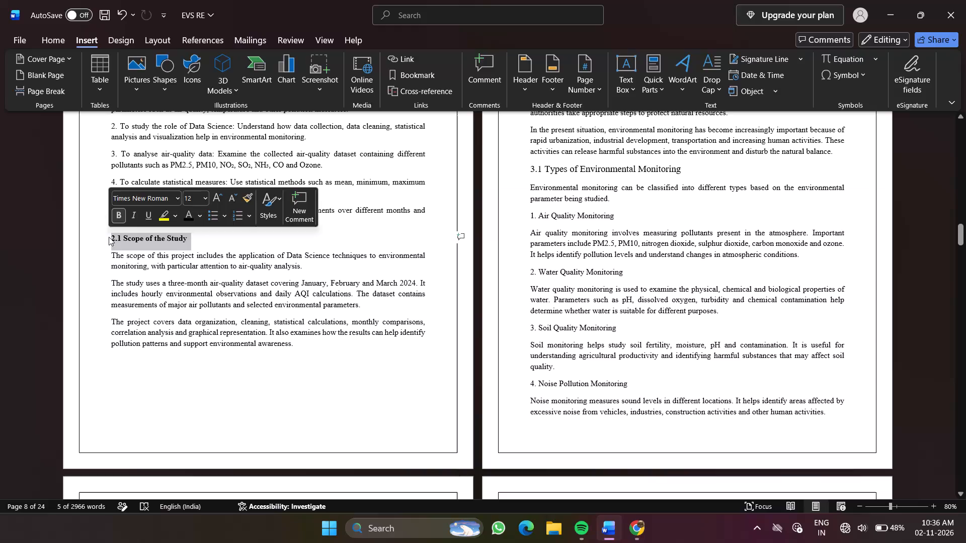
# Remove bold from the "2.1 Scope of the Study" heading and set its font size to 14.
pyautogui.click(120, 215)
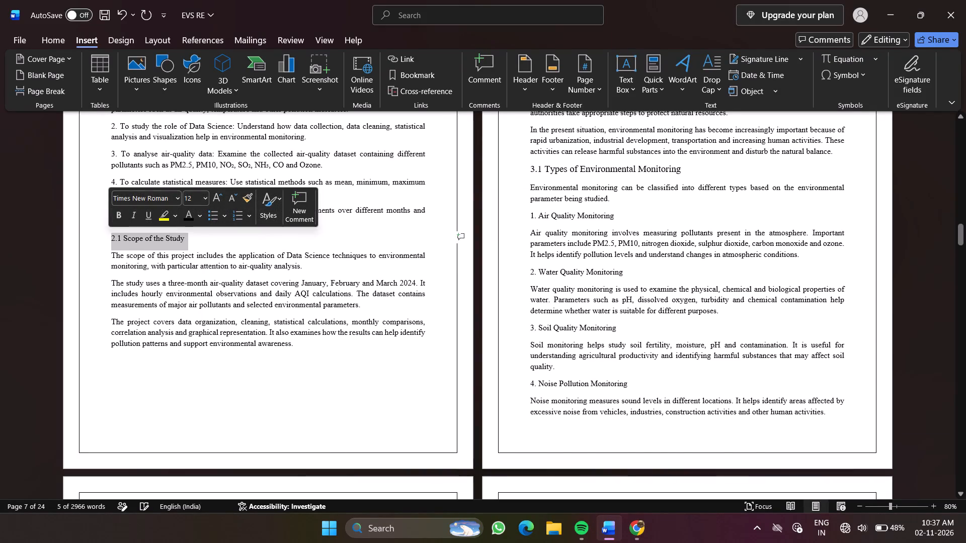
pyautogui.scroll(2, 313, 355)
pyautogui.scroll(-1, 313, 355)
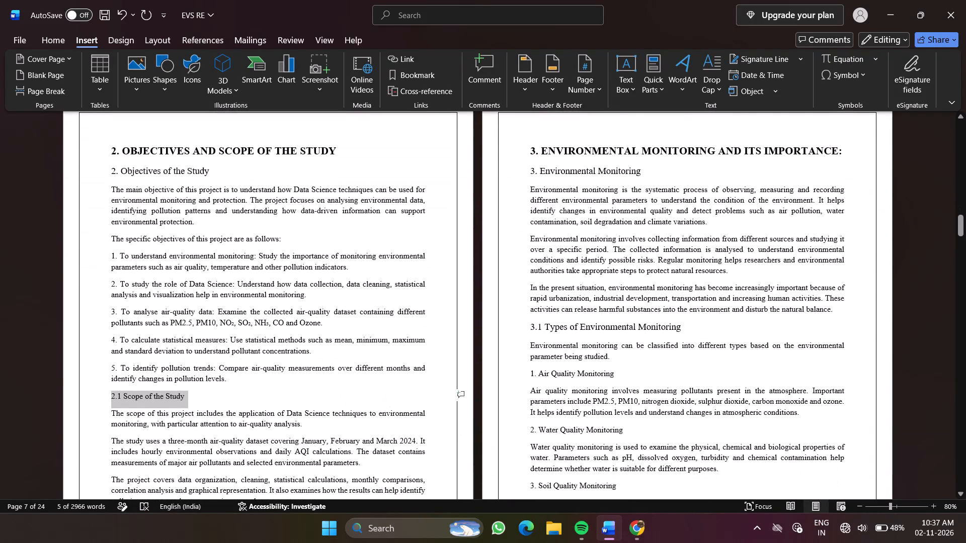
pyautogui.scroll(-6, 313, 355)
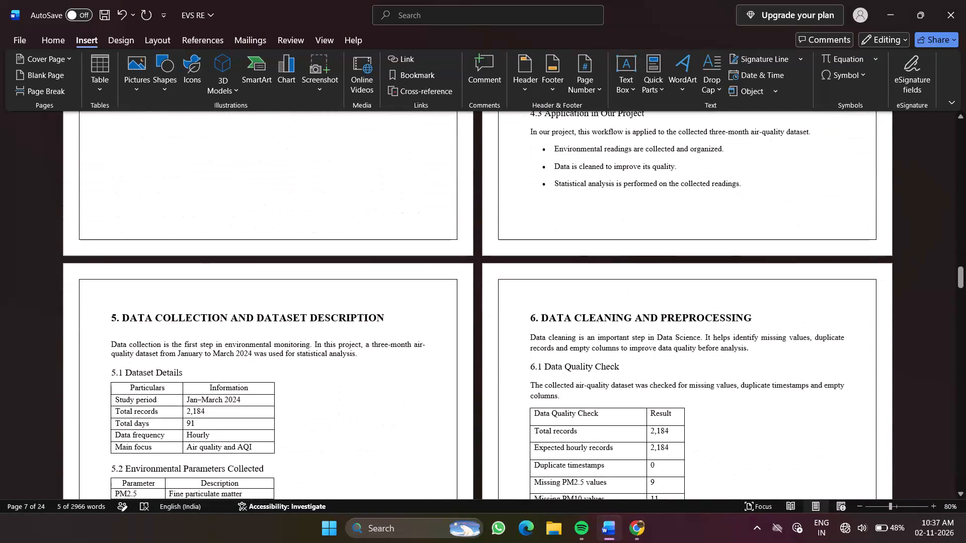
pyautogui.scroll(9, 313, 355)
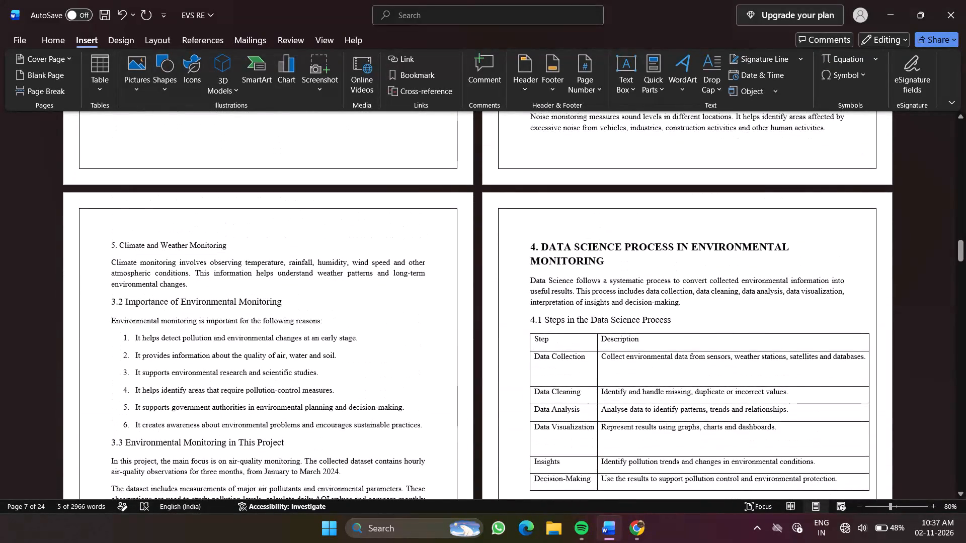
pyautogui.scroll(3, 306, 350)
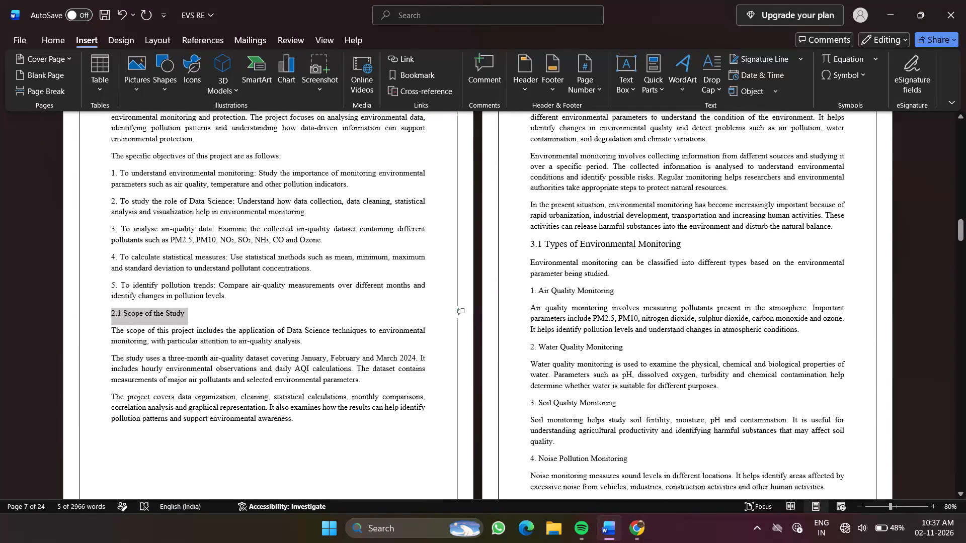
pyautogui.click(59, 46)
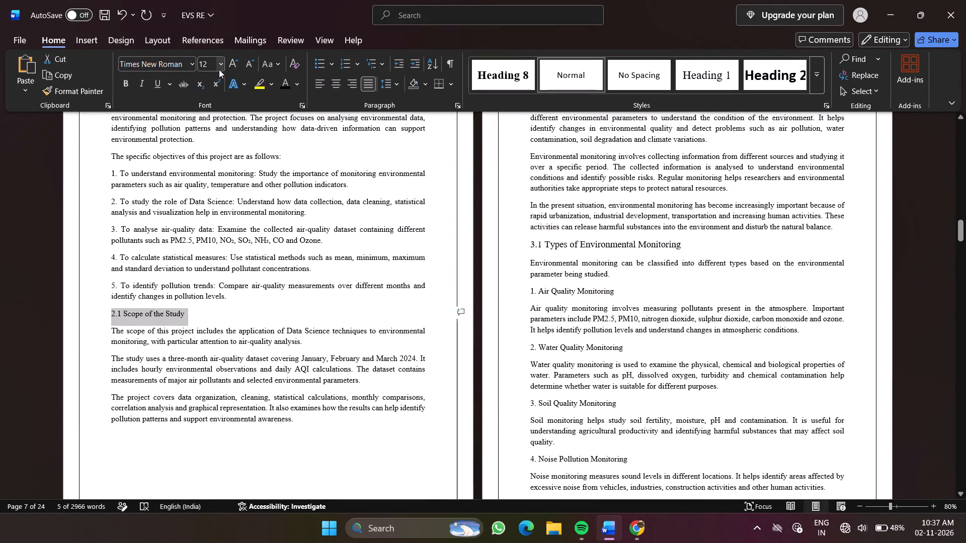
pyautogui.click(219, 69)
pyautogui.click(208, 156)
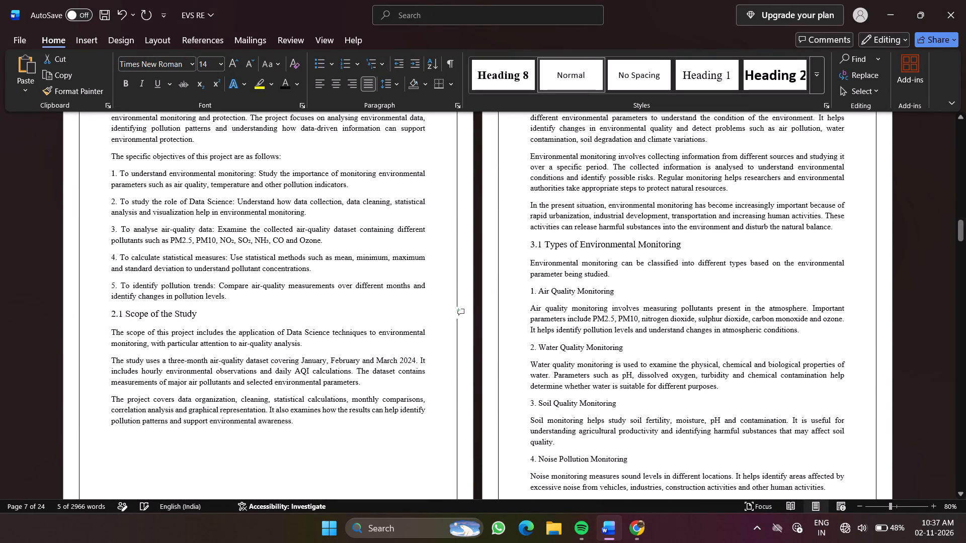
# Examine the headings and layout across the report's chapters through Recommendations and Conclusion, and back to the certificate and acknowledgement pages.
pyautogui.scroll(1, 225, 311)
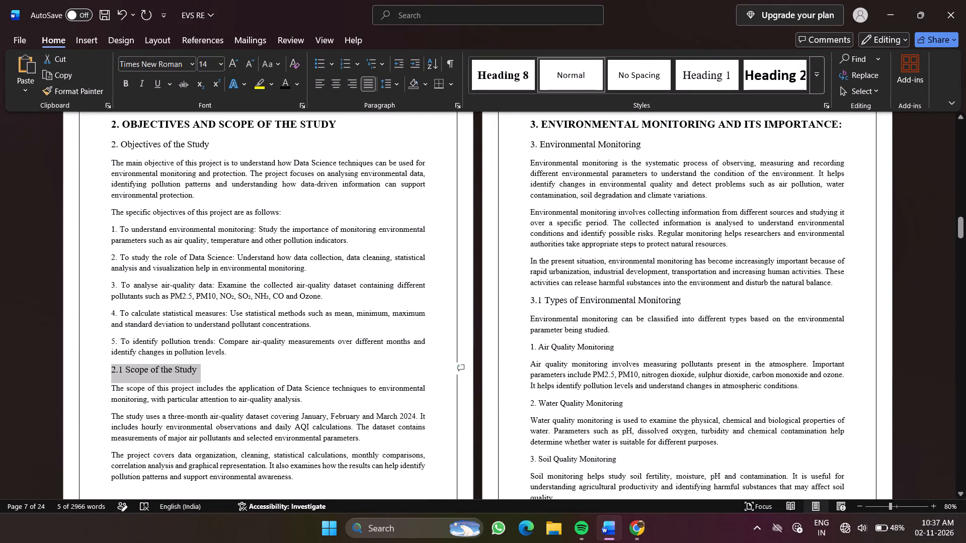
pyautogui.scroll(-5, 239, 211)
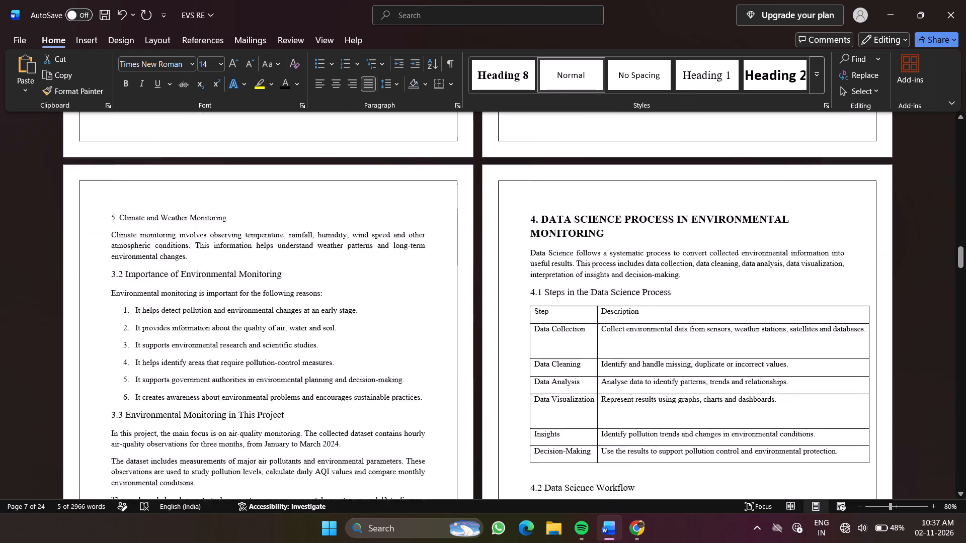
pyautogui.scroll(-9, 239, 211)
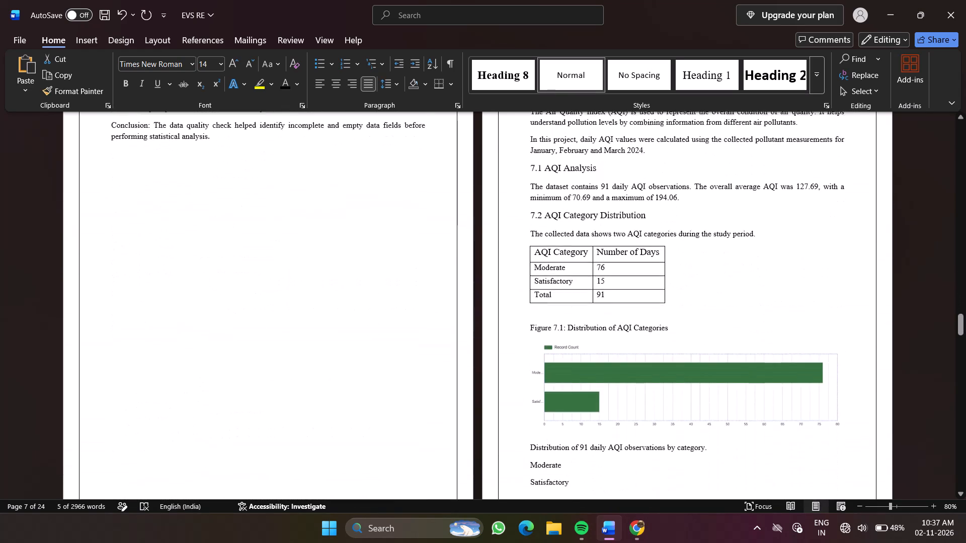
pyautogui.scroll(-12, 239, 211)
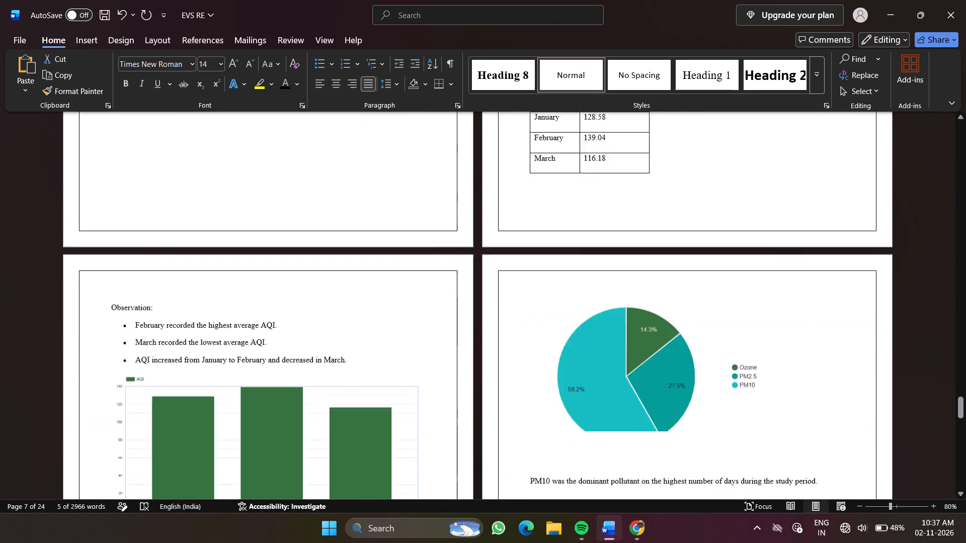
pyautogui.scroll(-4, 239, 211)
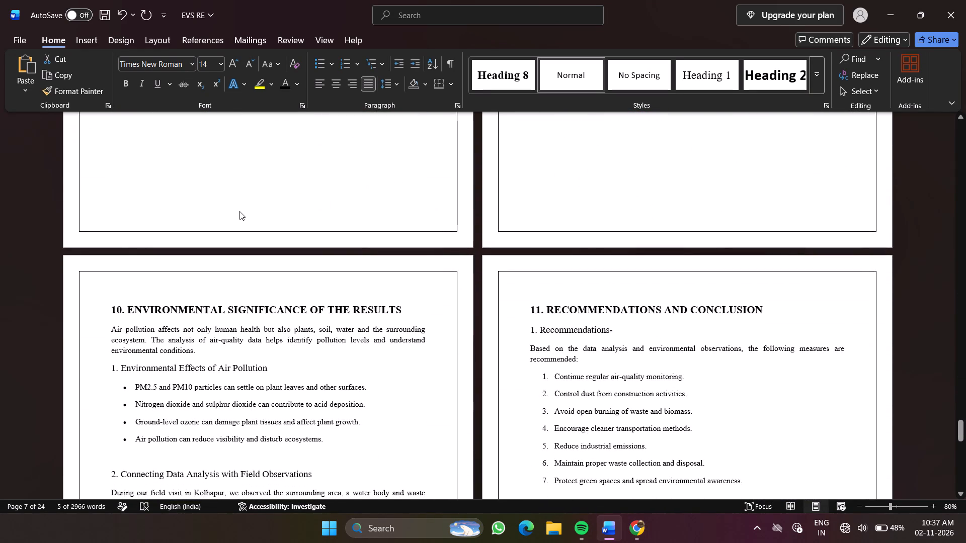
pyautogui.scroll(-3, 239, 211)
pyautogui.scroll(4, 239, 211)
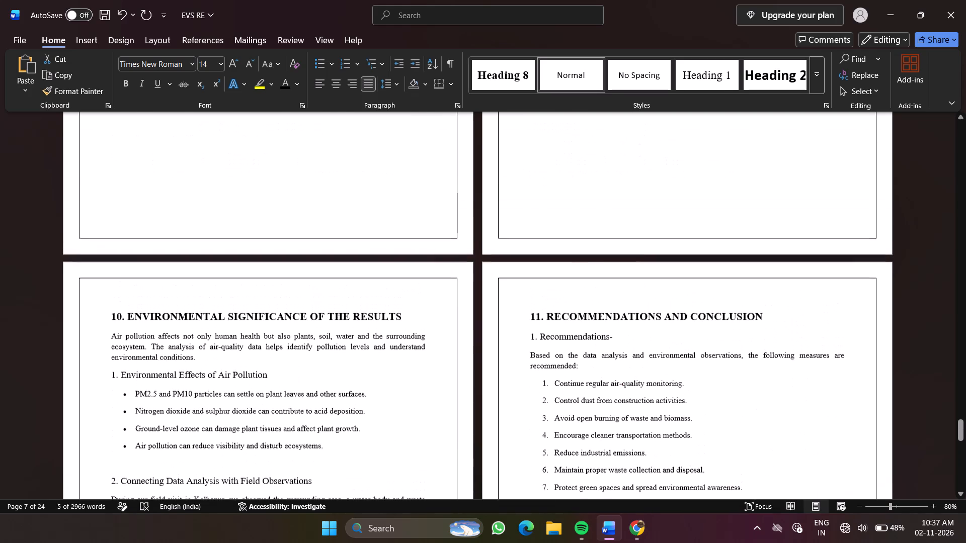
pyautogui.scroll(9, 394, 331)
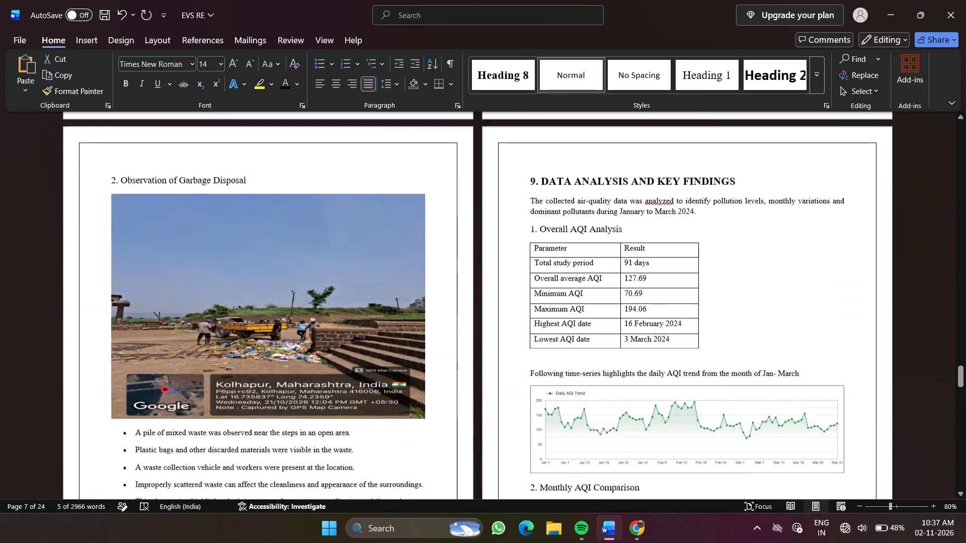
pyautogui.scroll(11, 394, 331)
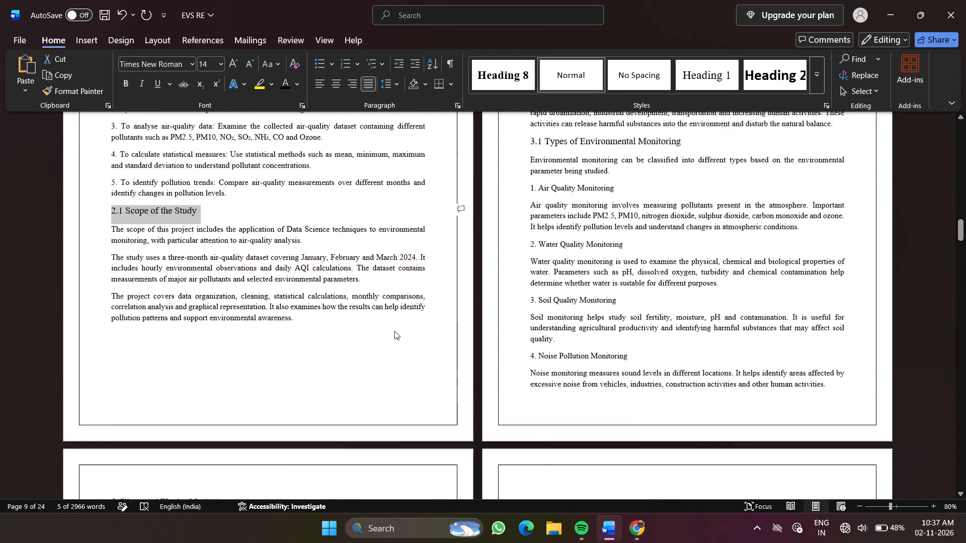
pyautogui.scroll(17, 394, 331)
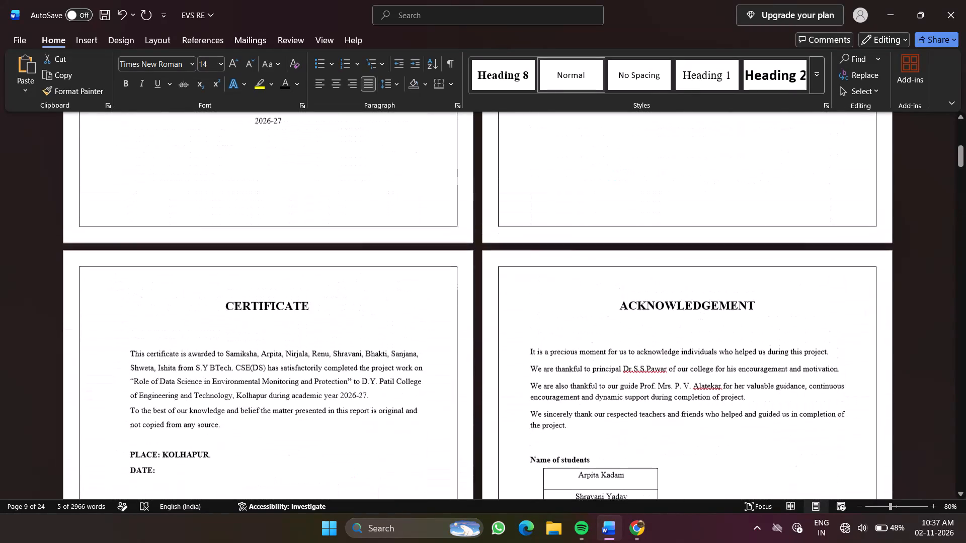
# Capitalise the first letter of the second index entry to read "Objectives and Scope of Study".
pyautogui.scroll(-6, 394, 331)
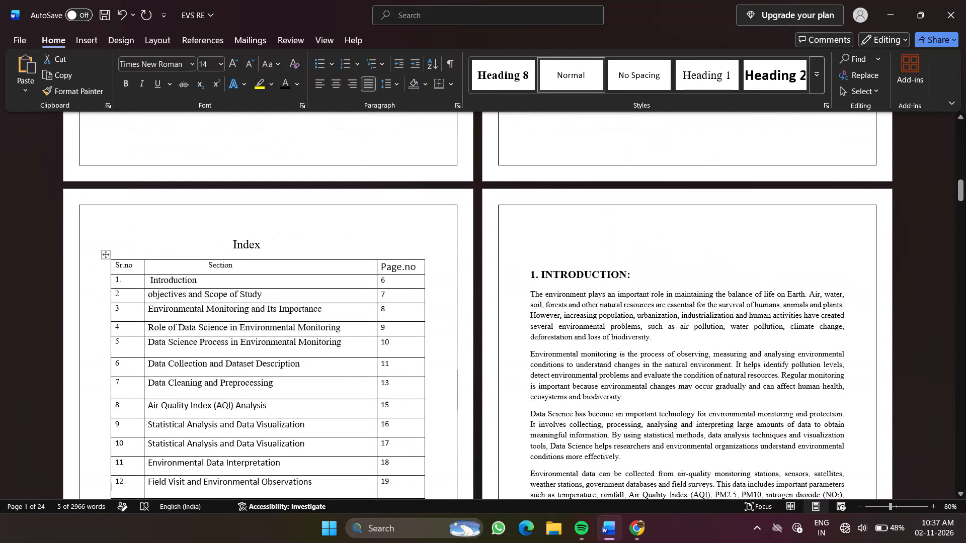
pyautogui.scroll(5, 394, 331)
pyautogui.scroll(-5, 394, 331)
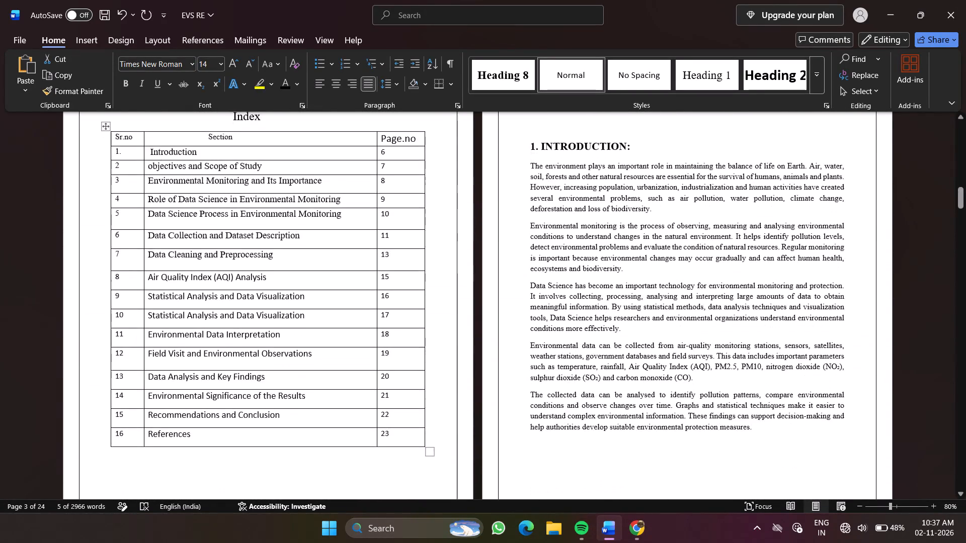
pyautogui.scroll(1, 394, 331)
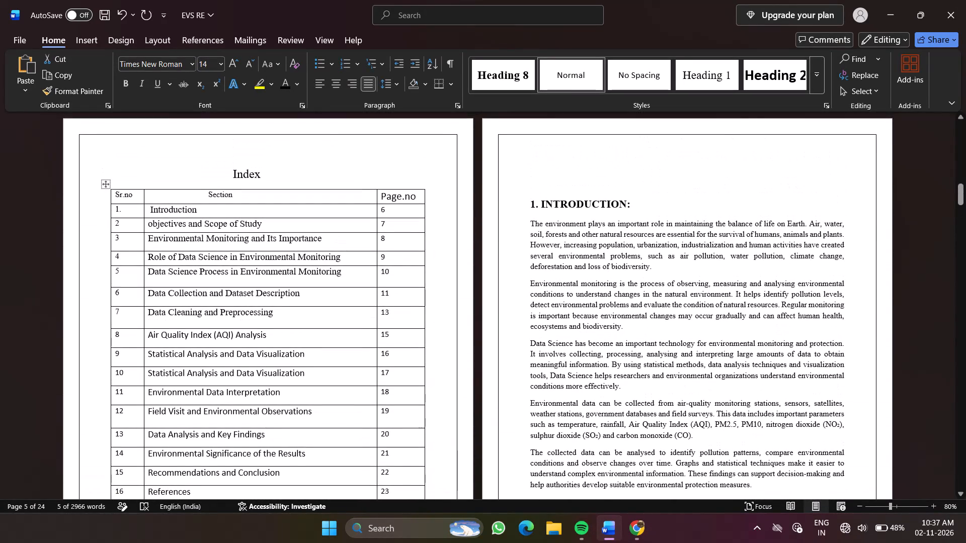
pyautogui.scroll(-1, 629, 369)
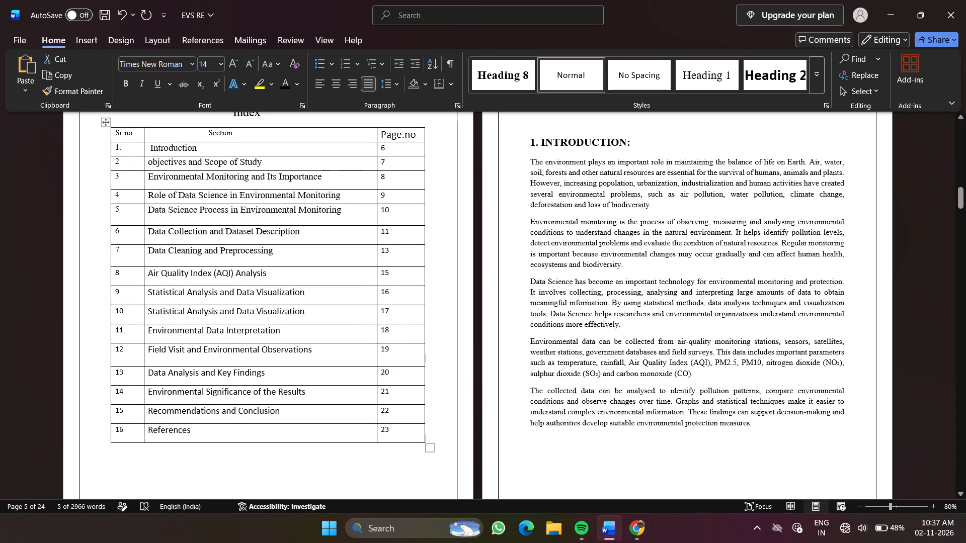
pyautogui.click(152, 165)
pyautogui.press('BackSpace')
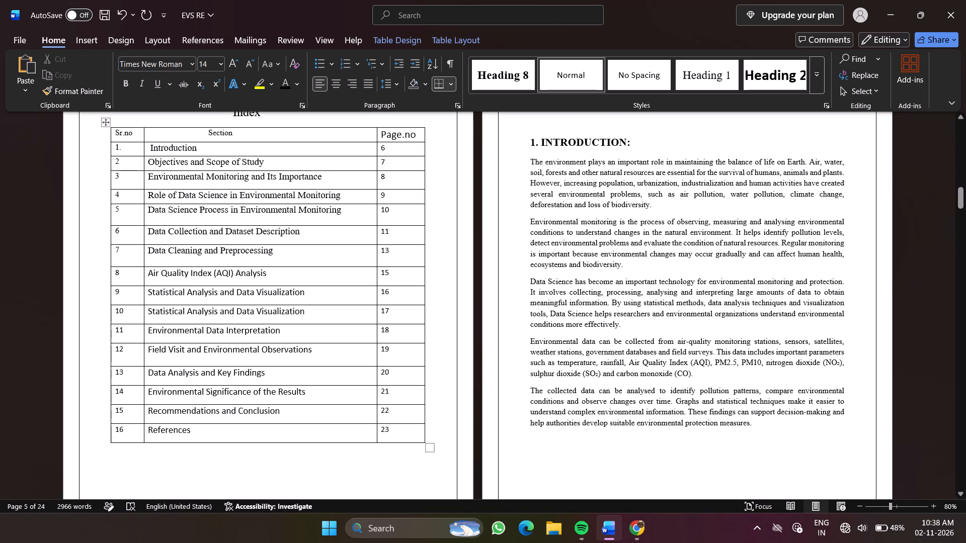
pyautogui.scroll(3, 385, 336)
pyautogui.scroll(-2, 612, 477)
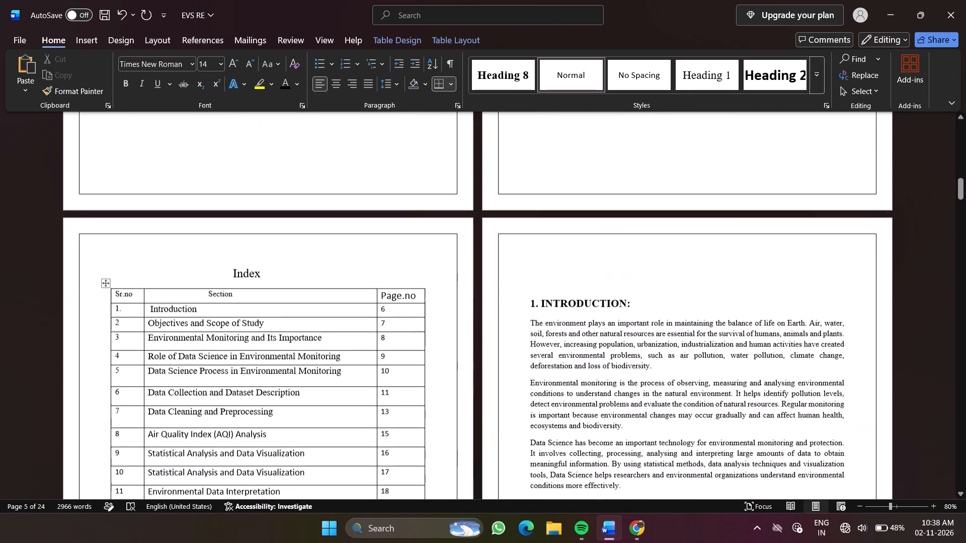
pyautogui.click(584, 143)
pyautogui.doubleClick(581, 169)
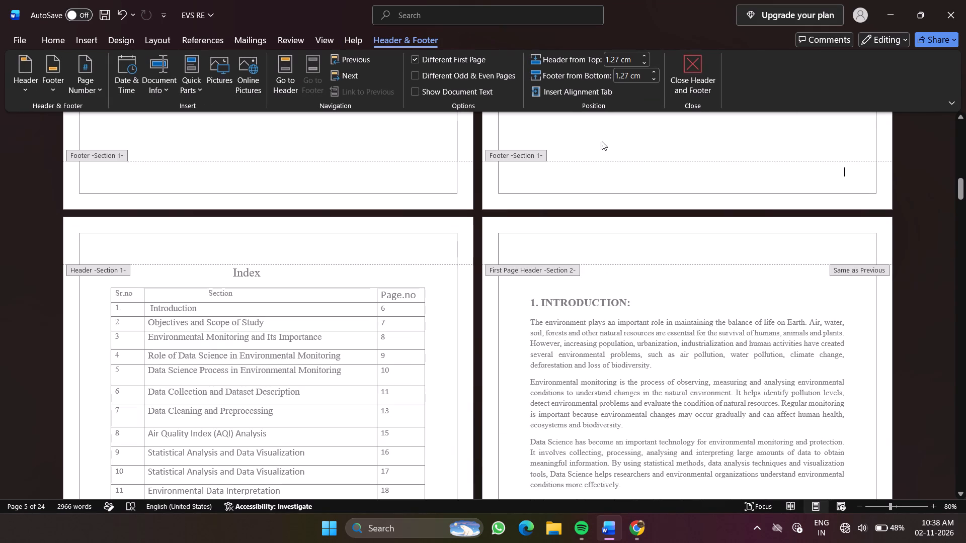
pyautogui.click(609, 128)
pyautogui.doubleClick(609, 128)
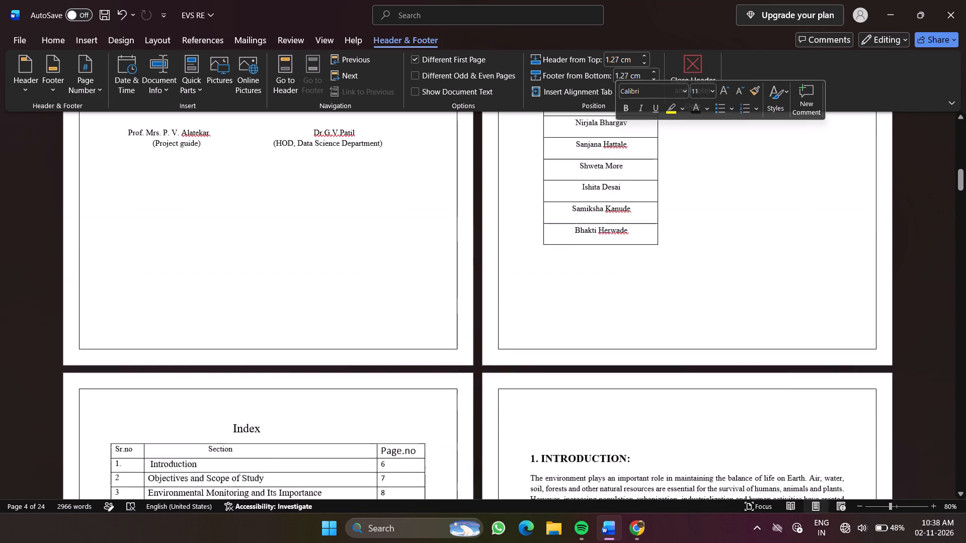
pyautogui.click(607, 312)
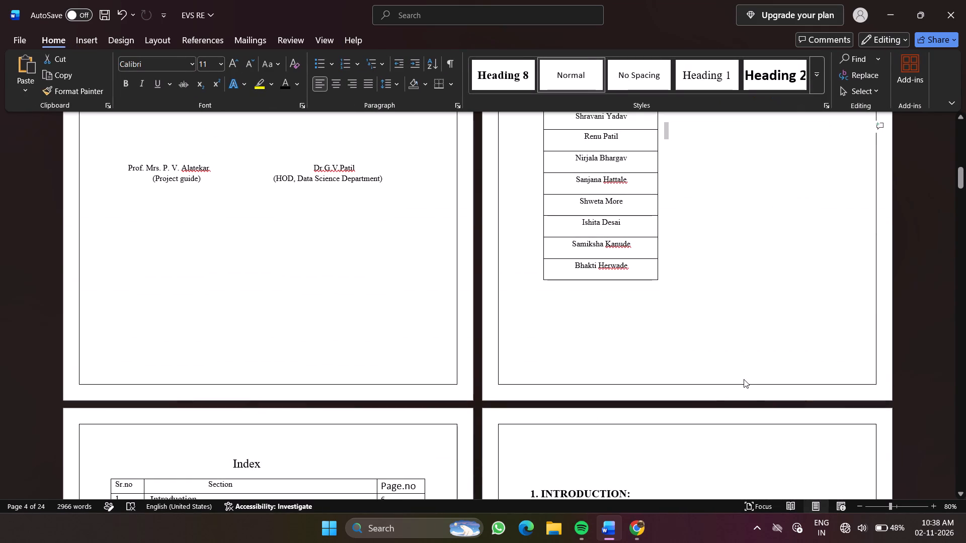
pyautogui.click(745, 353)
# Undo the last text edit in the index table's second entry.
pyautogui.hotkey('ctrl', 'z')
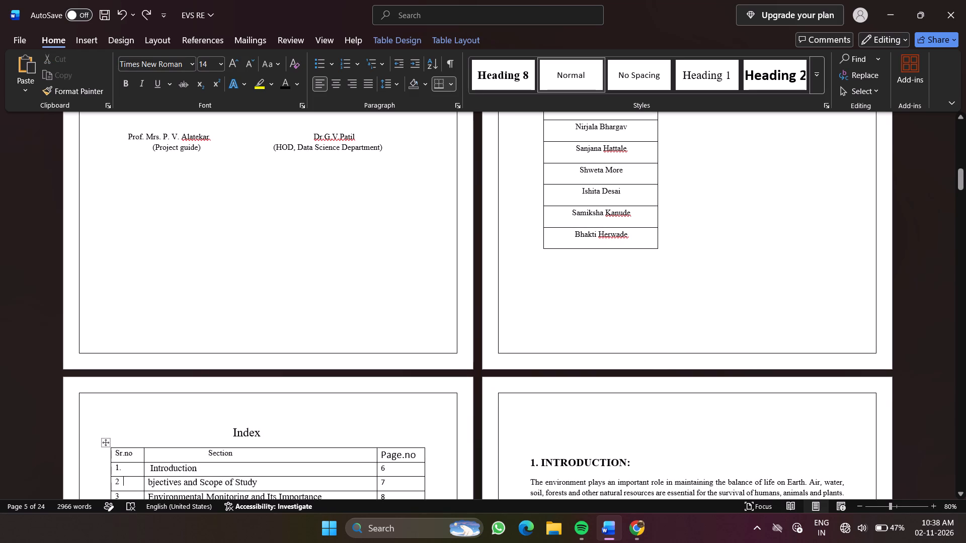
# Make the "Index" title above the contents table bold.
pyautogui.moveTo(267, 428); pyautogui.dragTo(224, 434)
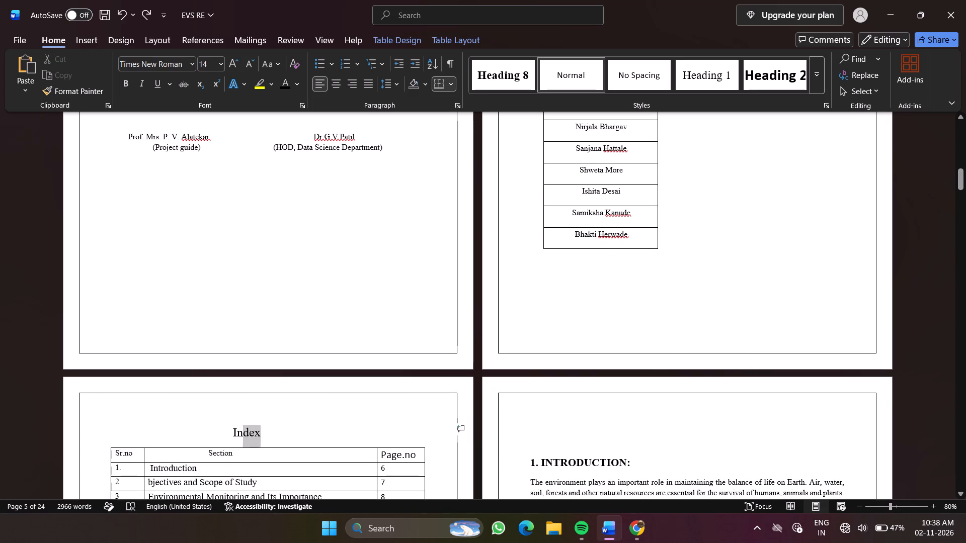
pyautogui.moveTo(224, 434); pyautogui.dragTo(213, 434)
pyautogui.click(228, 416)
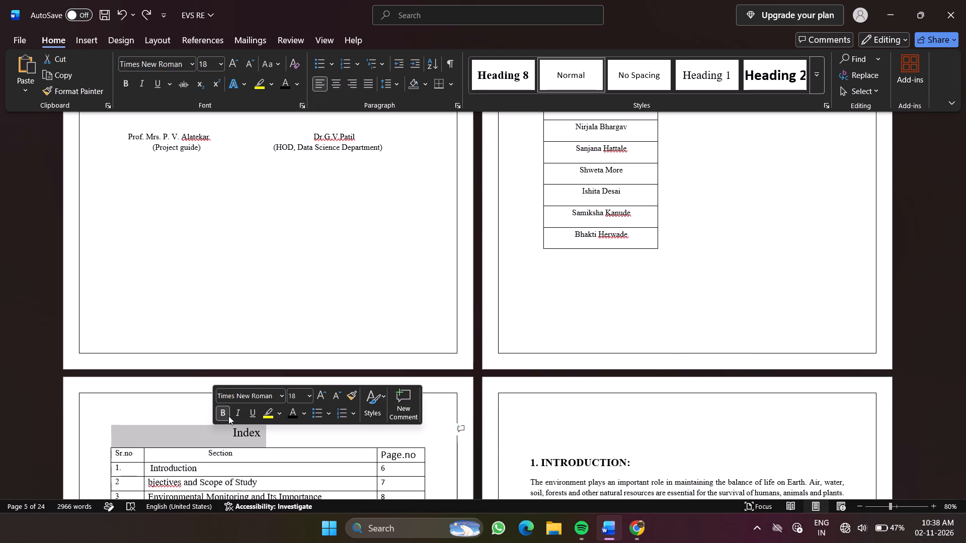
pyautogui.click(413, 432)
# Delete the empty paragraph above the "1. INTRODUCTION:" heading.
pyautogui.scroll(-1, 413, 432)
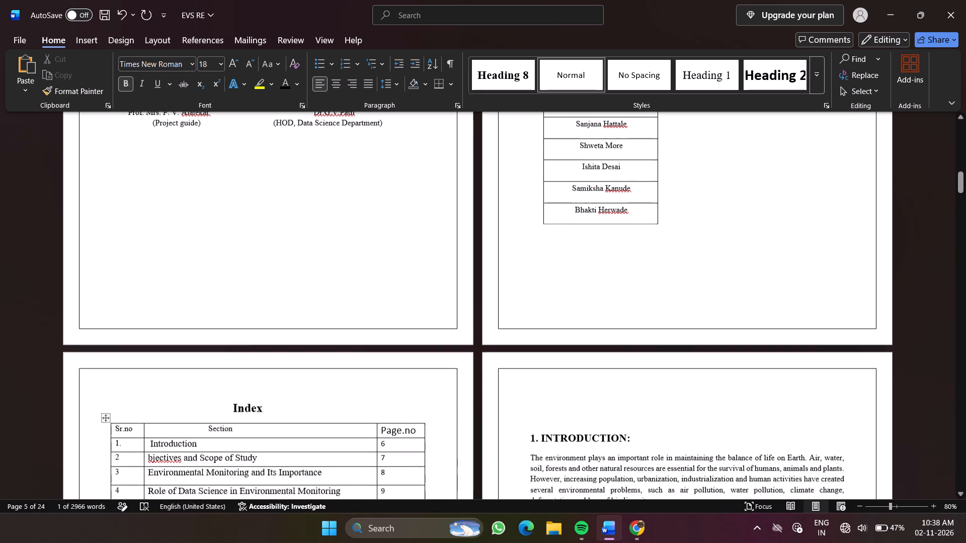
pyautogui.scroll(-1, 413, 432)
pyautogui.rightClick(559, 297)
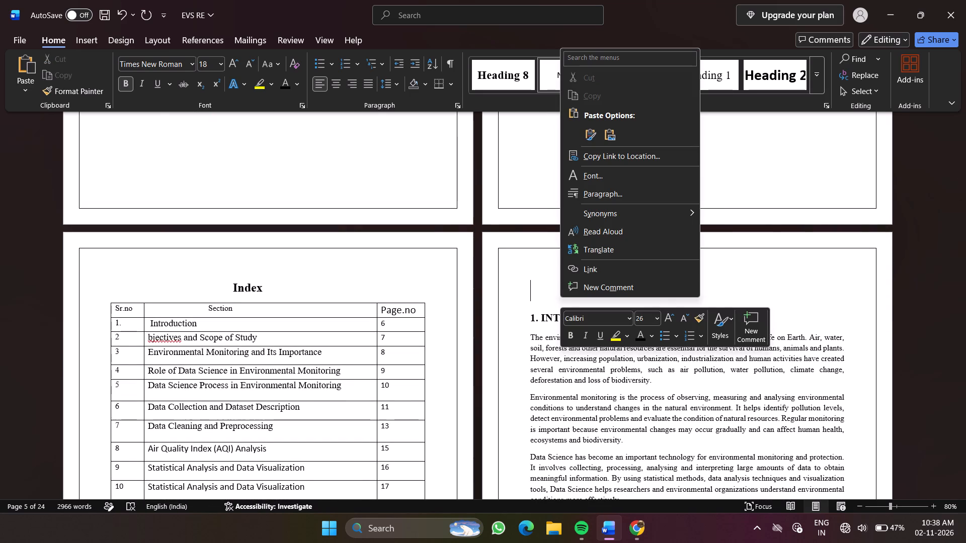
pyautogui.hotkey('ctrl', 'z')
pyautogui.click(540, 294)
pyautogui.press('Delete')
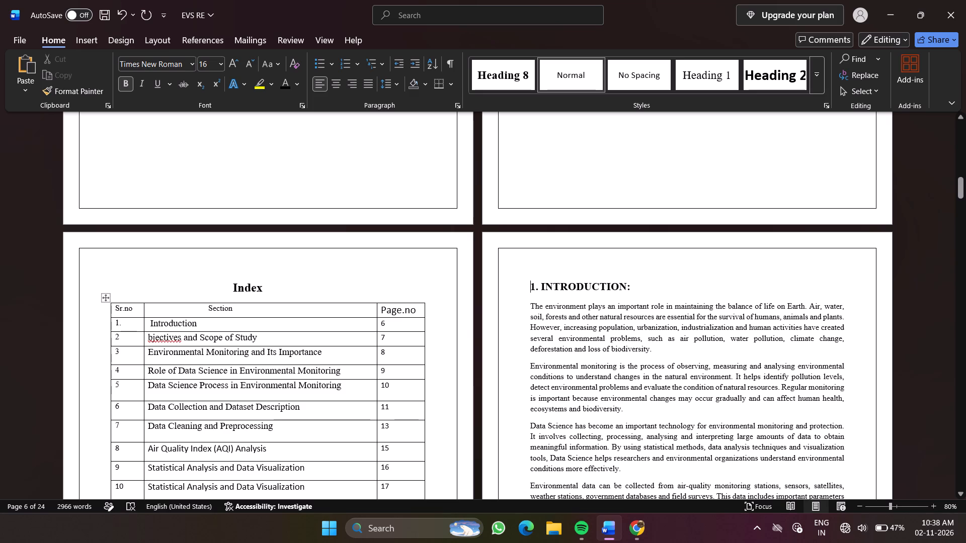
# Add the missing capital O to the second index entry to read "Objectives and Scope of Study".
pyautogui.click(148, 336)
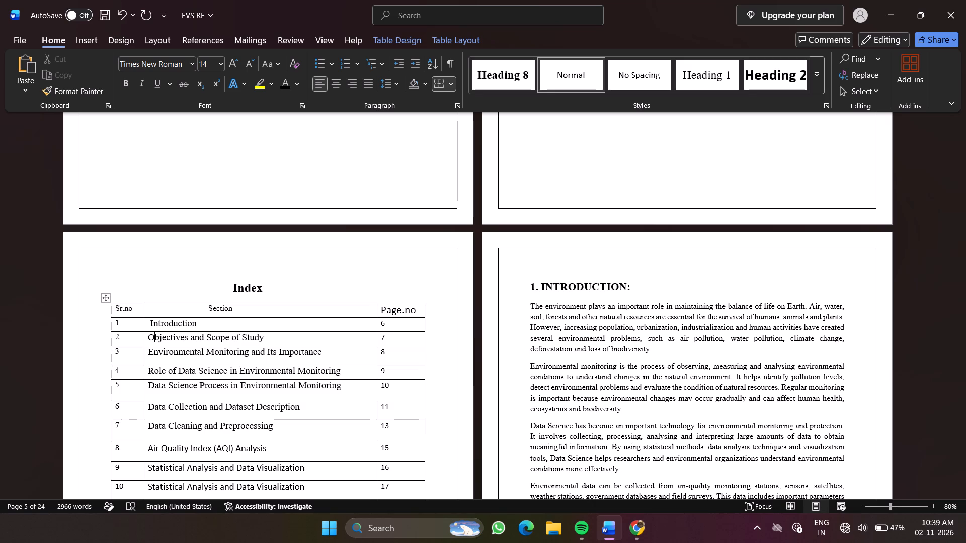
pyautogui.scroll(-2, 352, 464)
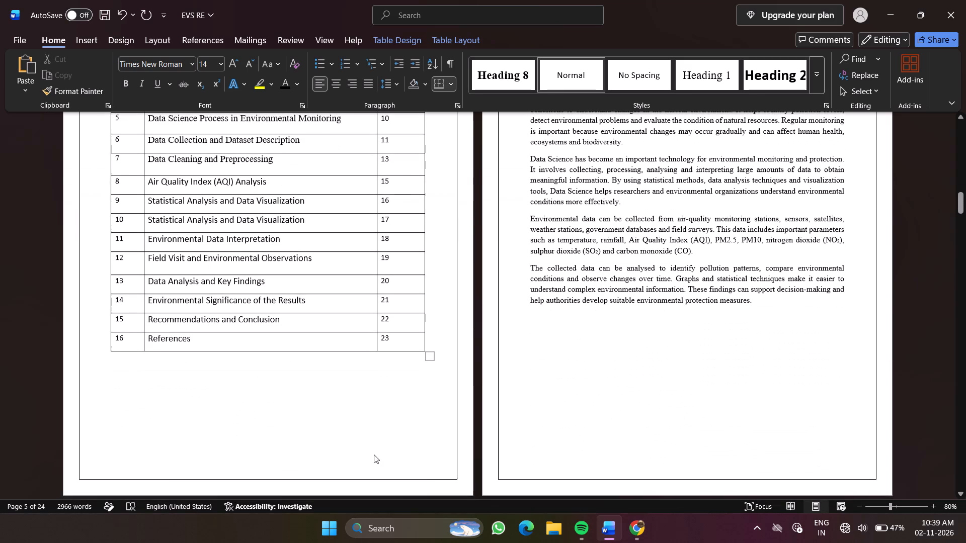
pyautogui.click(419, 449)
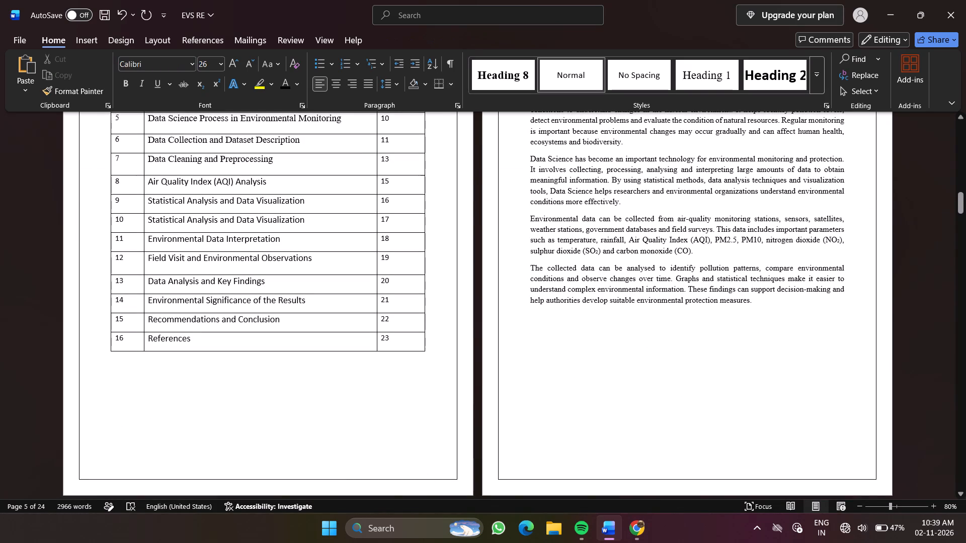
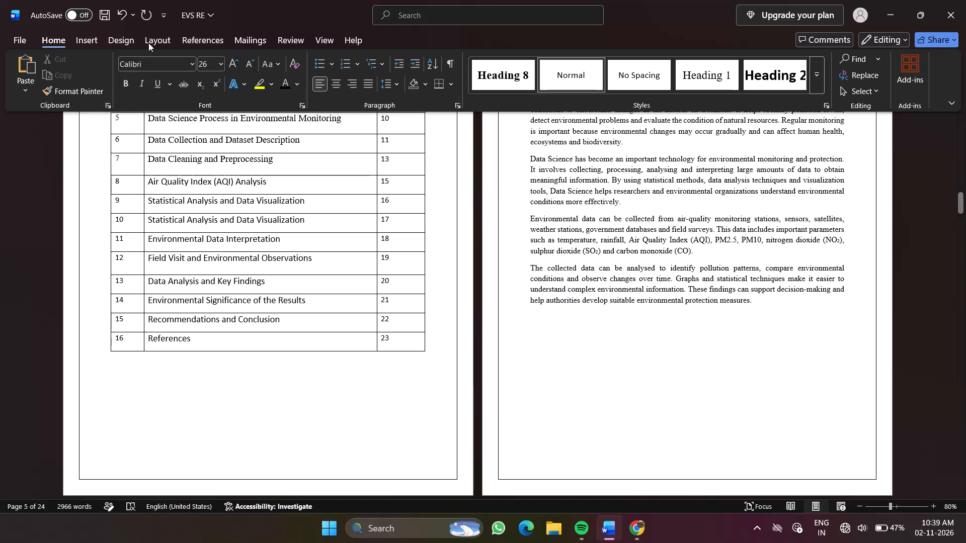
# Insert a Next Page section break below the index table.
pyautogui.click(153, 36)
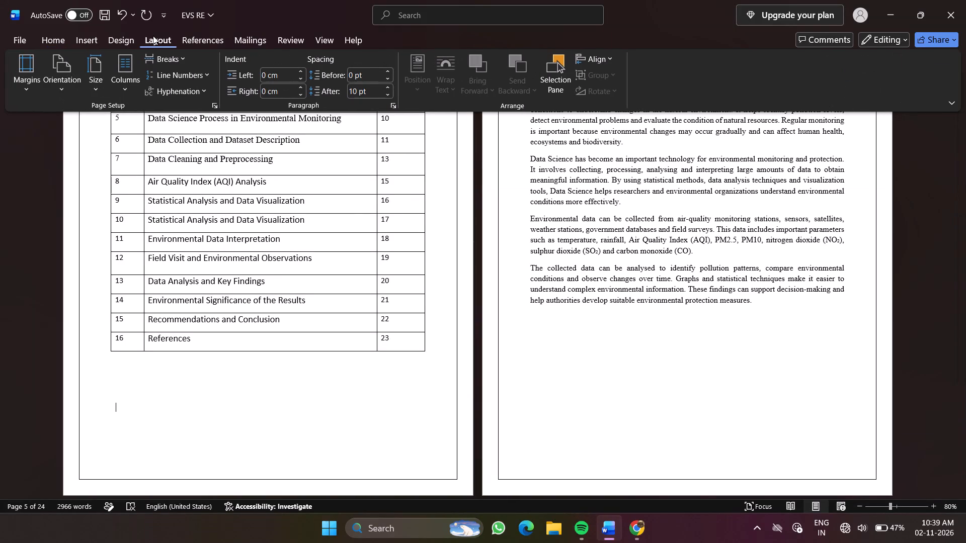
pyautogui.moveTo(181, 66); pyautogui.dragTo(180, 55)
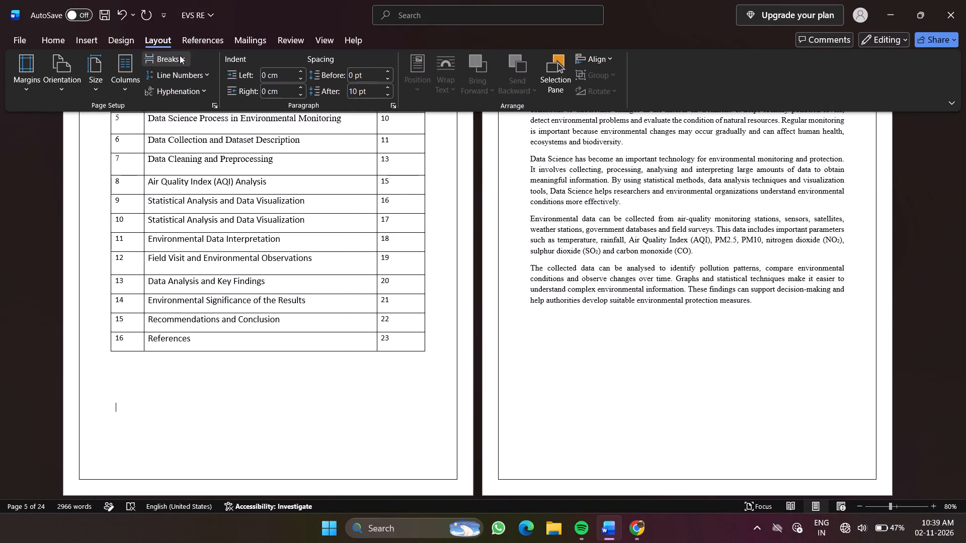
pyautogui.click(180, 55)
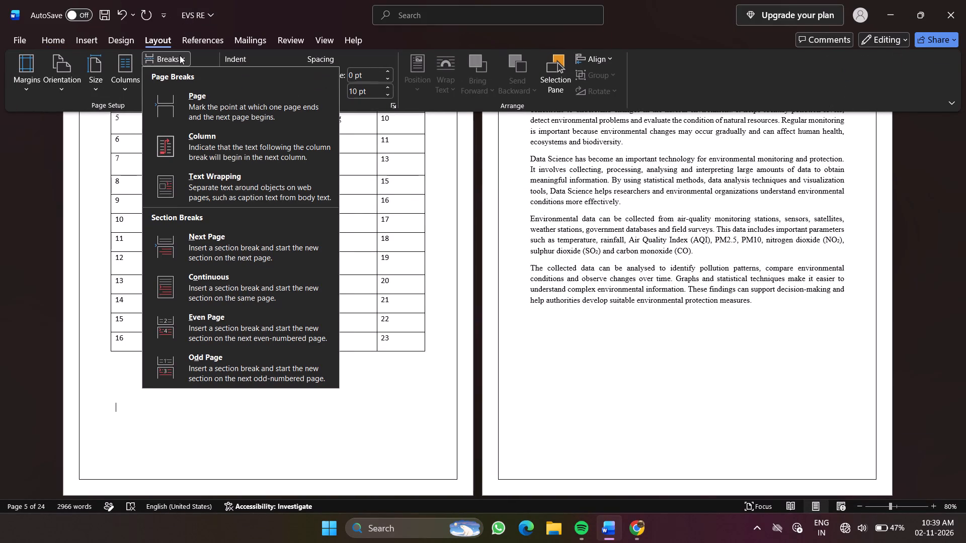
pyautogui.click(210, 257)
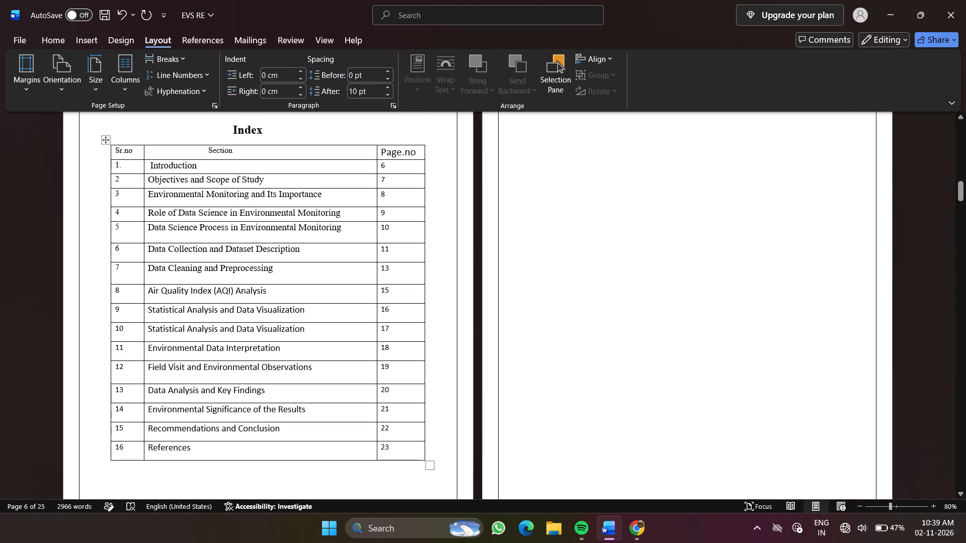
# Open the first-page footer of section 2, following the index page, and unlink it from the previous section.
pyautogui.scroll(-1, 631, 453)
pyautogui.doubleClick(840, 373)
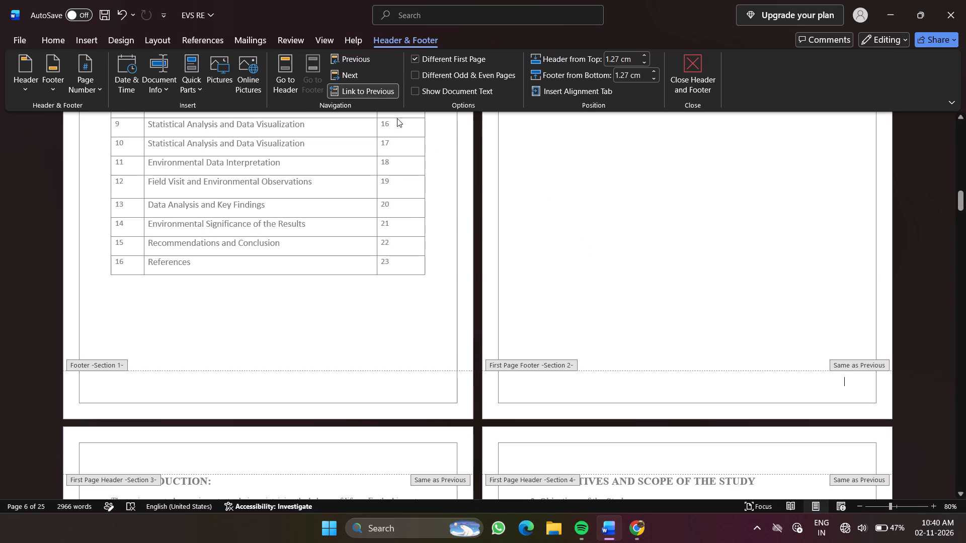
pyautogui.click(375, 91)
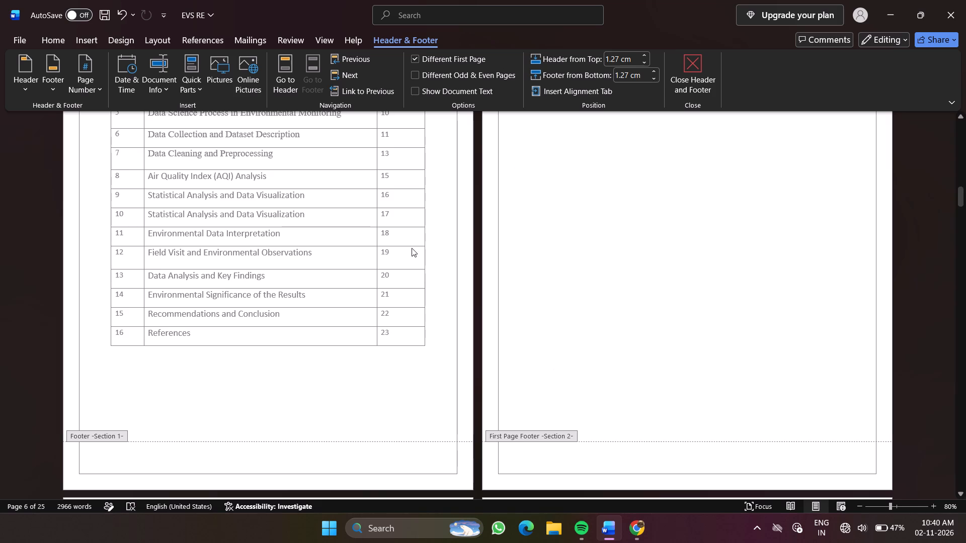
# Format section 2's page numbers to start at 1, using the 1, 2, 3 number format.
pyautogui.click(94, 36)
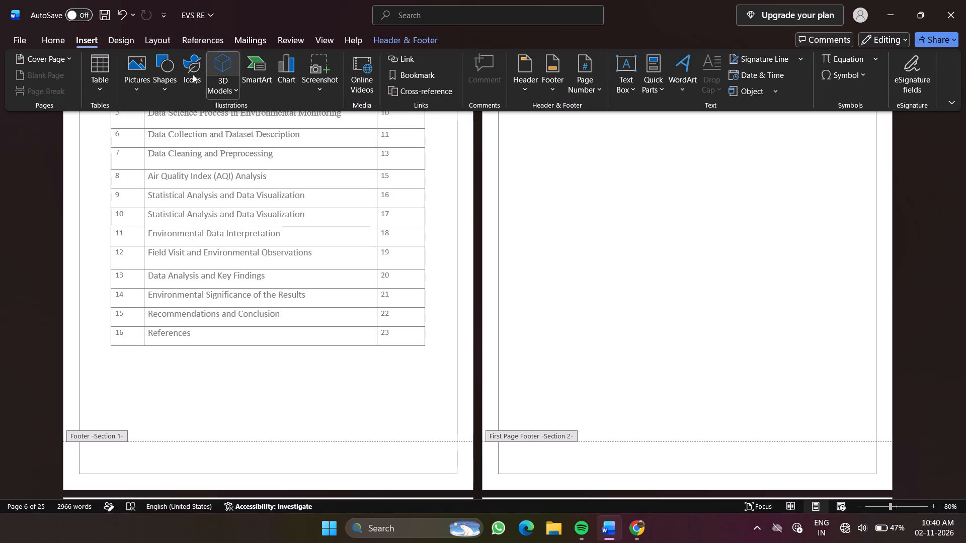
pyautogui.click(599, 79)
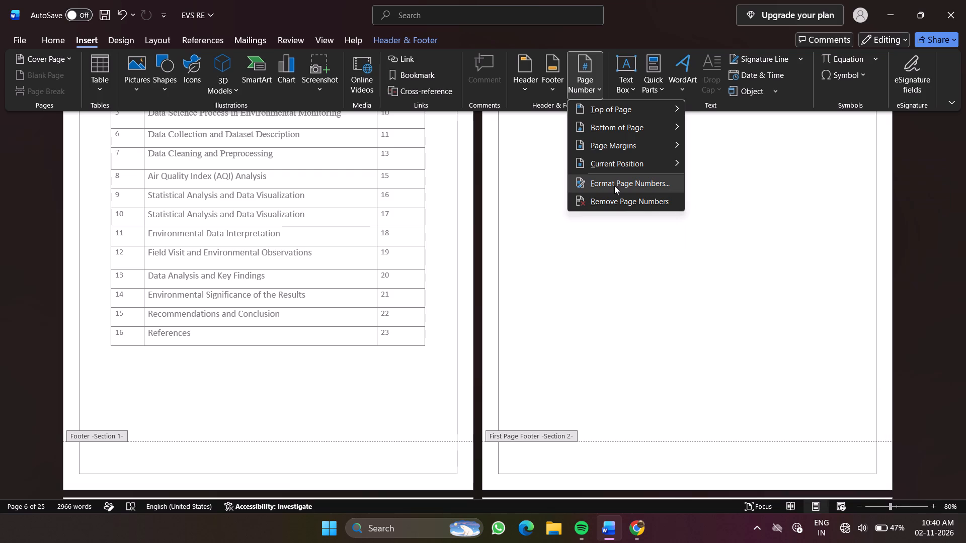
pyautogui.click(614, 186)
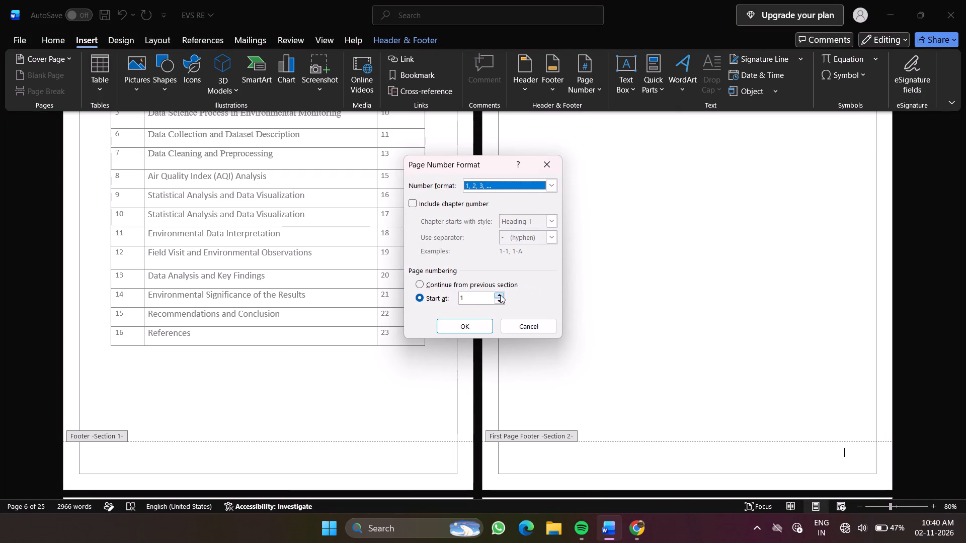
pyautogui.click(500, 295)
pyautogui.click(500, 302)
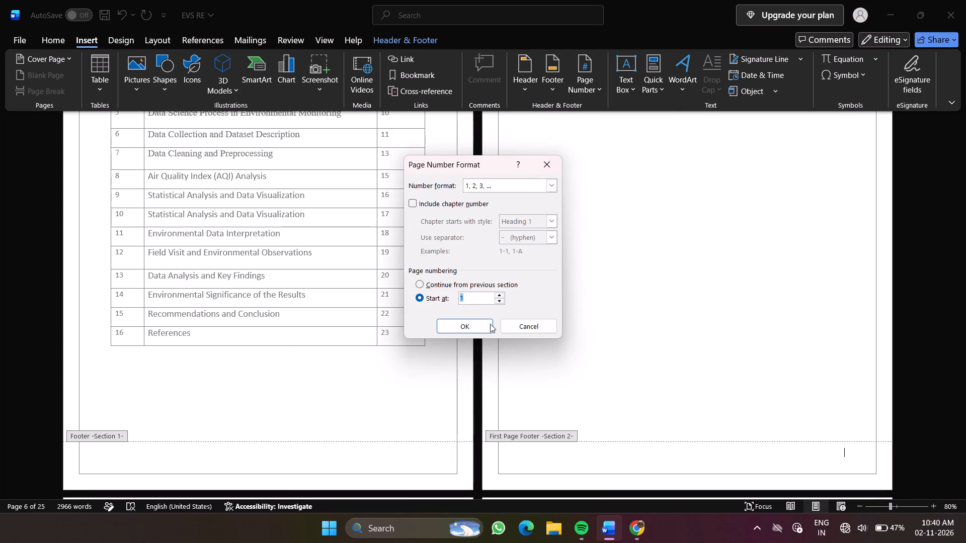
pyautogui.click(490, 324)
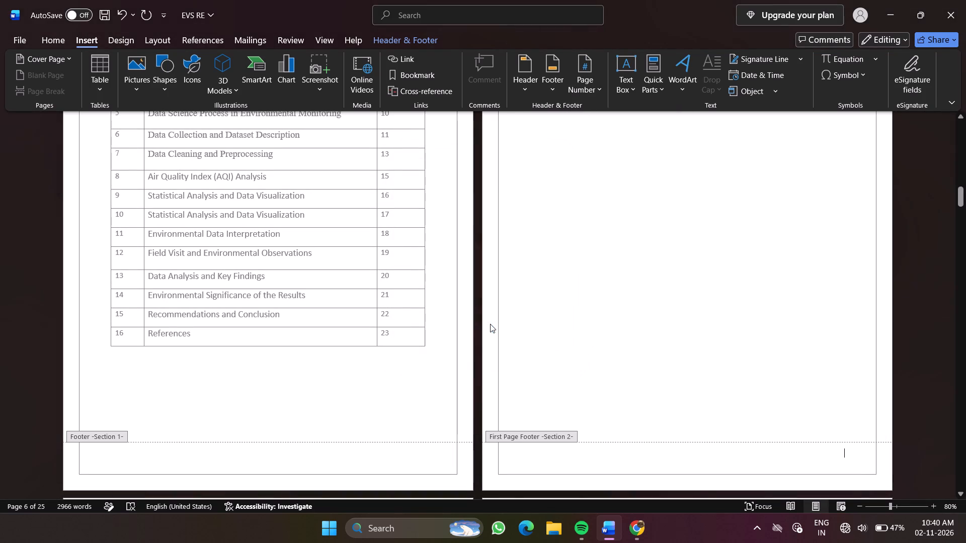
# Enter the number 1 in section 2's first-page footer.
pyautogui.press('1')
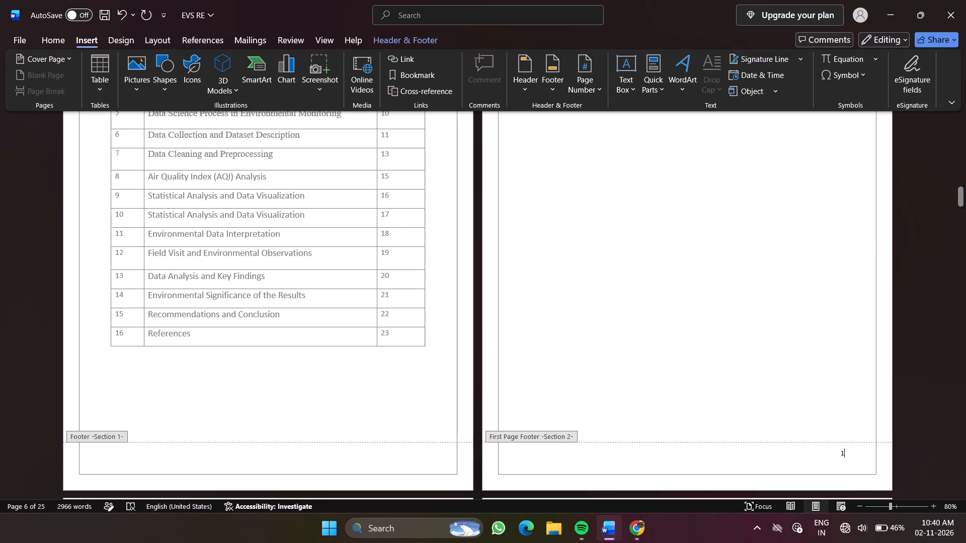
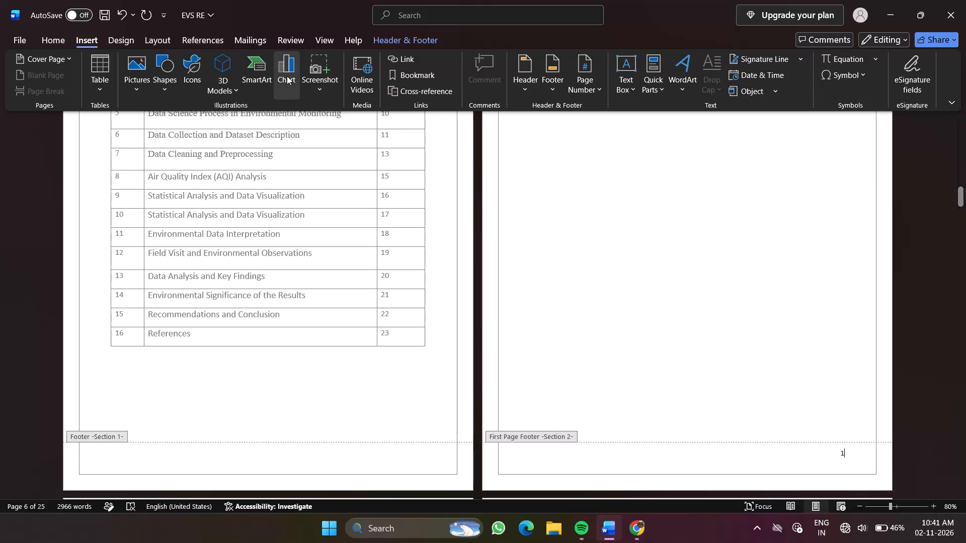
# Turn off the different first page option for section 2 and unlink its footer from the previous section.
pyautogui.click(414, 44)
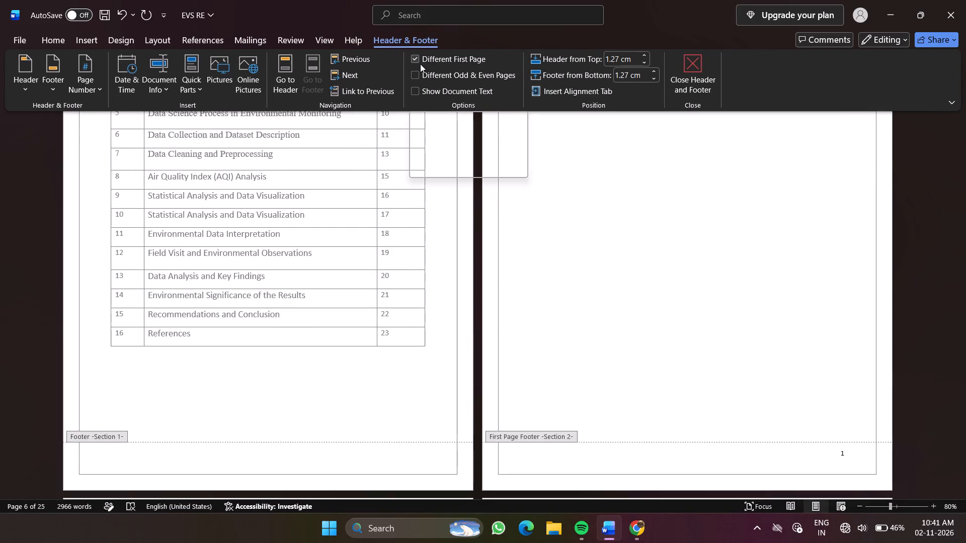
pyautogui.click(412, 64)
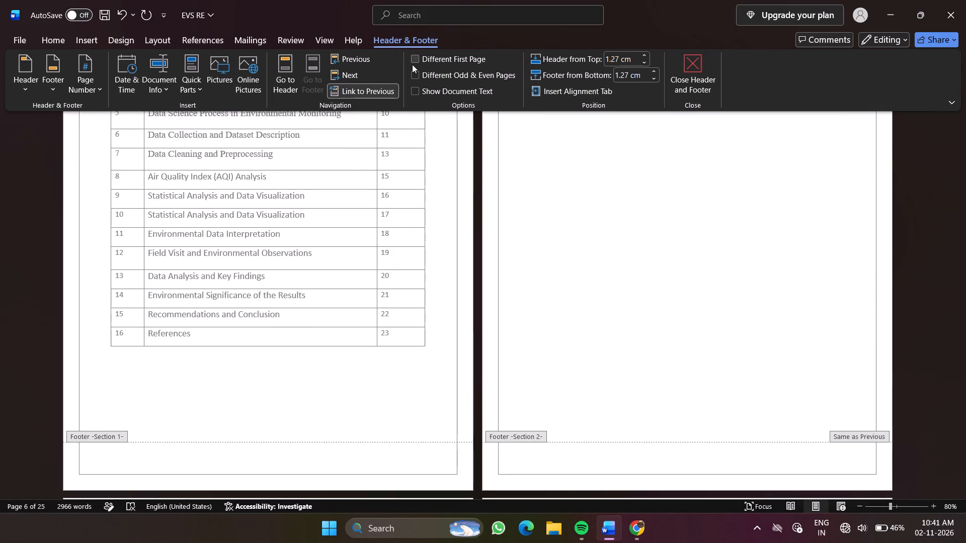
pyautogui.click(363, 87)
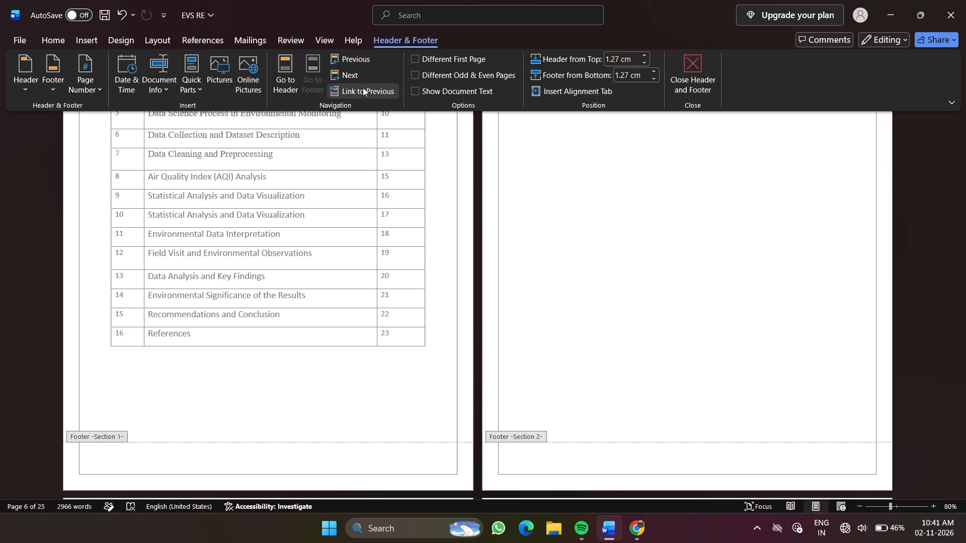
# Apply the 1, 2, 3 page number format to section 2, with numbering starting at 1.
pyautogui.click(97, 63)
pyautogui.click(125, 184)
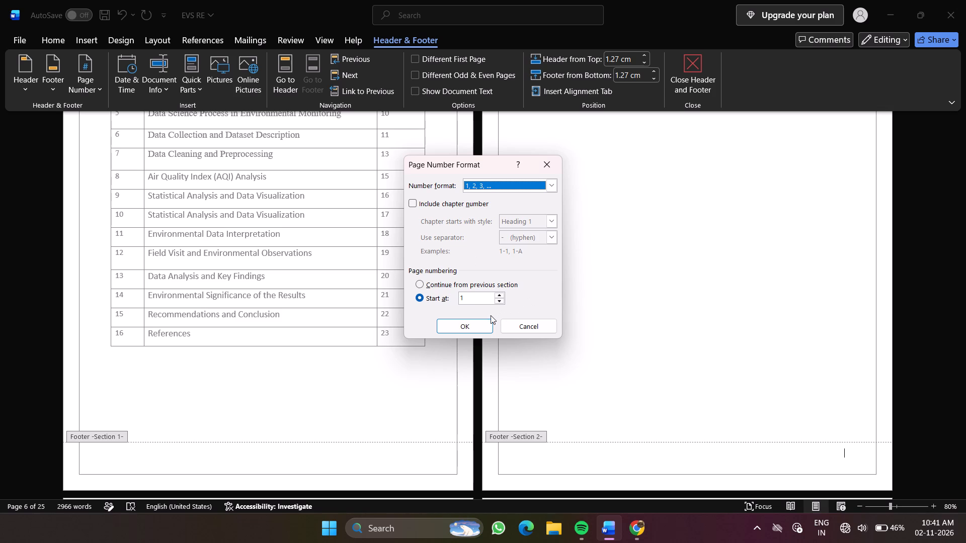
pyautogui.click(488, 322)
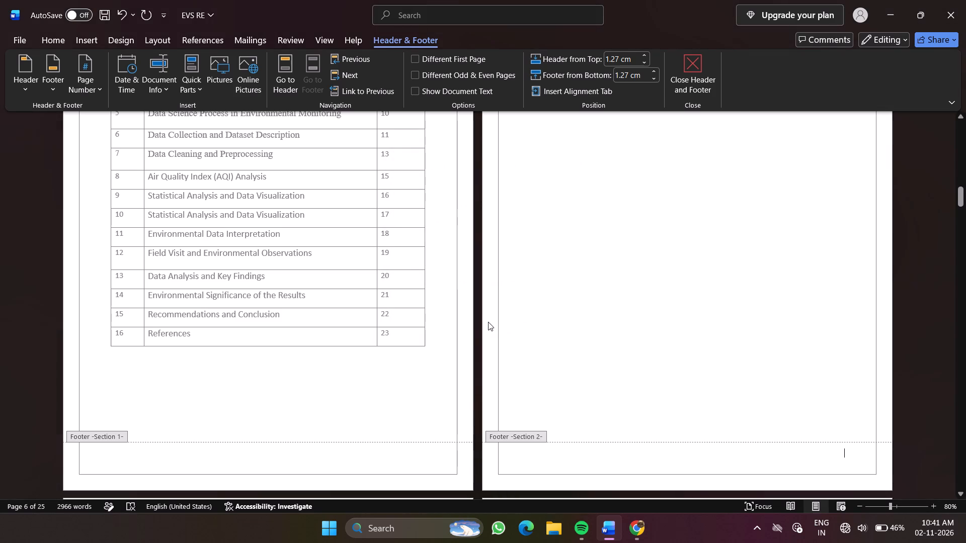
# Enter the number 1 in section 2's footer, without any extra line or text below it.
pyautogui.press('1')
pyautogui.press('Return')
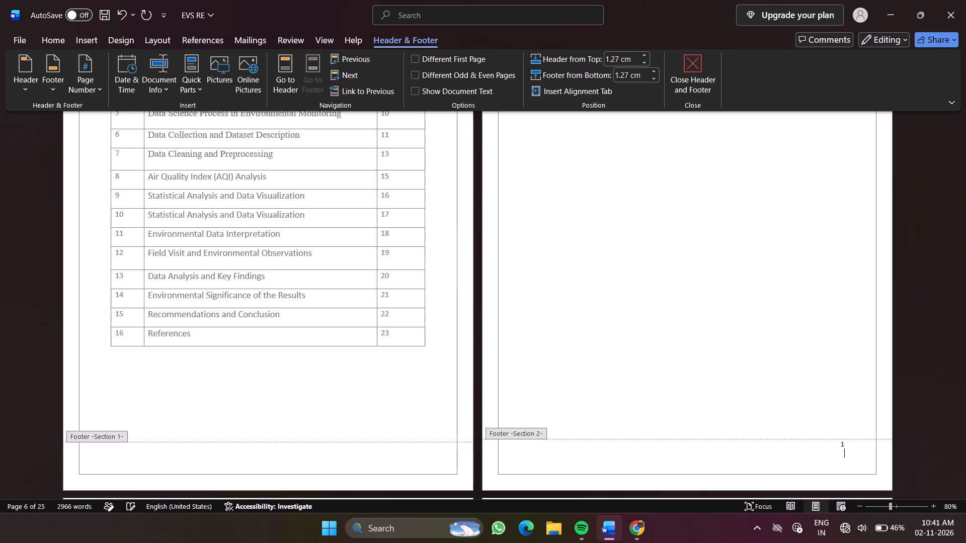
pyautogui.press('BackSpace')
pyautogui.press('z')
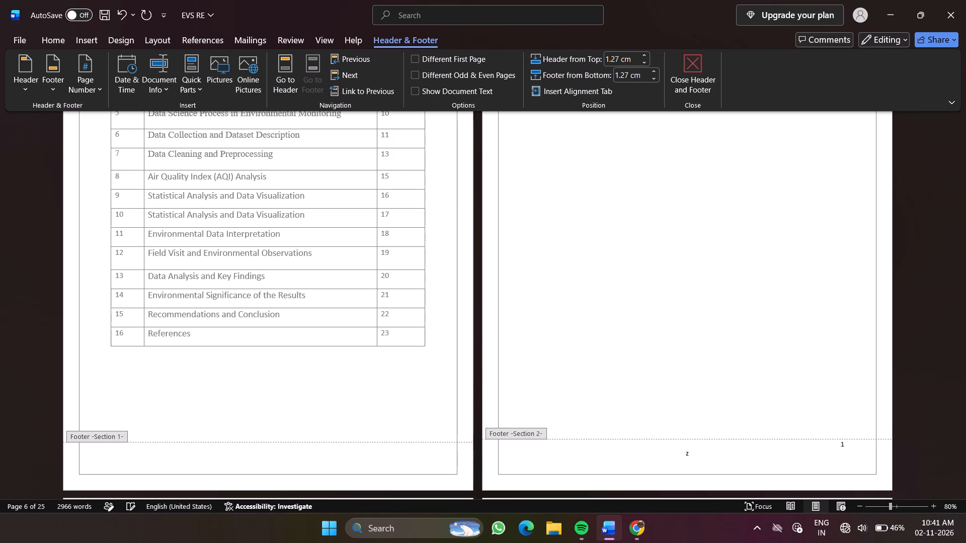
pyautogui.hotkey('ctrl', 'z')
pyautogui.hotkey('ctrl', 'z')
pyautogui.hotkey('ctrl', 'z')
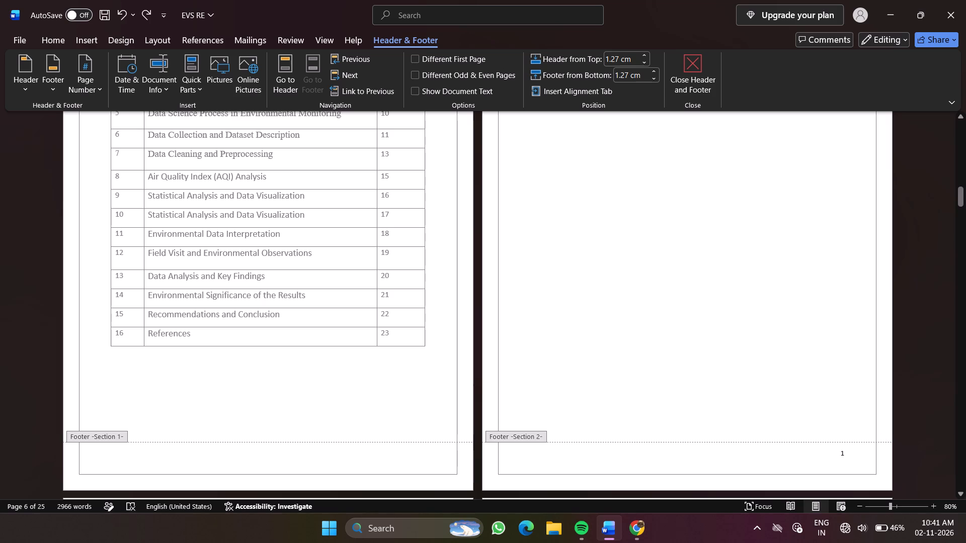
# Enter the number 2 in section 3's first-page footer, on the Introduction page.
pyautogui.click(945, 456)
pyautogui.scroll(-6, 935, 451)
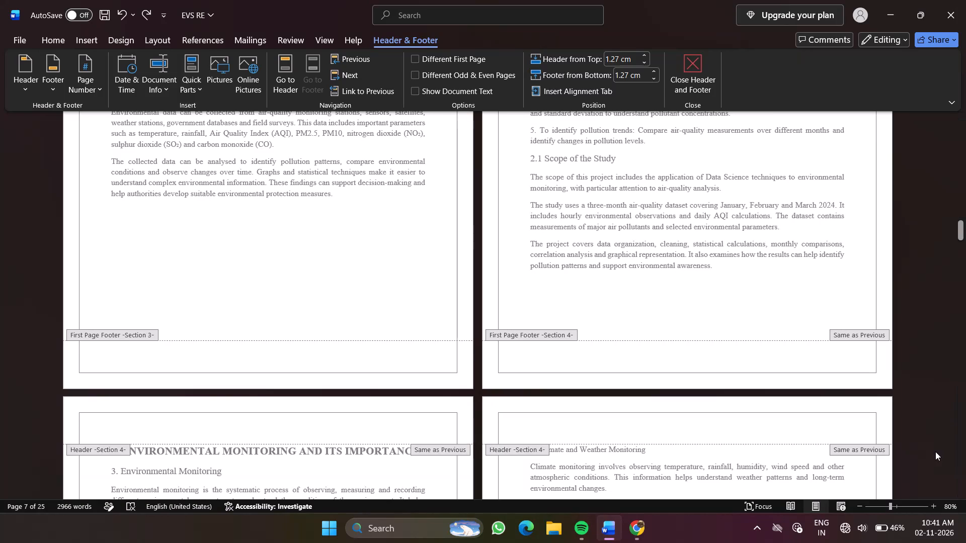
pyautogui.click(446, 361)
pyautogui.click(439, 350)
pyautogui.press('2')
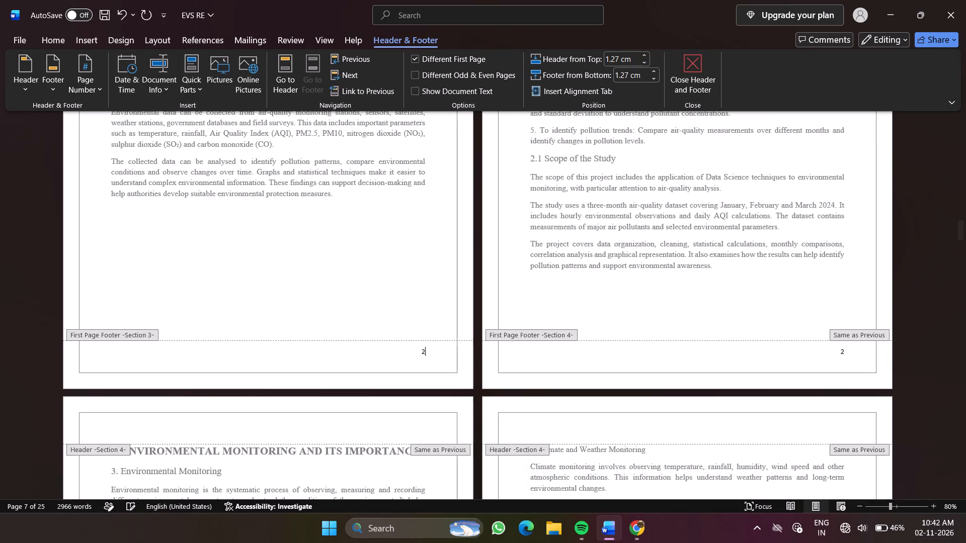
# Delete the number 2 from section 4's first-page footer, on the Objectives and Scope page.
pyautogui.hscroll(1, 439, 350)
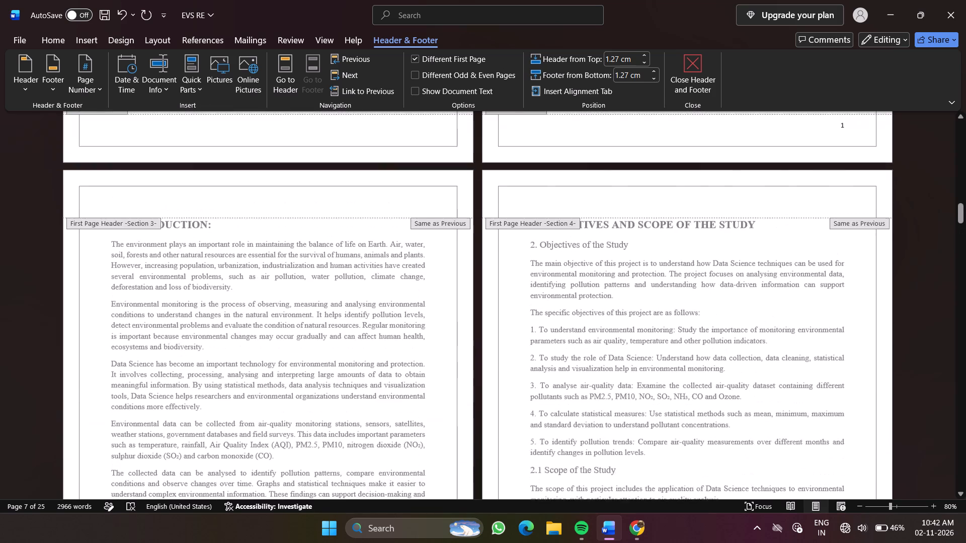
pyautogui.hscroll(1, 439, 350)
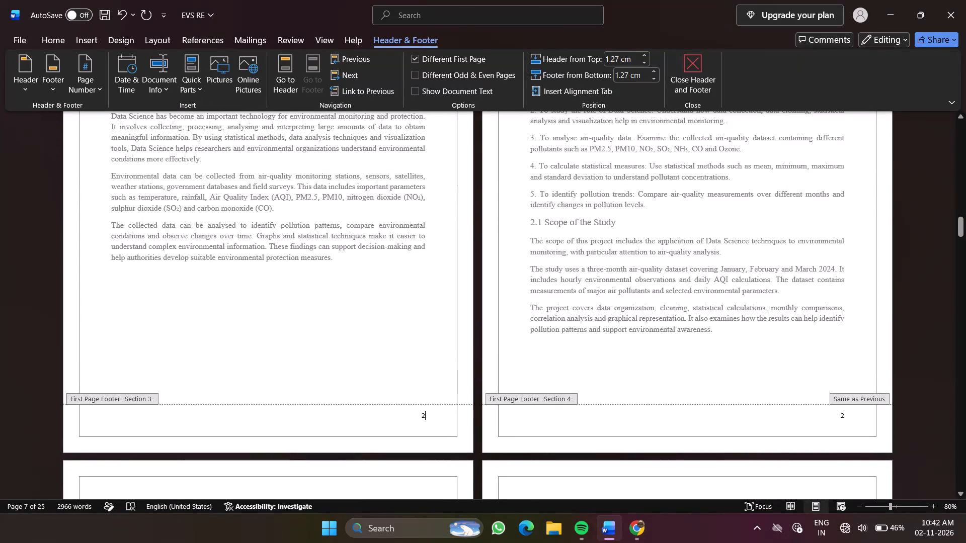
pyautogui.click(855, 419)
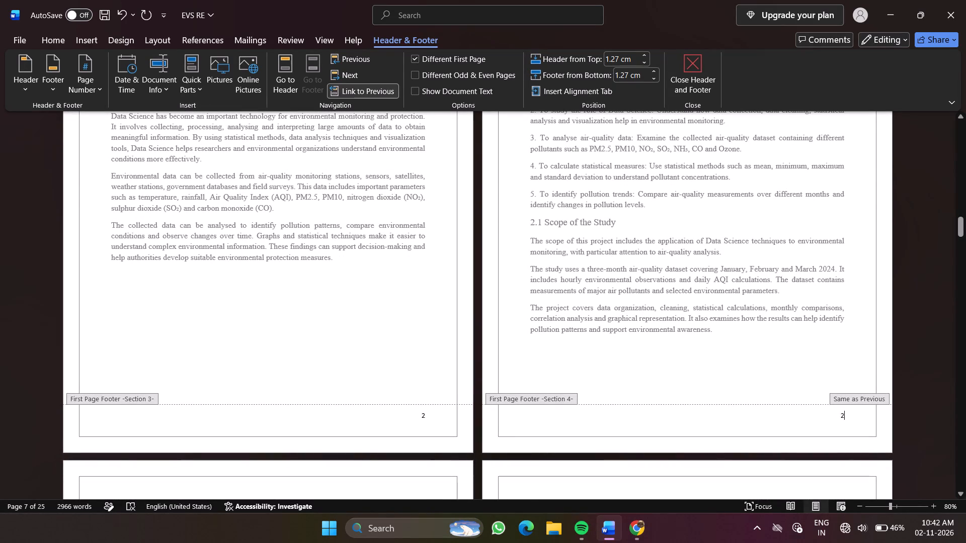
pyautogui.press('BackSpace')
# Turn off the different first page option for section 4 and unlink its footer from the previous section.
pyautogui.click(414, 58)
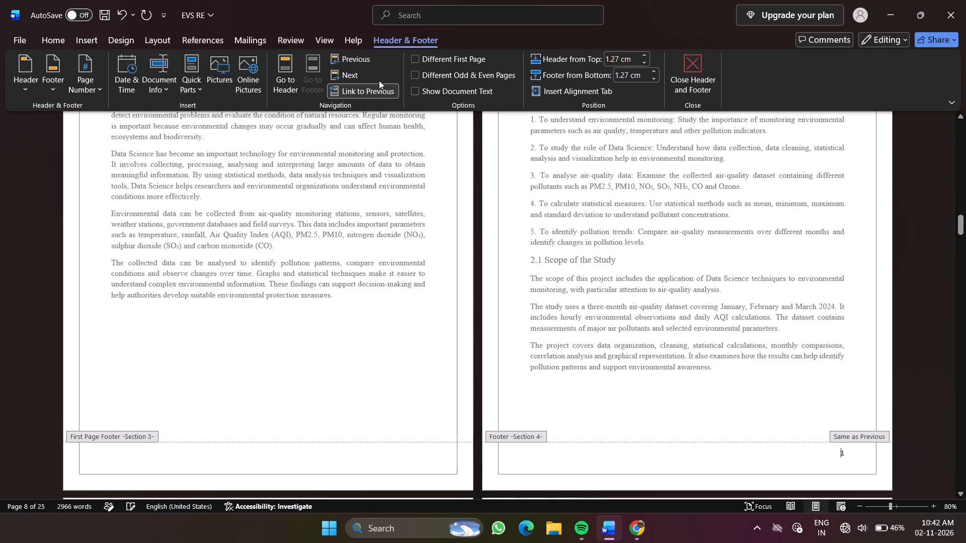
pyautogui.click(376, 88)
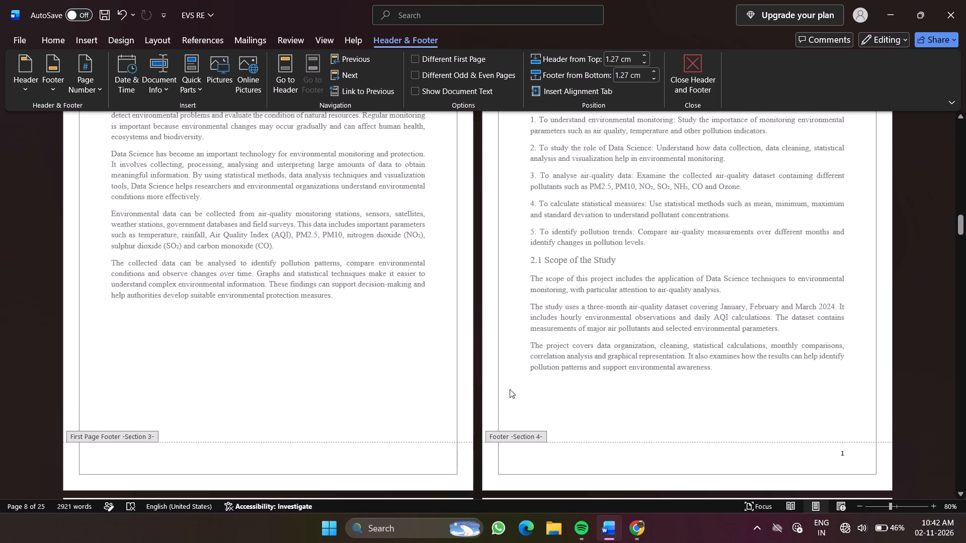
# Enter the number 2 in section 3's first-page footer, on the Introduction page.
pyautogui.hscroll(2, 434, 443)
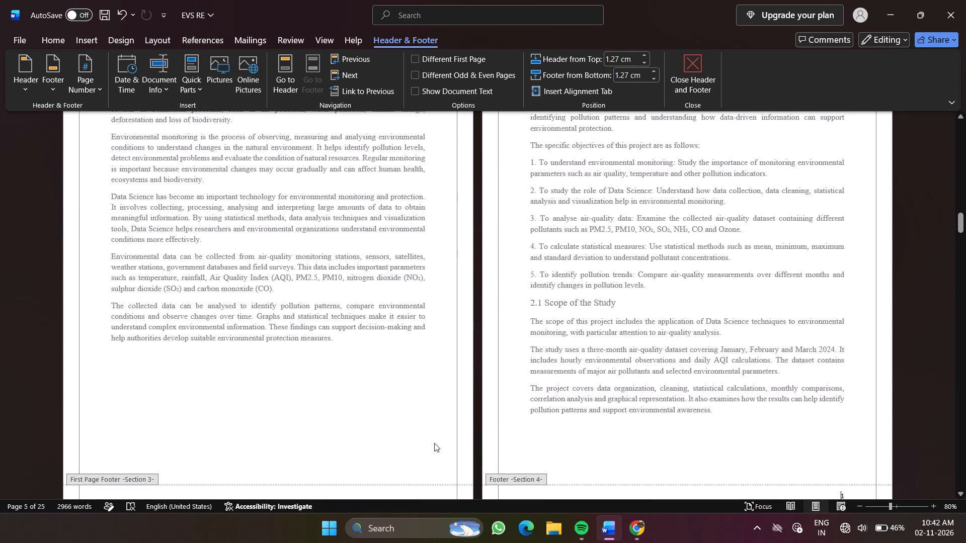
pyautogui.scroll(-1, 439, 417)
pyautogui.click(440, 411)
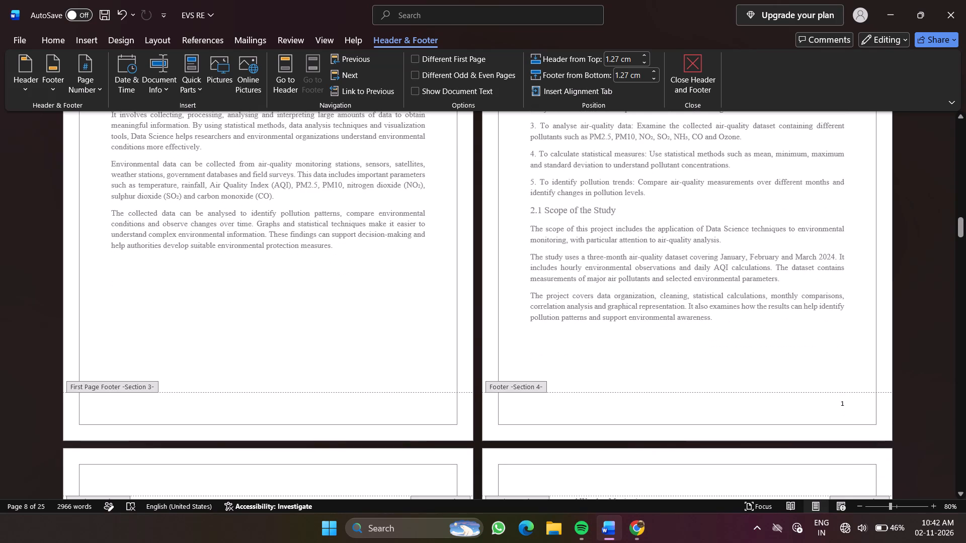
pyautogui.click(440, 411)
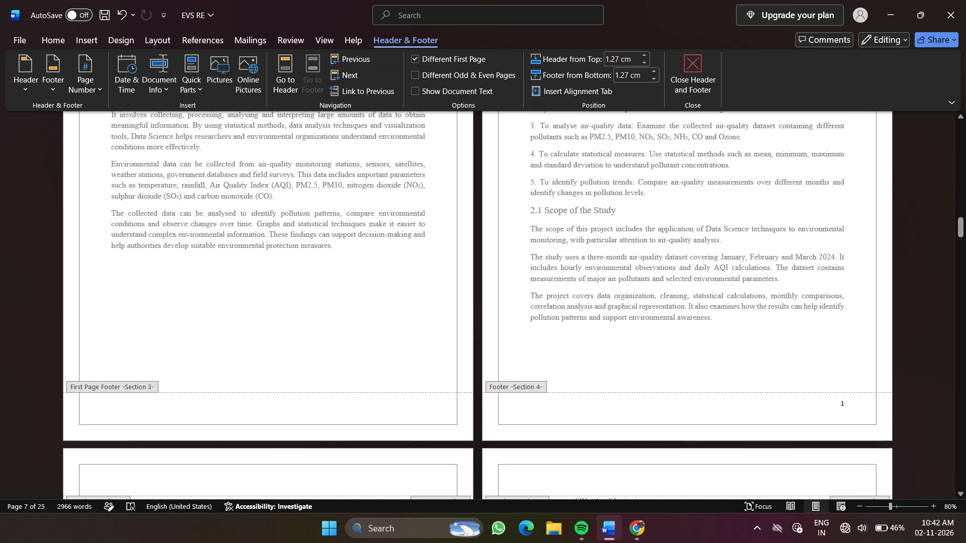
pyautogui.click(435, 410)
pyautogui.doubleClick(435, 410)
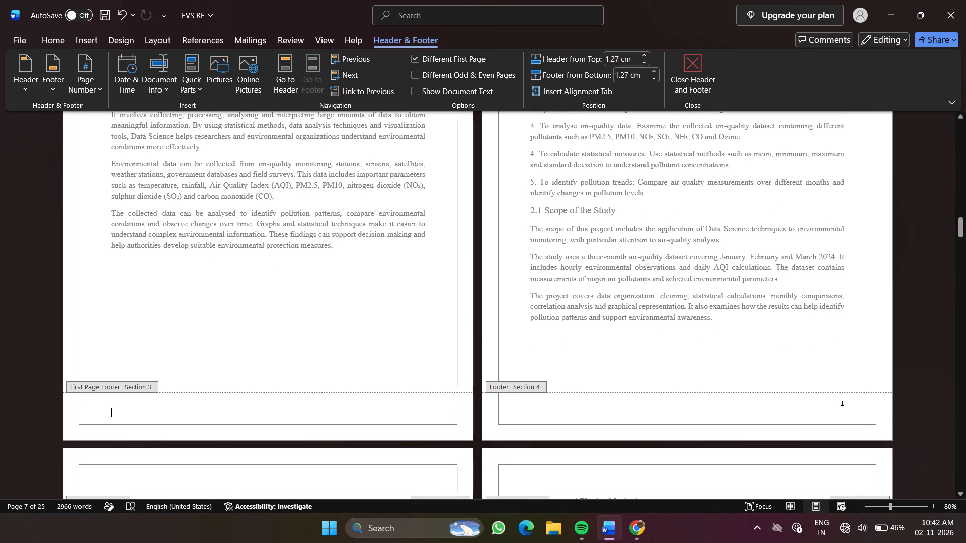
pyautogui.press('2')
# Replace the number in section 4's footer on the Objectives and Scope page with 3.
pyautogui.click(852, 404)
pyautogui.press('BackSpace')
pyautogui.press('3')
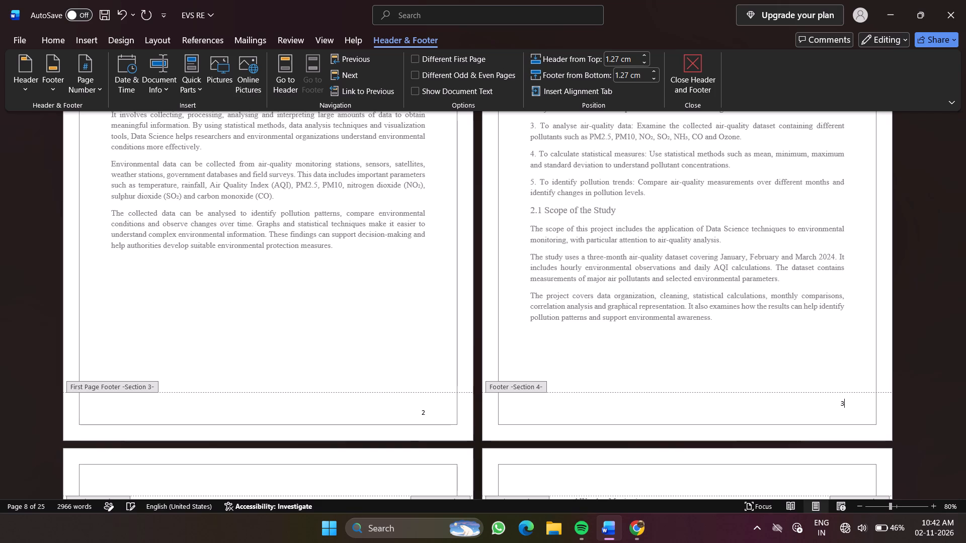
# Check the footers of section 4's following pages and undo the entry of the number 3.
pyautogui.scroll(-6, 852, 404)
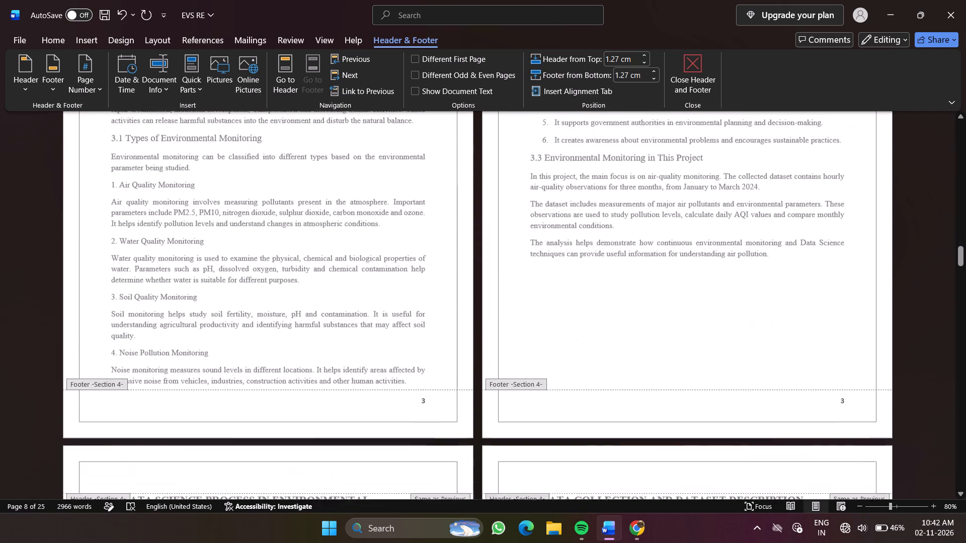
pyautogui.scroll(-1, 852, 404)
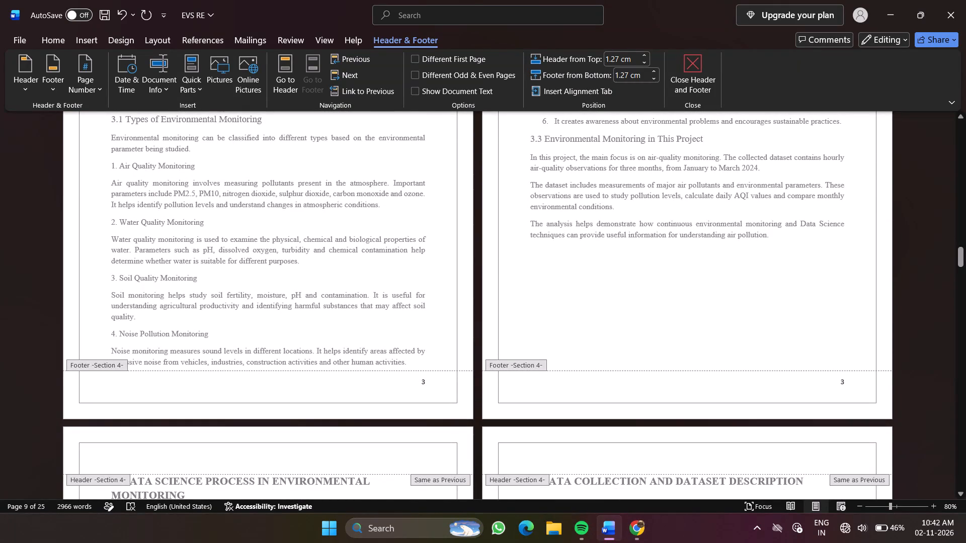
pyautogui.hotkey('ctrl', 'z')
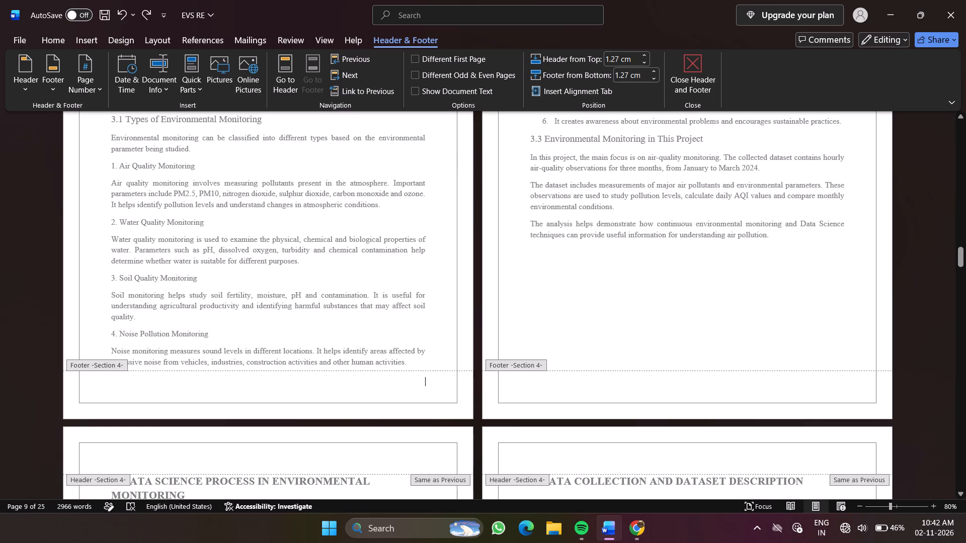
# Delete the number 1 from section 2's footer, on the blank page after the index.
pyautogui.scroll(7, 641, 427)
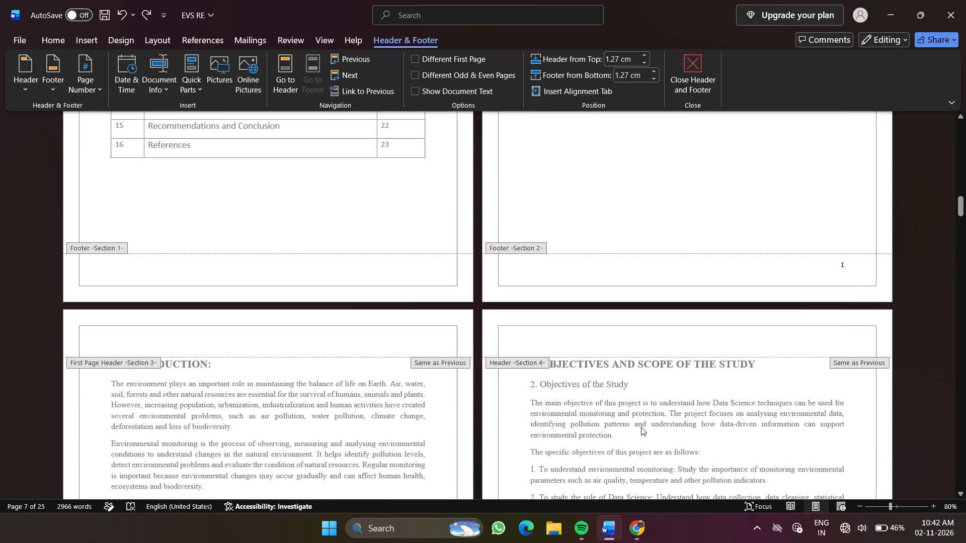
pyautogui.scroll(1, 641, 427)
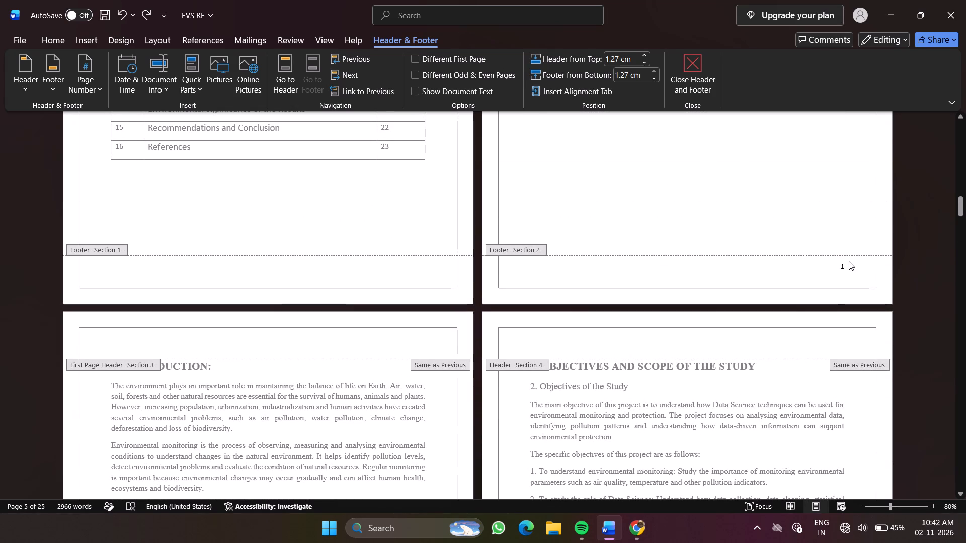
pyautogui.click(849, 261)
pyautogui.click(847, 271)
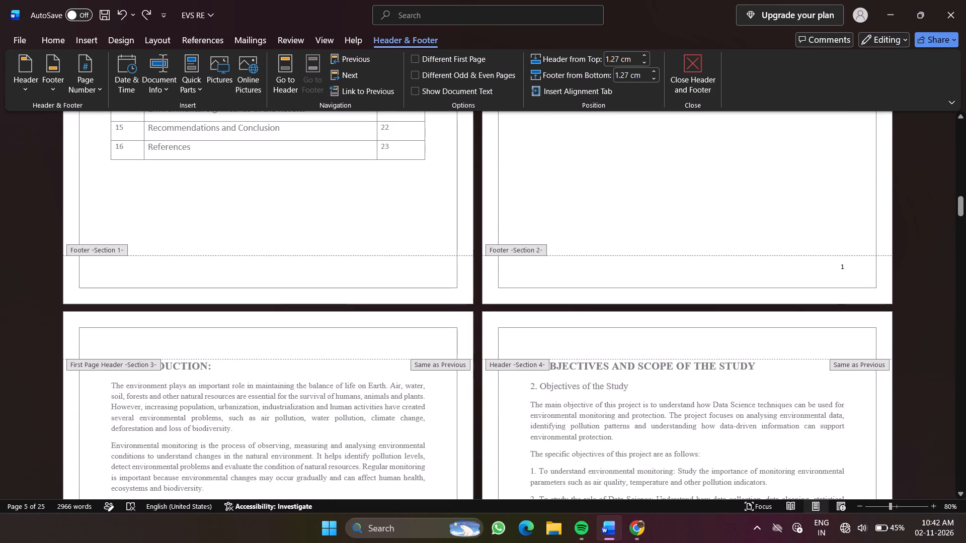
pyautogui.click(847, 271)
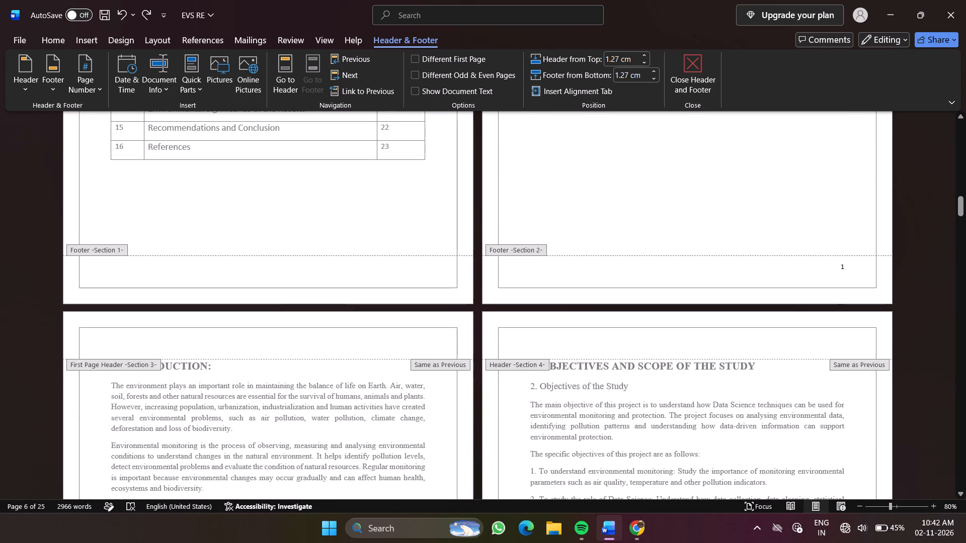
pyautogui.click(846, 270)
pyautogui.press('BackSpace')
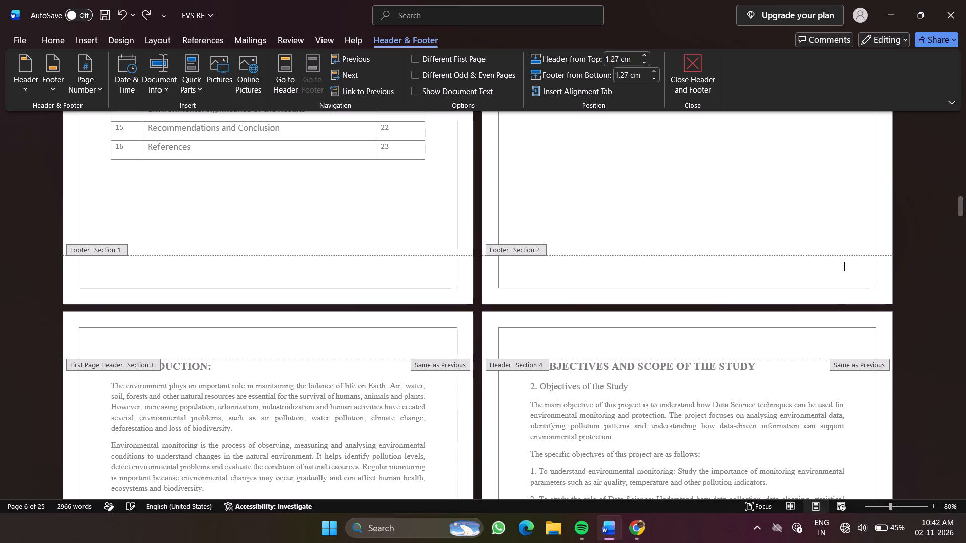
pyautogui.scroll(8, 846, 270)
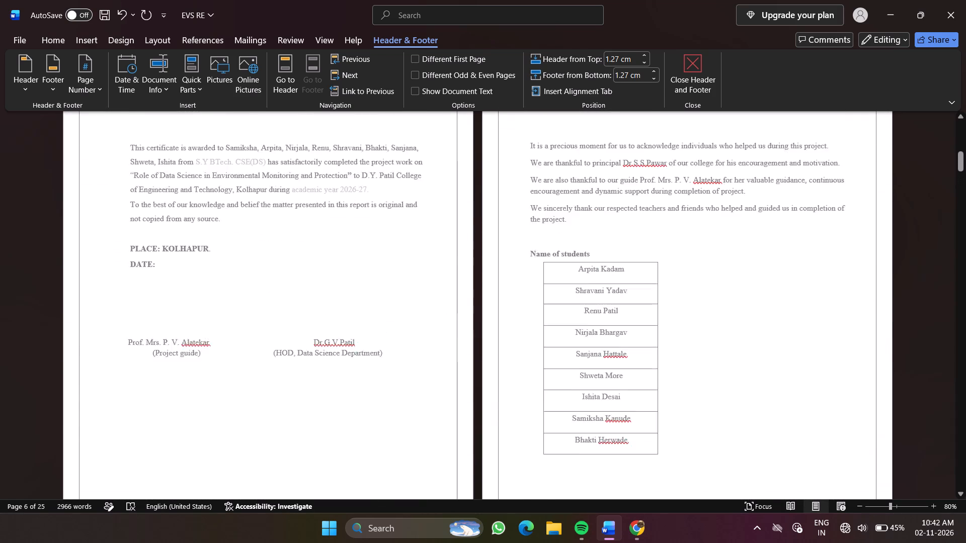
# Leave header and footer editing and return to the document body.
pyautogui.scroll(1, 846, 270)
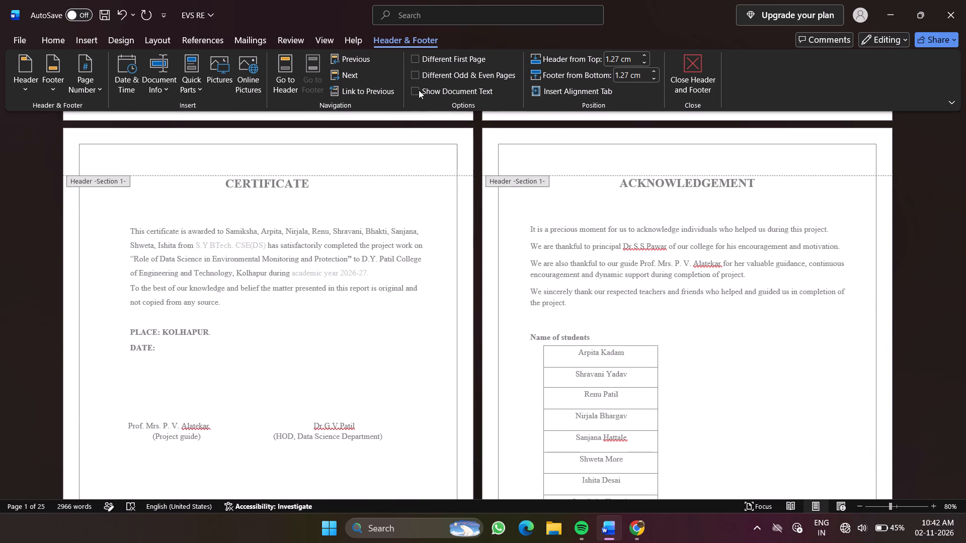
pyautogui.click(938, 337)
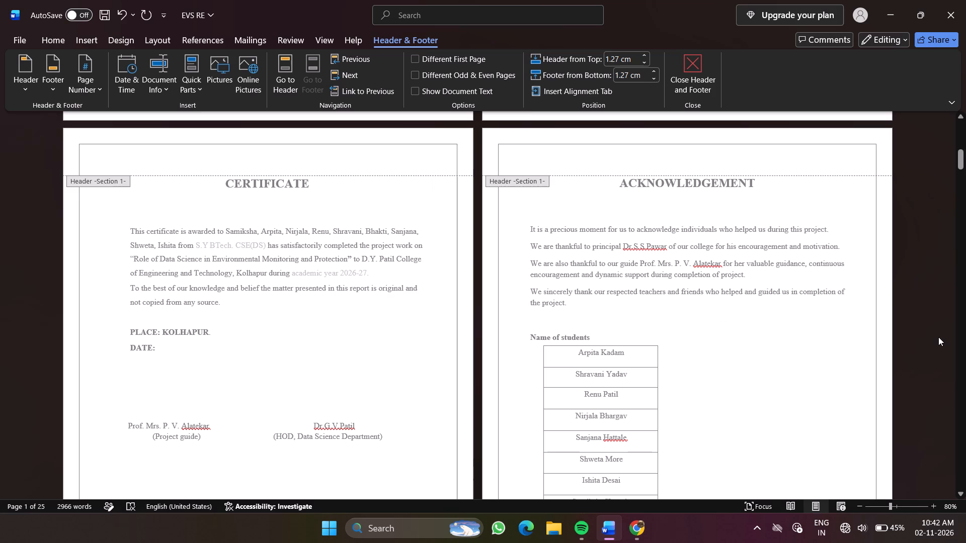
pyautogui.doubleClick(938, 337)
# Review the report's front pages and the page numbers listed in the index against the pages that follow it.
pyautogui.scroll(2, 938, 337)
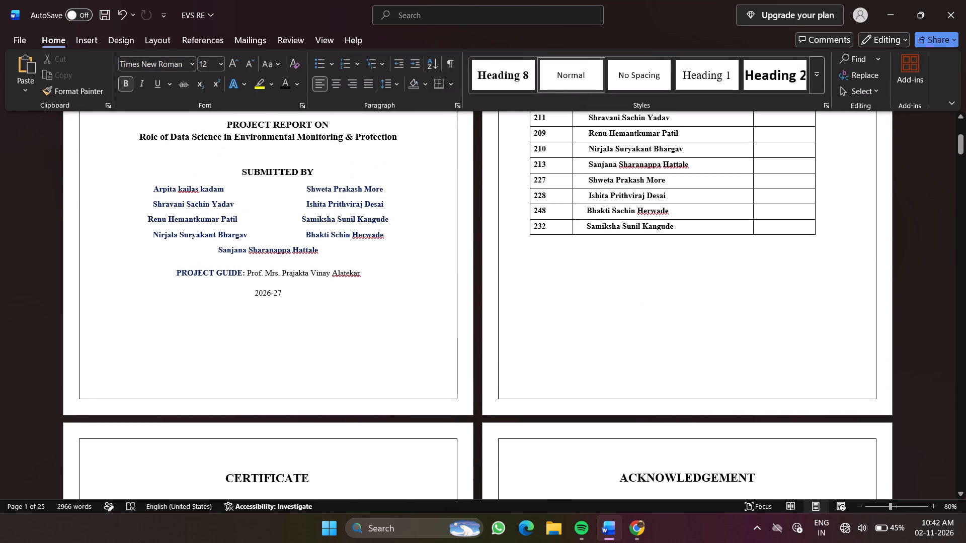
pyautogui.click(427, 346)
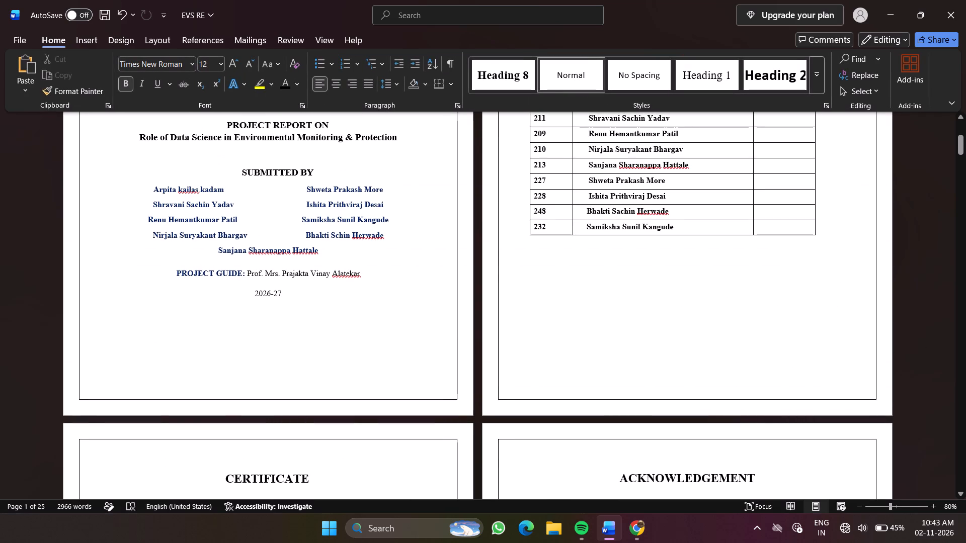
pyautogui.click(162, 42)
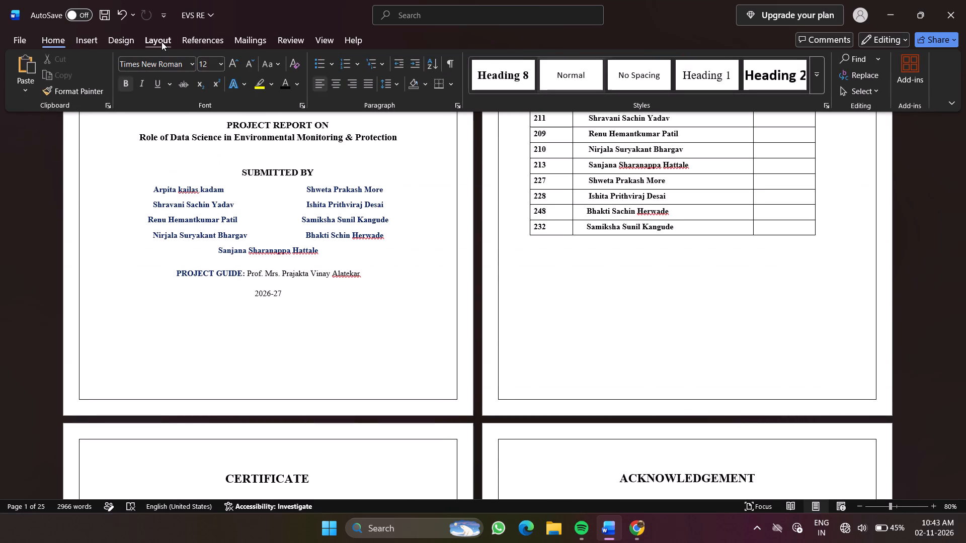
pyautogui.scroll(-5, 369, 351)
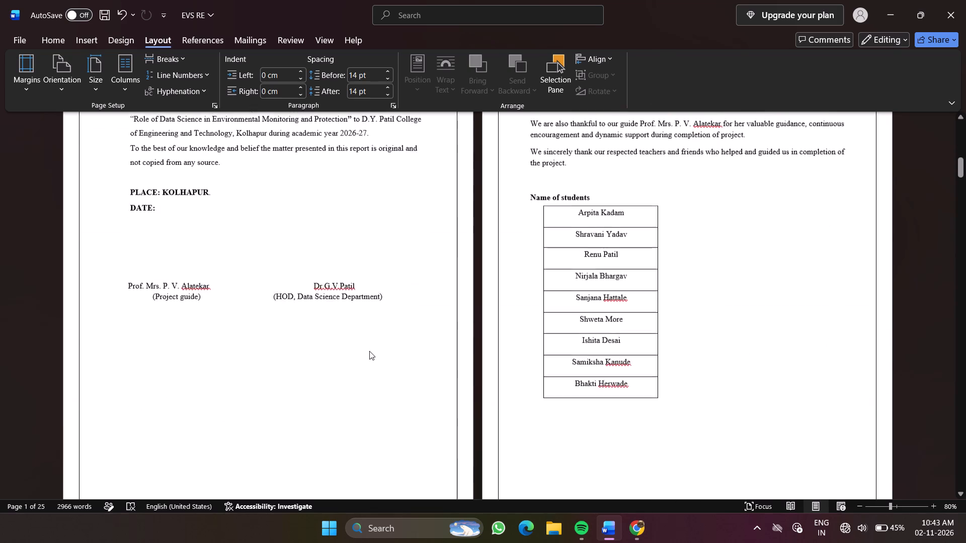
pyautogui.scroll(-2, 369, 351)
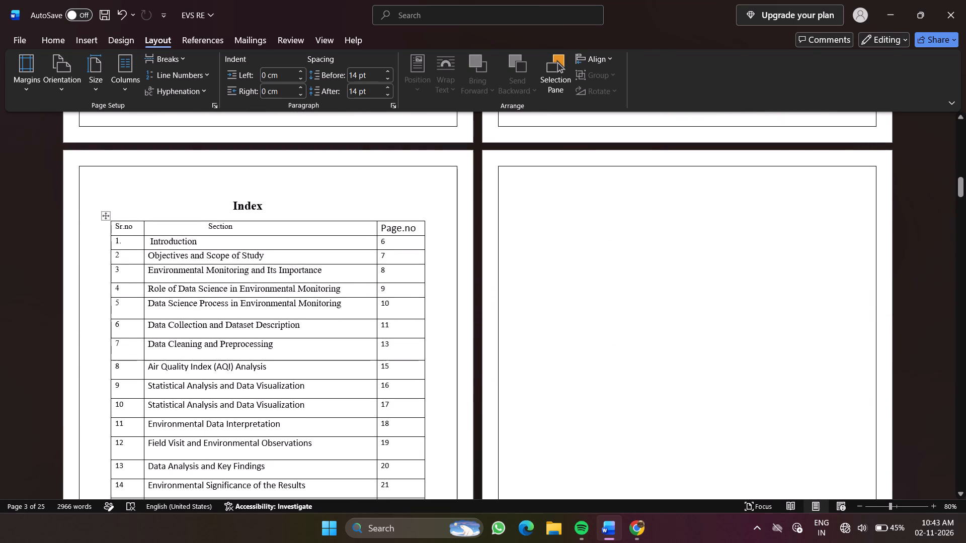
pyautogui.scroll(-1, 369, 351)
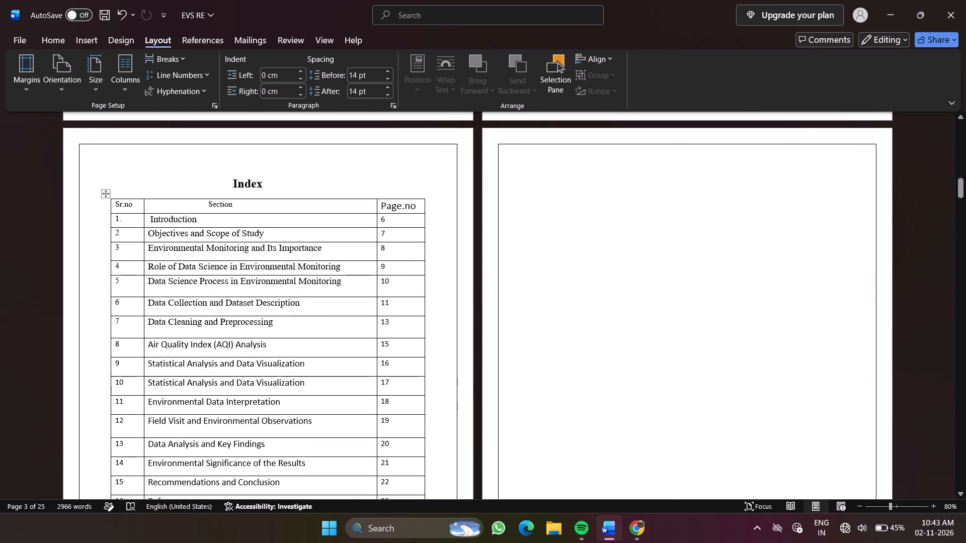
pyautogui.scroll(-1, 369, 351)
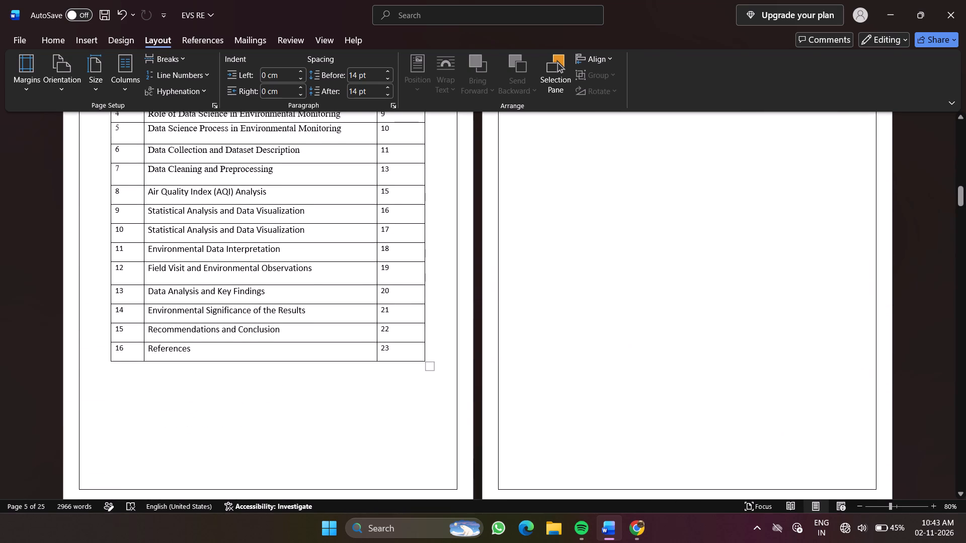
pyautogui.scroll(2, 369, 351)
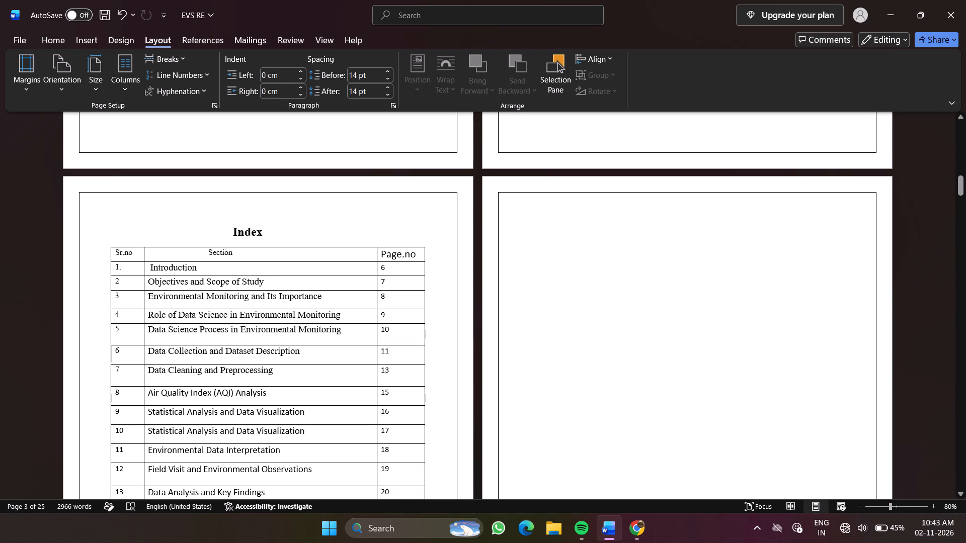
pyautogui.click(384, 267)
pyautogui.scroll(-2, 607, 416)
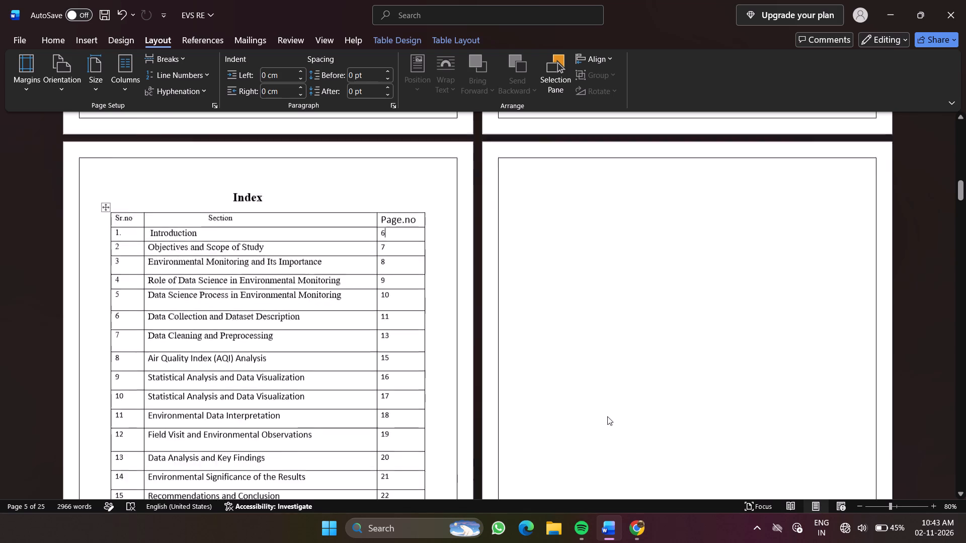
pyautogui.scroll(-2, 607, 416)
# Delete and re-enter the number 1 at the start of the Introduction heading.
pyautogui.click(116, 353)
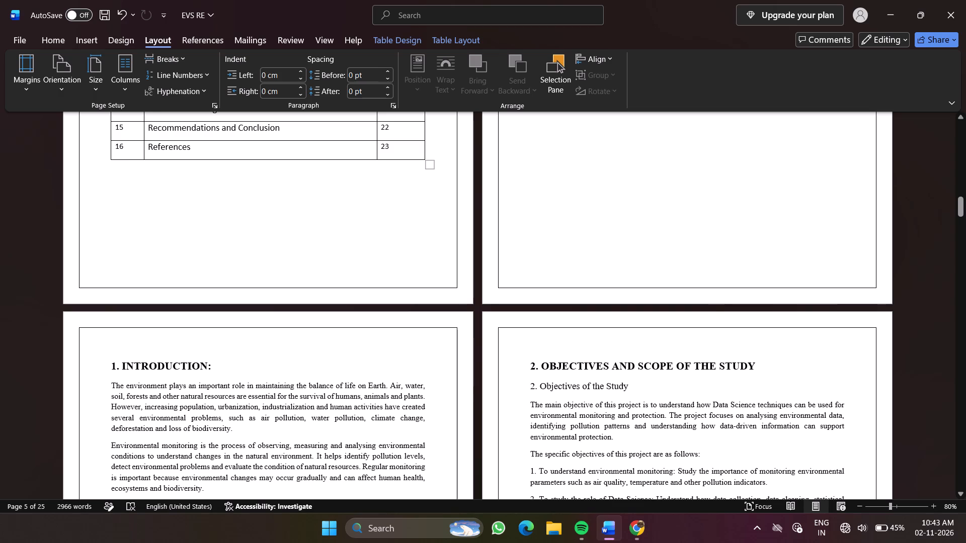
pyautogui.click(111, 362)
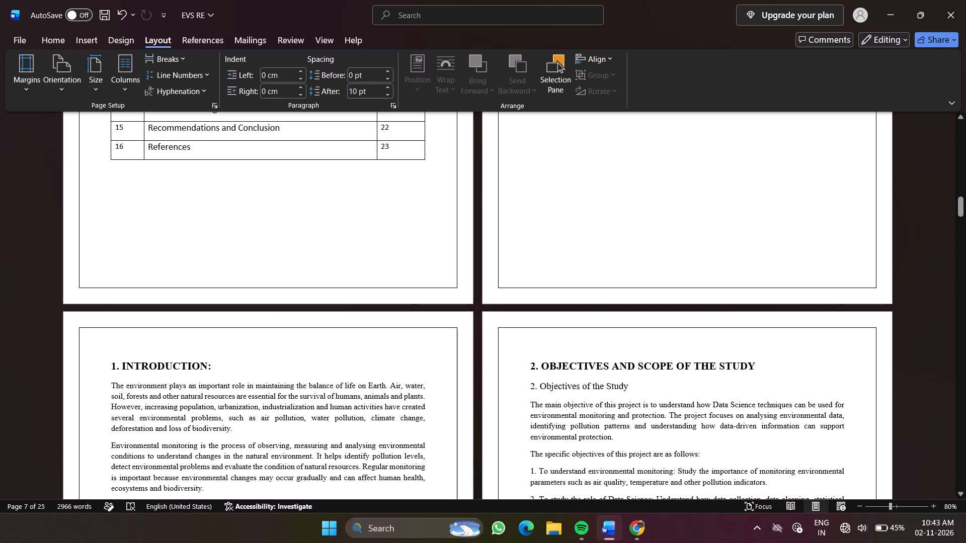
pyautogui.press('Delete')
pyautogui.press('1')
# Delete the blank page between the index and the Introduction.
pyautogui.click(536, 242)
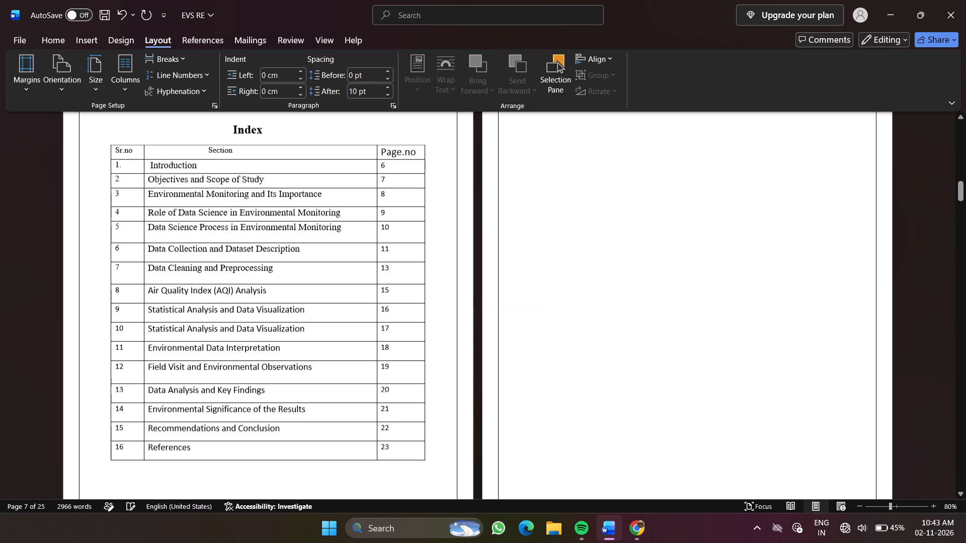
pyautogui.scroll(1, 565, 459)
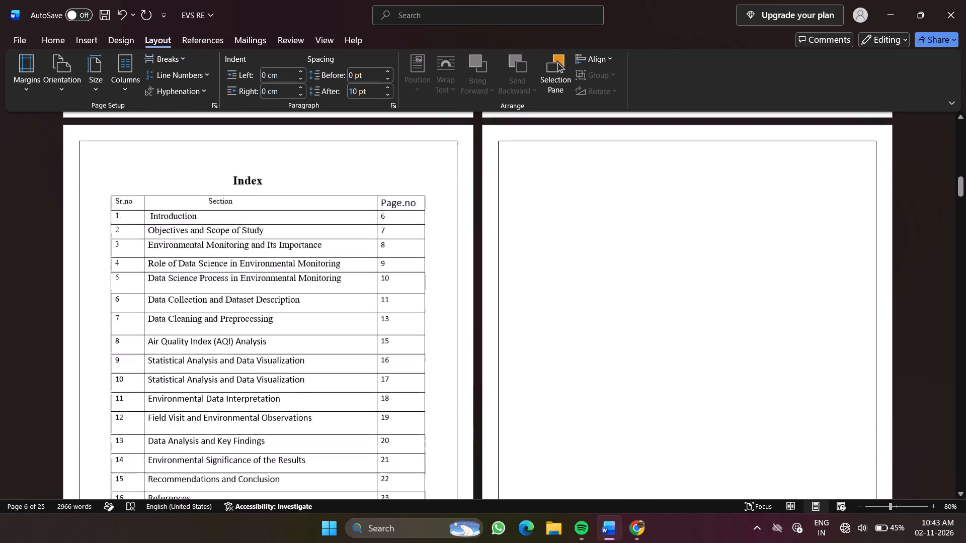
pyautogui.scroll(1, 565, 459)
pyautogui.doubleClick(525, 216)
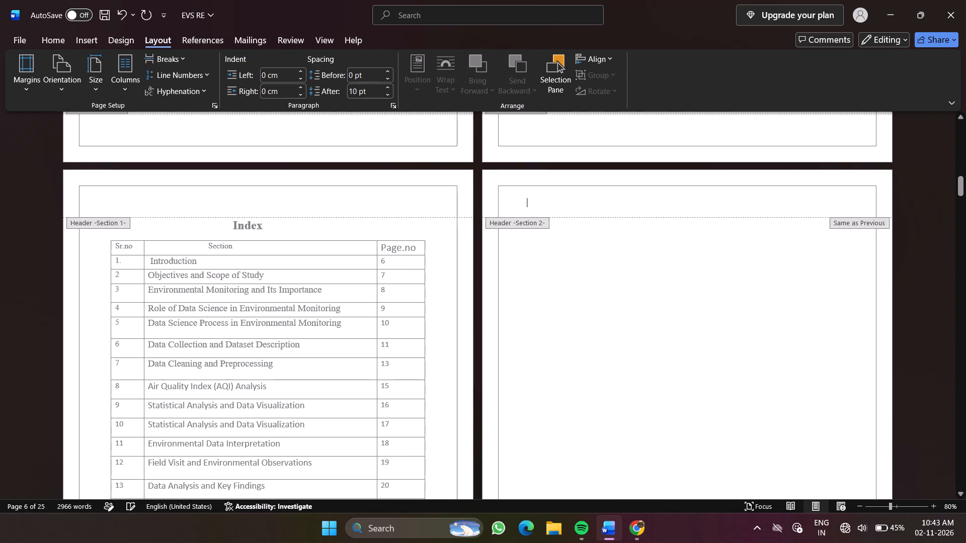
pyautogui.doubleClick(533, 253)
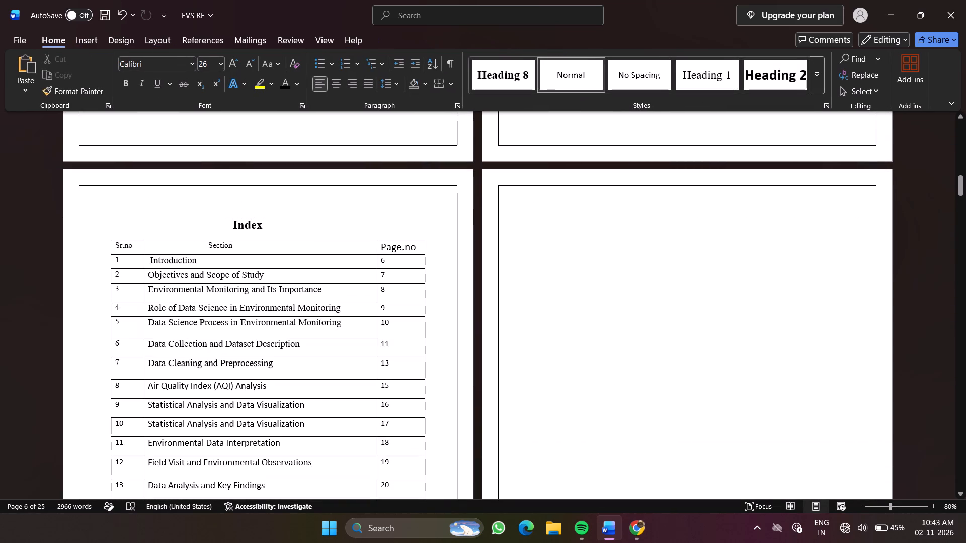
pyautogui.click(531, 240)
pyautogui.press('Delete')
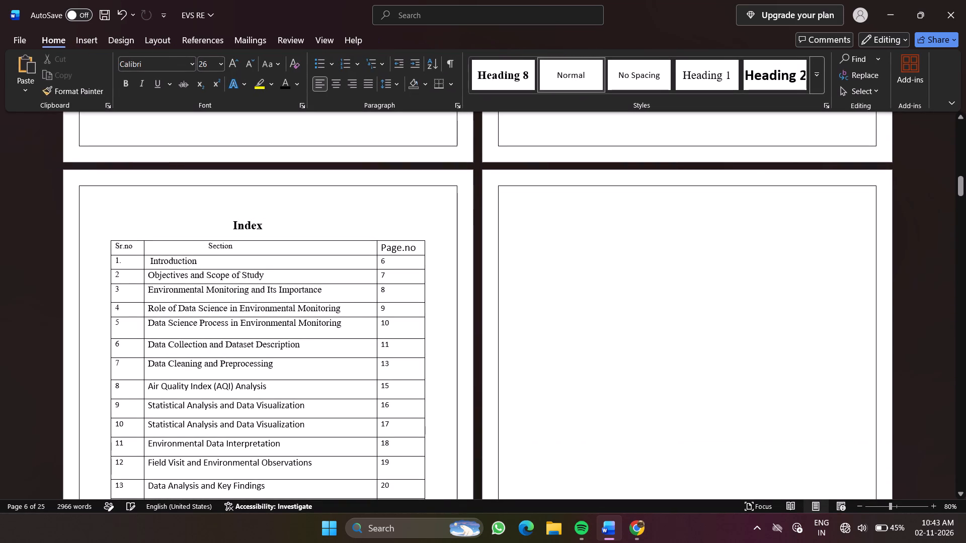
# Accept the grammar correction "are" for "is" before "based on the data collected by us" in the Declaration.
pyautogui.scroll(-4, 546, 332)
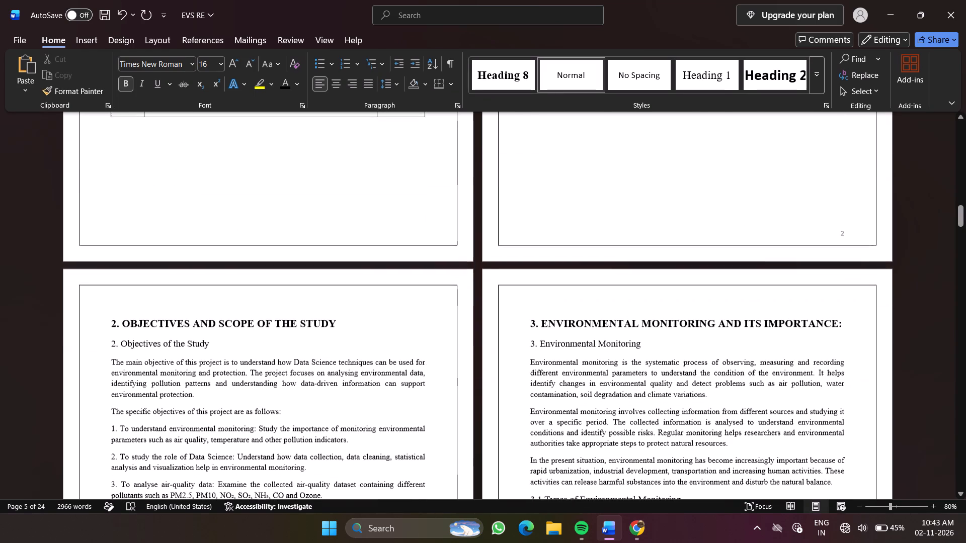
pyautogui.scroll(3, 546, 332)
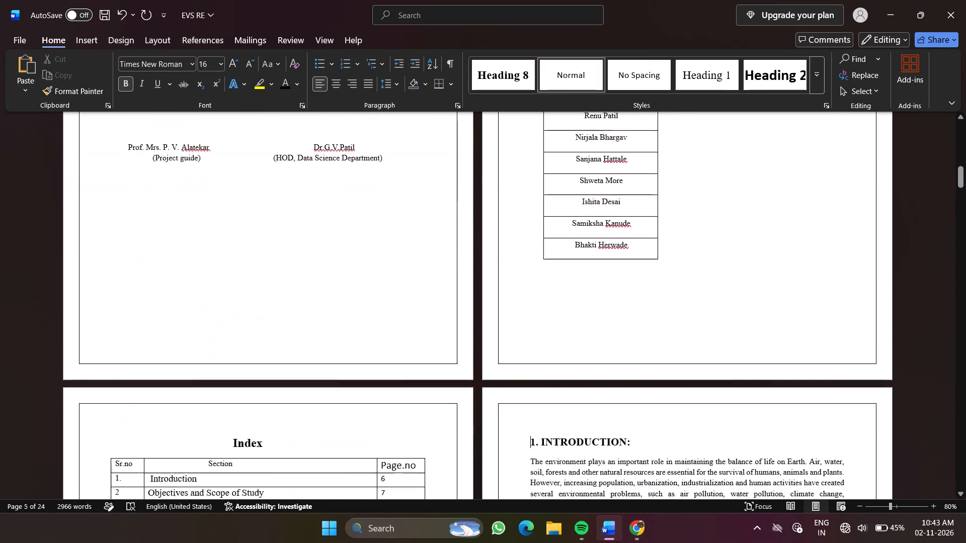
pyautogui.scroll(4, 546, 332)
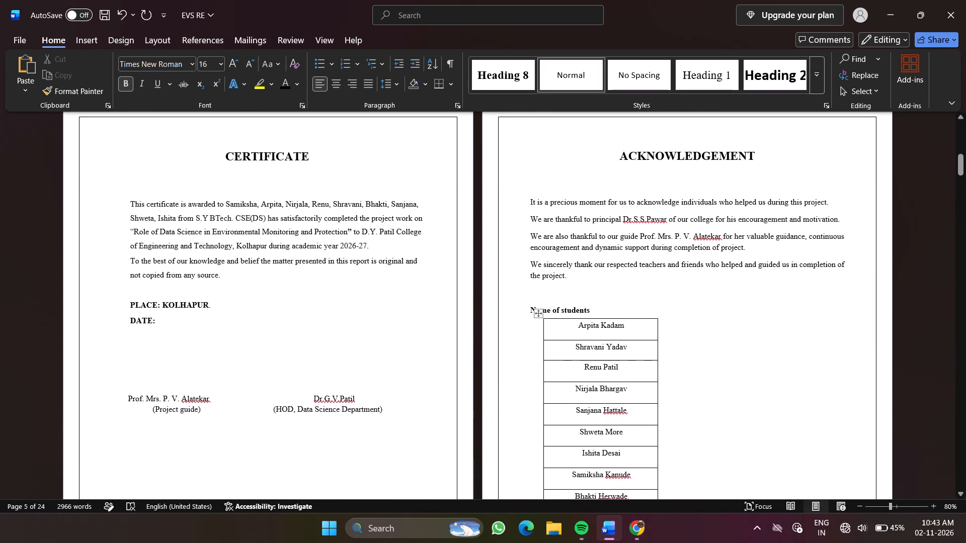
pyautogui.scroll(9, 546, 332)
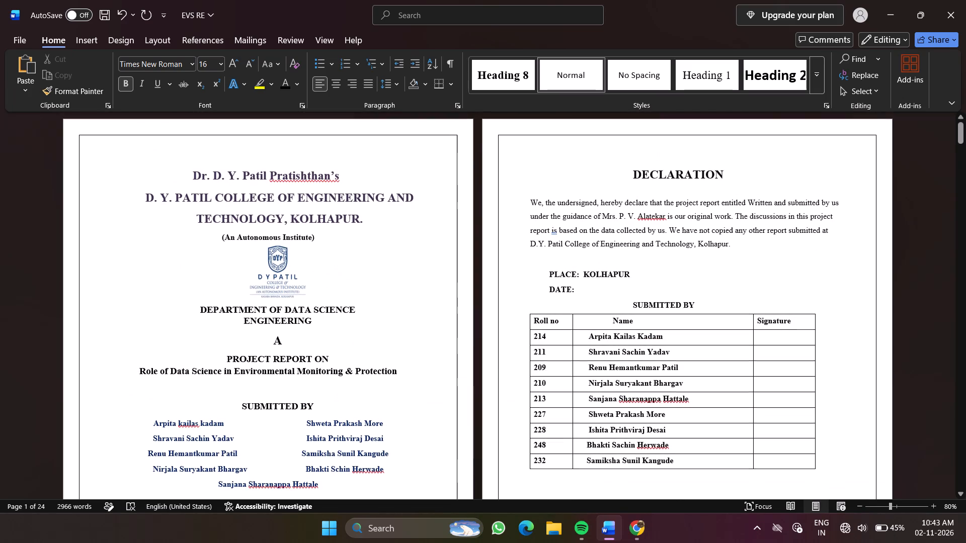
pyautogui.scroll(1, 546, 332)
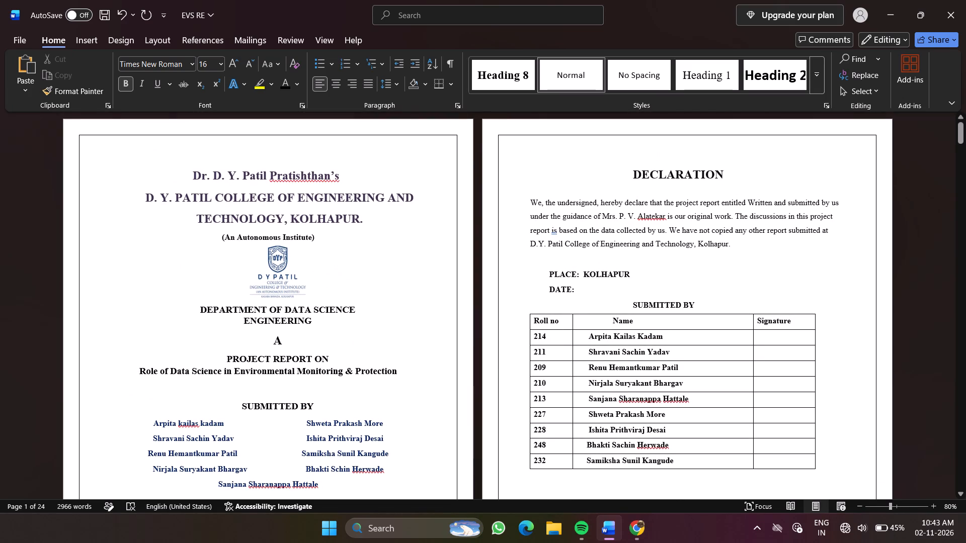
pyautogui.rightClick(555, 233)
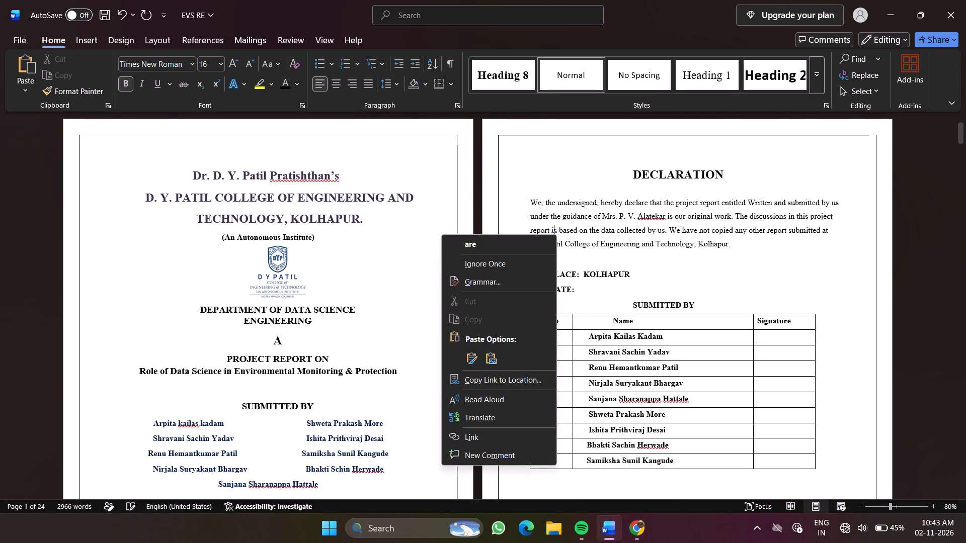
pyautogui.click(539, 246)
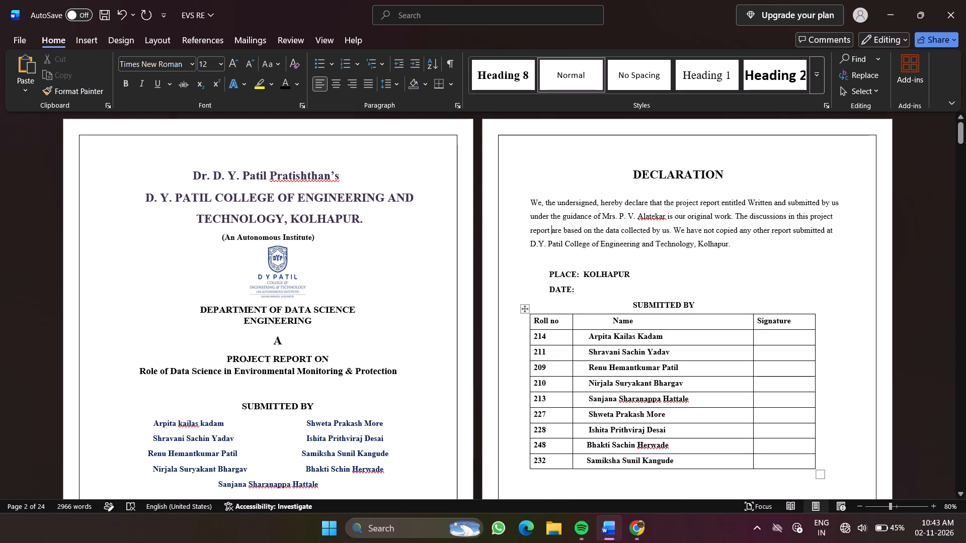
# Set the Introduction's page number in the index table to 1.
pyautogui.scroll(-3, 674, 337)
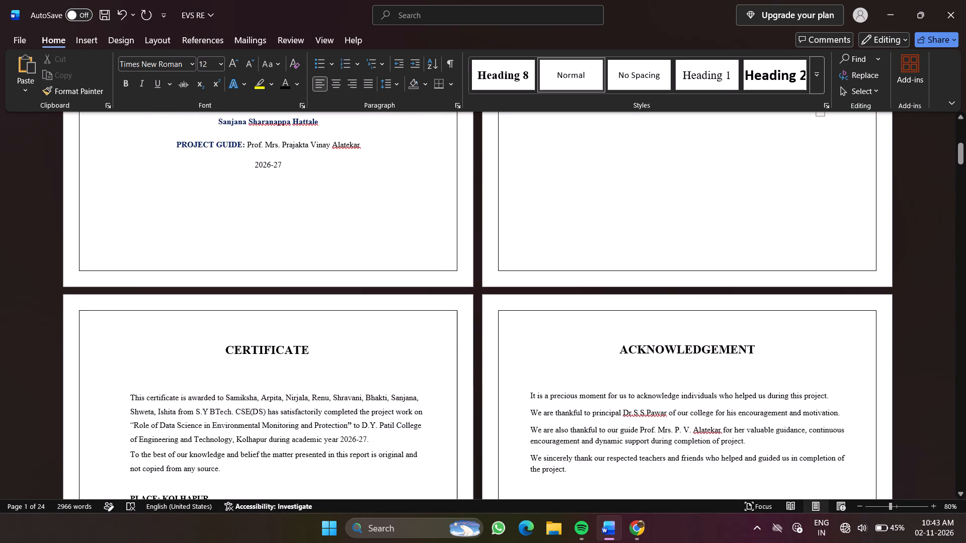
pyautogui.scroll(-2, 674, 337)
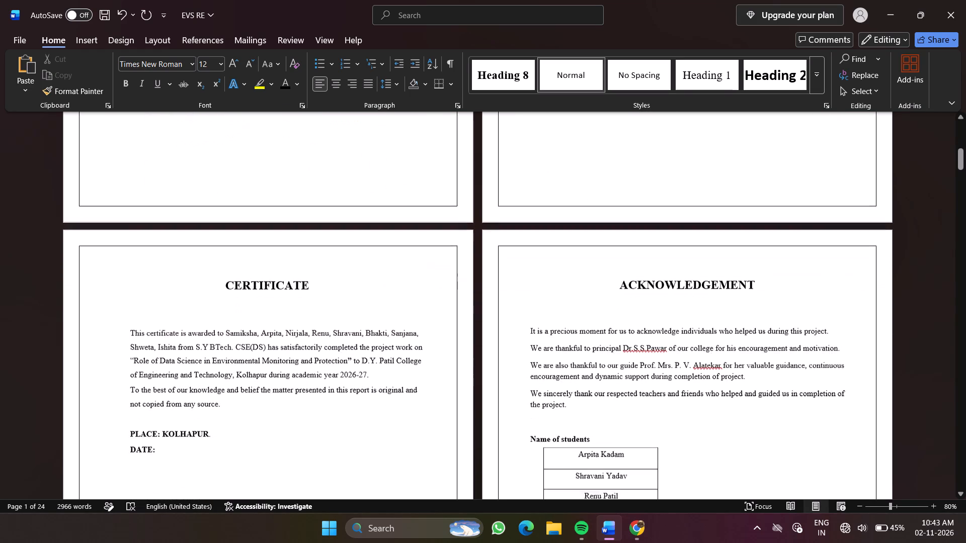
pyautogui.scroll(-5, 648, 313)
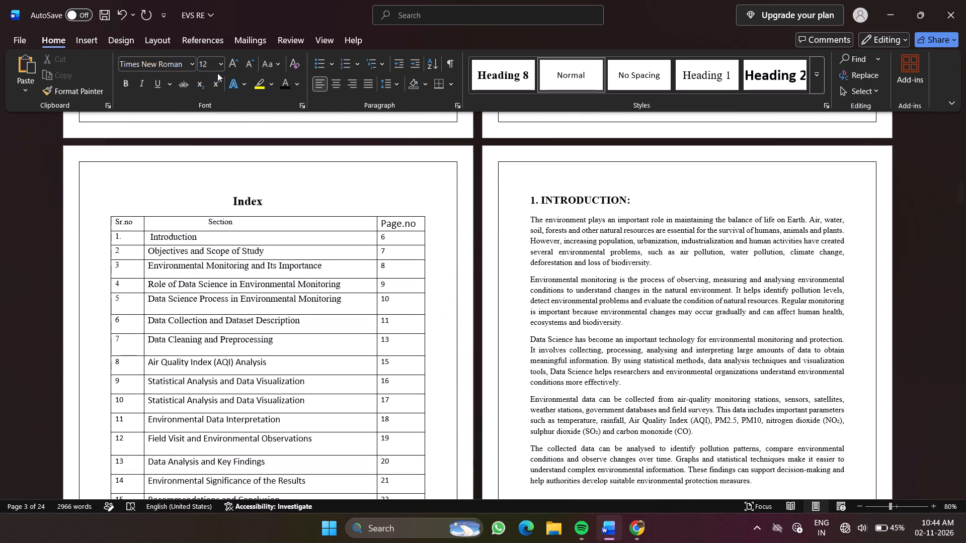
pyautogui.click(392, 240)
pyautogui.press('BackSpace')
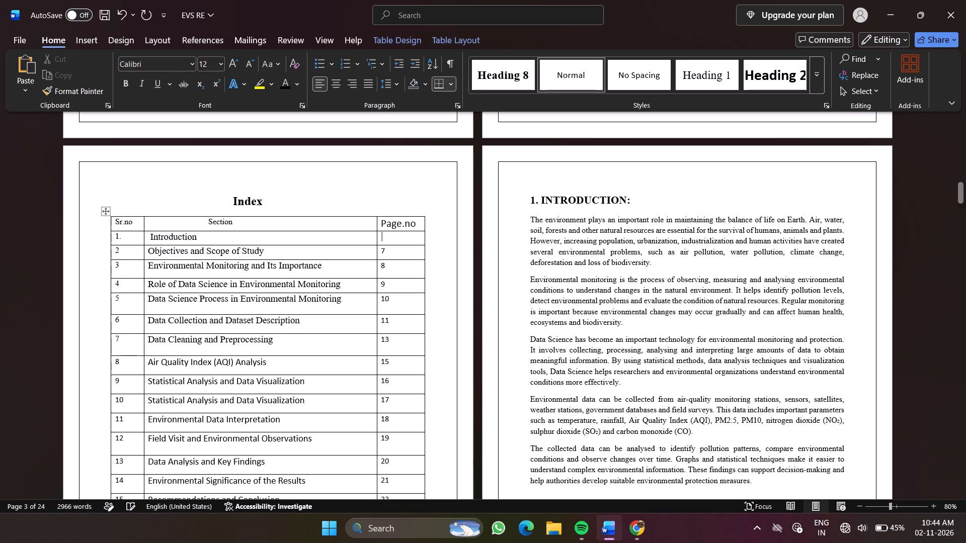
pyautogui.press('1')
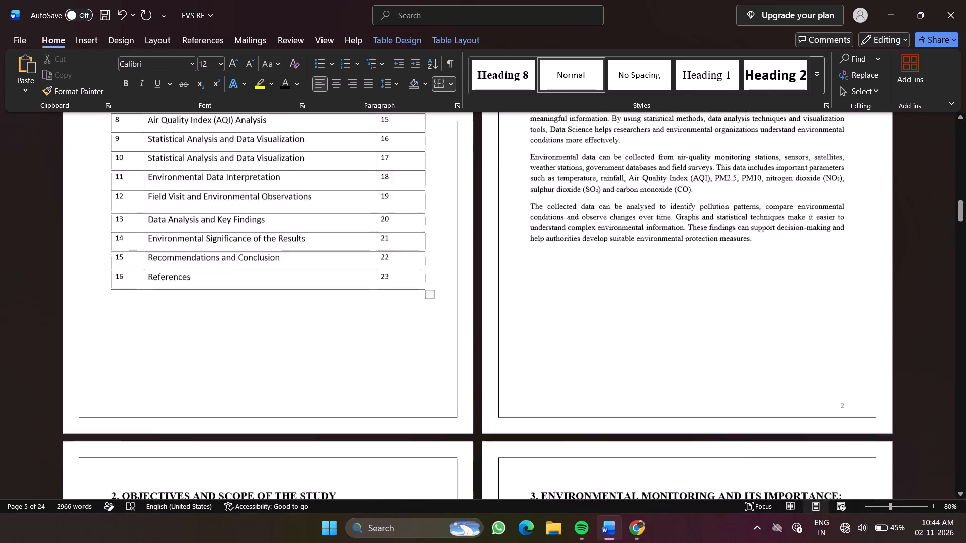
# Set the page number for Objectives and Scope of Study in the index table to 2.
pyautogui.scroll(1, 563, 305)
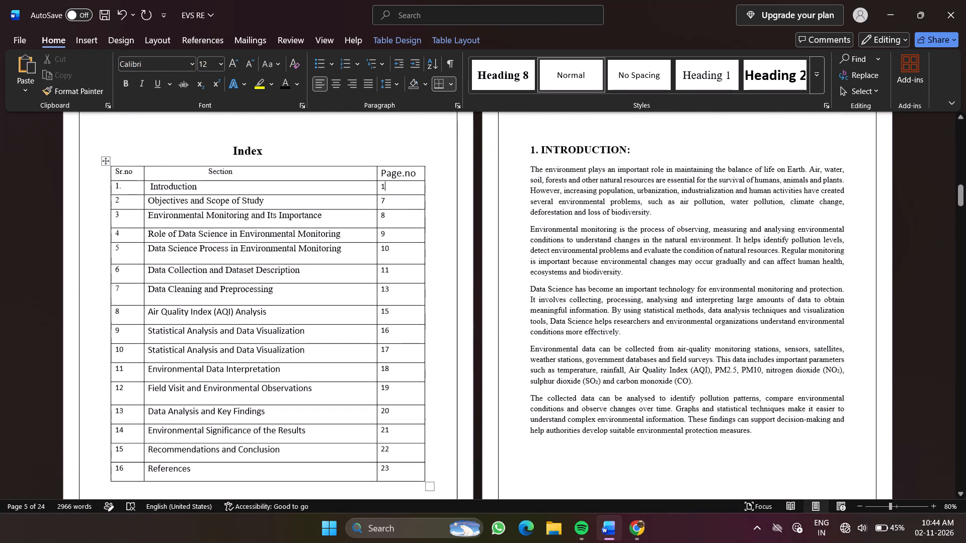
pyautogui.click(390, 205)
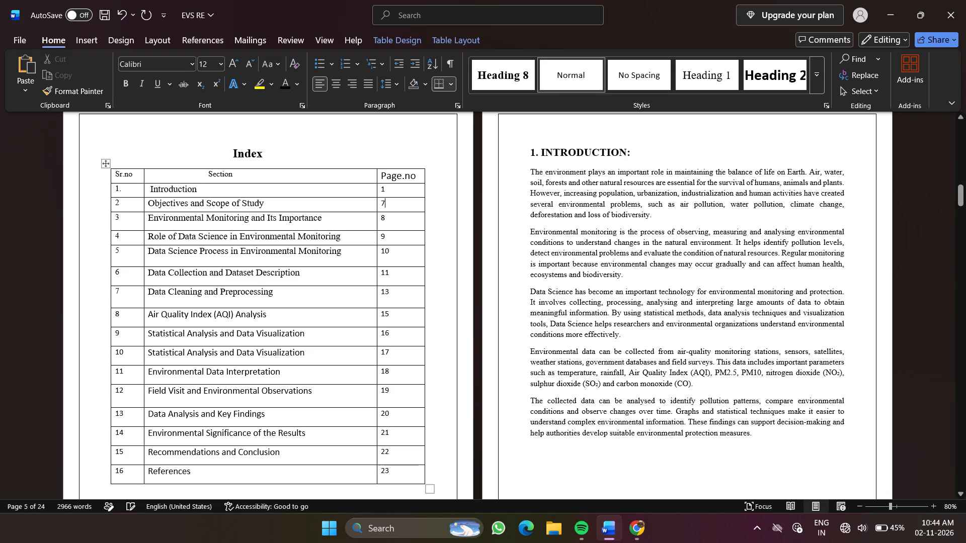
pyautogui.press('BackSpace')
pyautogui.press('2')
pyautogui.scroll(1, 580, 226)
pyautogui.scroll(-1, 580, 226)
pyautogui.scroll(1, 580, 226)
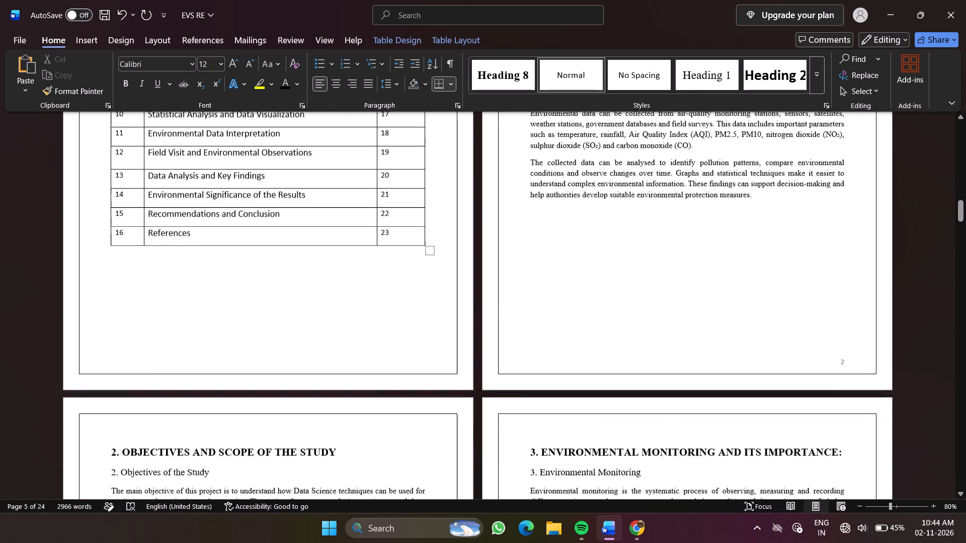
pyautogui.scroll(1, 580, 226)
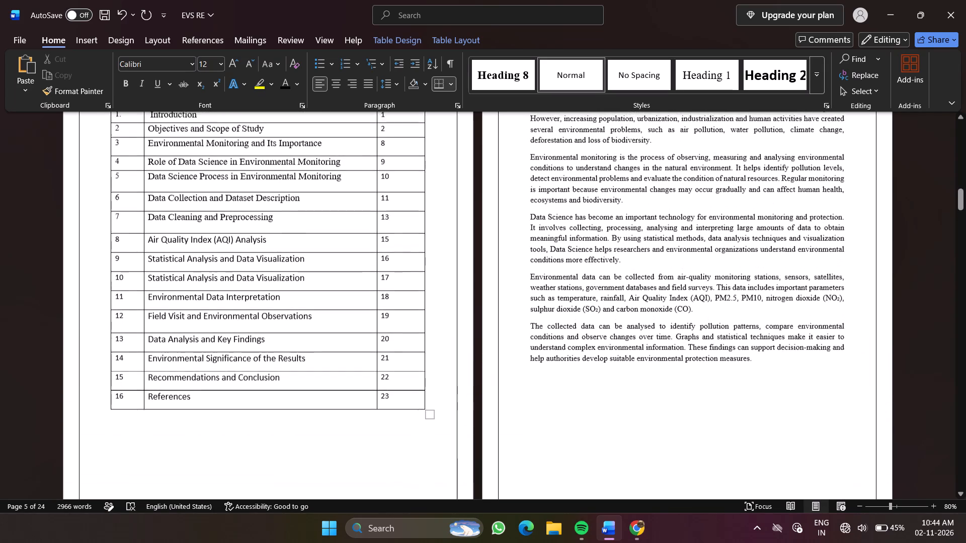
# Set the page number for Environmental Monitoring and Its Importance in the index table to 3.
pyautogui.scroll(1, 580, 226)
pyautogui.click(399, 167)
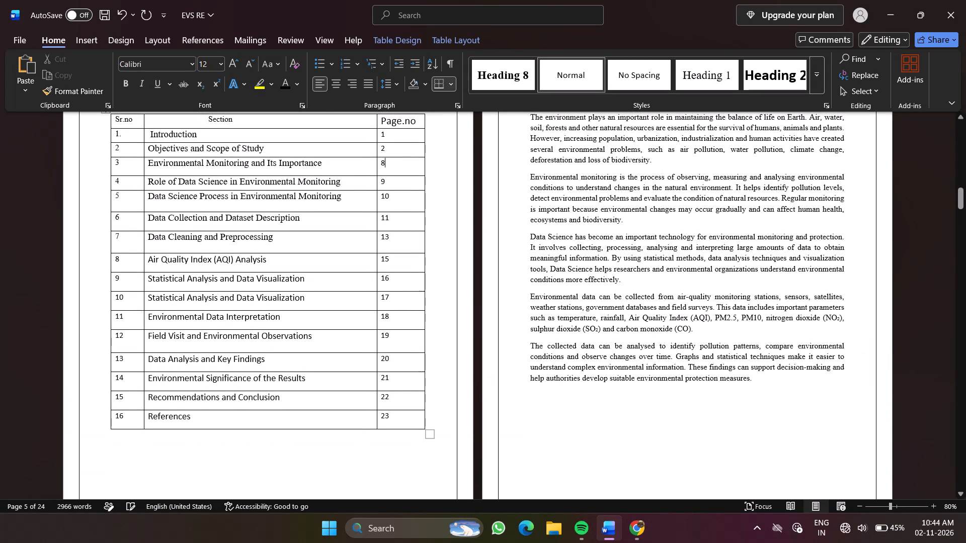
pyautogui.press('BackSpace')
pyautogui.press('3')
# Set the page number for Role of Data Science in Environmental Monitoring in the index table to 5.
pyautogui.scroll(-2, 640, 253)
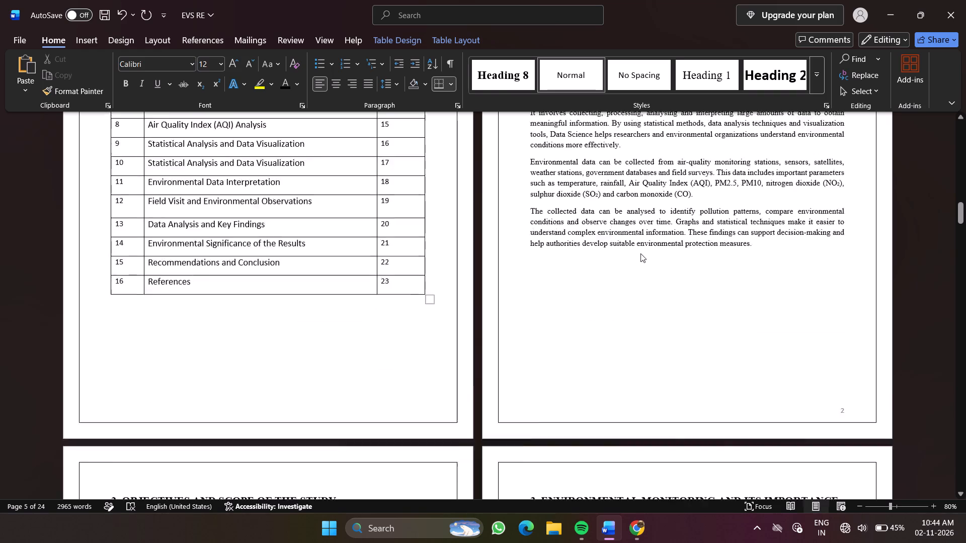
pyautogui.scroll(-6, 640, 253)
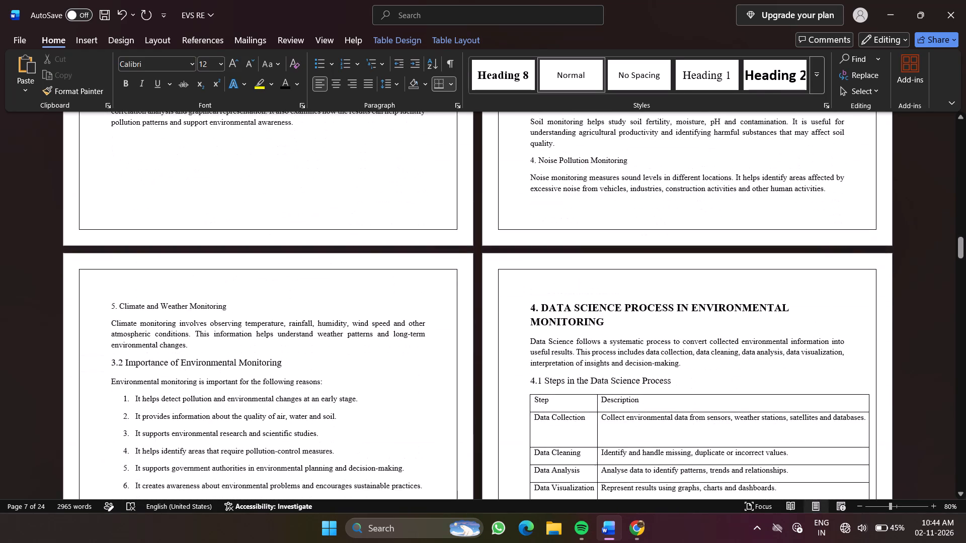
pyautogui.scroll(3, 640, 253)
pyautogui.scroll(-2, 640, 253)
pyautogui.scroll(1, 640, 253)
pyautogui.scroll(-1, 640, 253)
pyautogui.scroll(3, 640, 253)
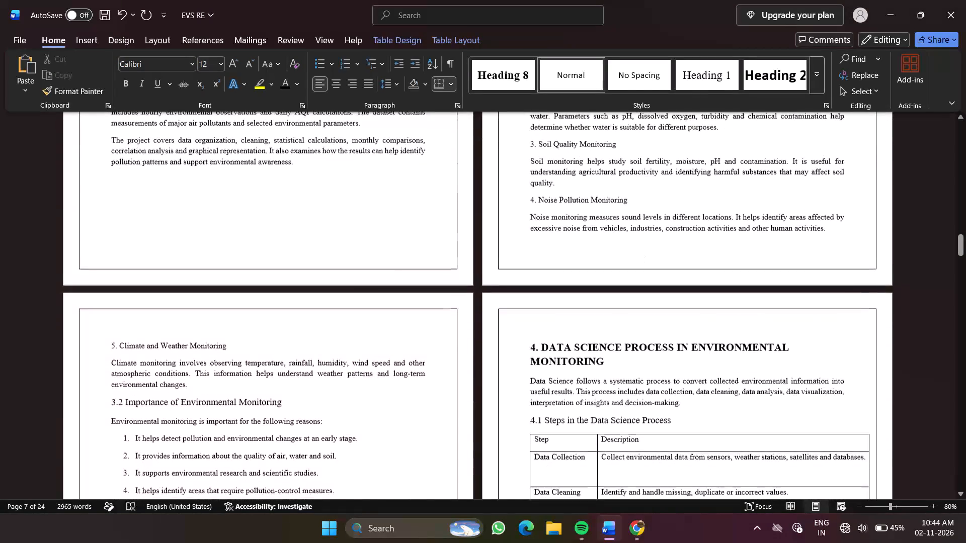
pyautogui.scroll(5, 640, 253)
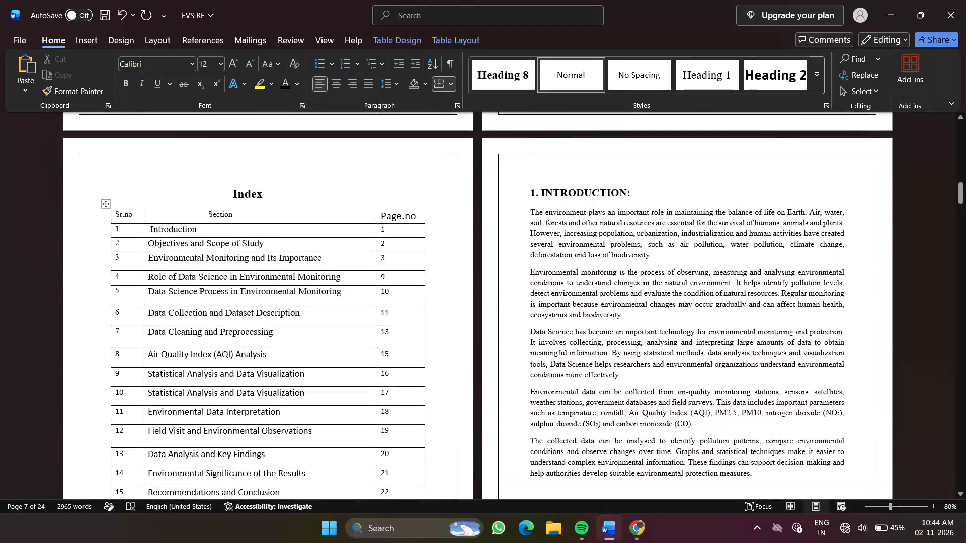
pyautogui.click(390, 273)
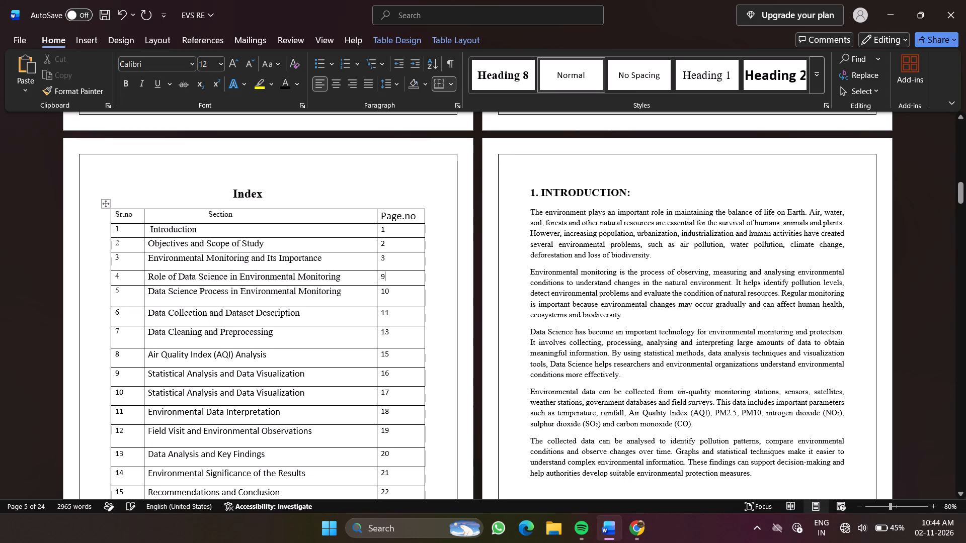
pyautogui.press('BackSpace')
pyautogui.press('5')
# Set the page number for Data Science Process in Environmental Monitoring in the index table to 6.
pyautogui.scroll(-7, 627, 376)
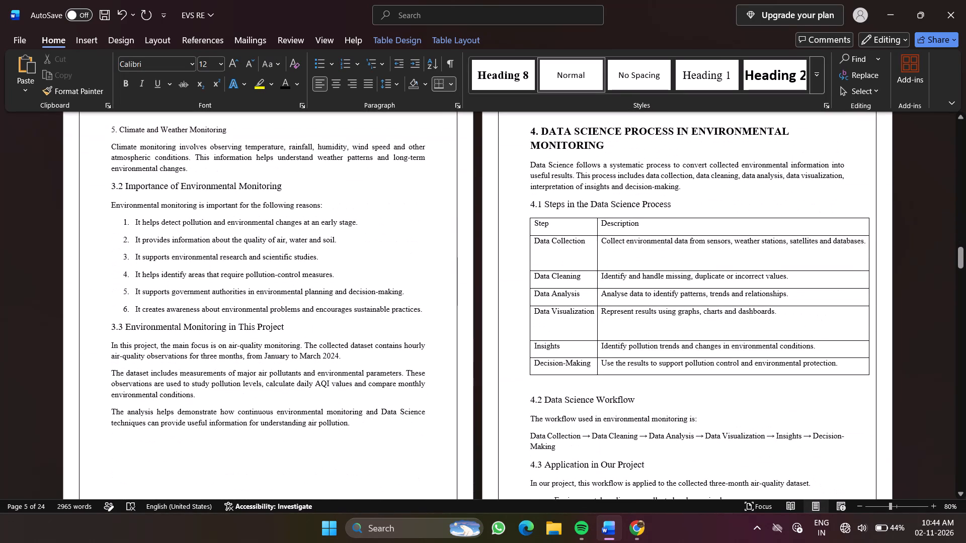
pyautogui.scroll(1, 627, 376)
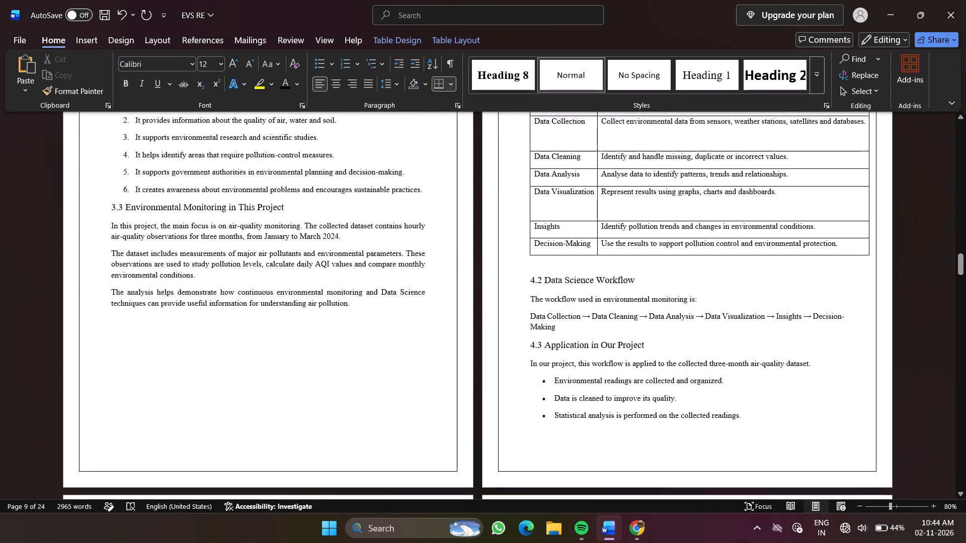
pyautogui.scroll(1, 627, 376)
pyautogui.scroll(-4, 627, 376)
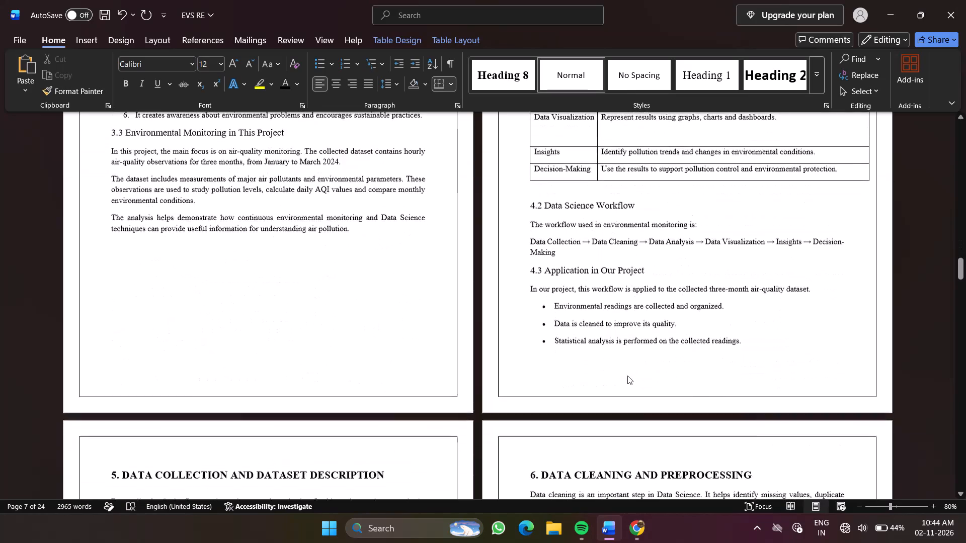
pyautogui.scroll(3, 627, 376)
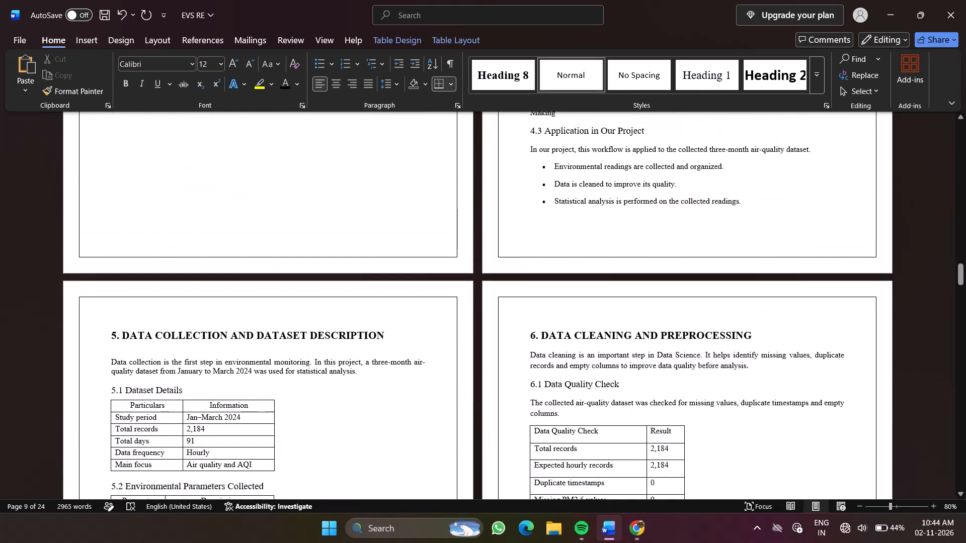
pyautogui.scroll(6, 627, 376)
pyautogui.scroll(1, 514, 287)
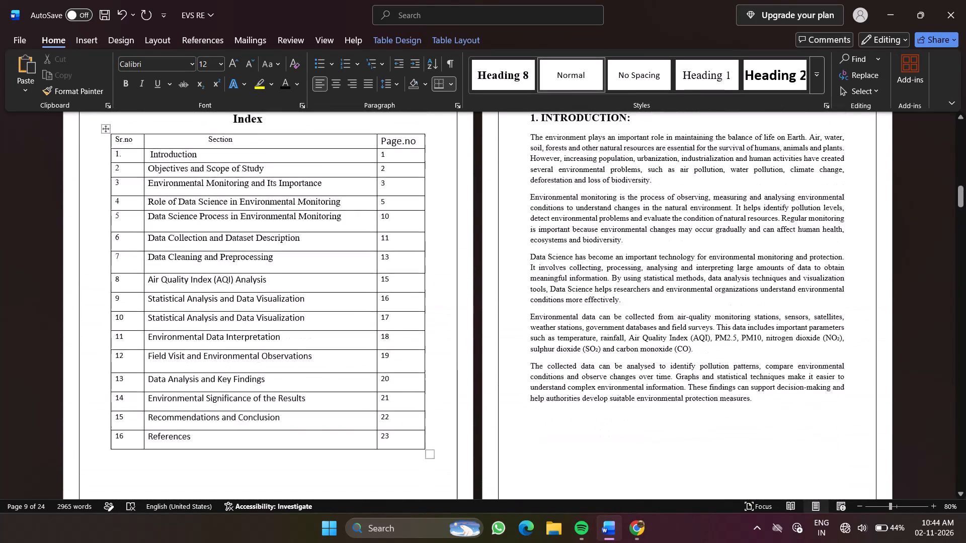
pyautogui.click(395, 239)
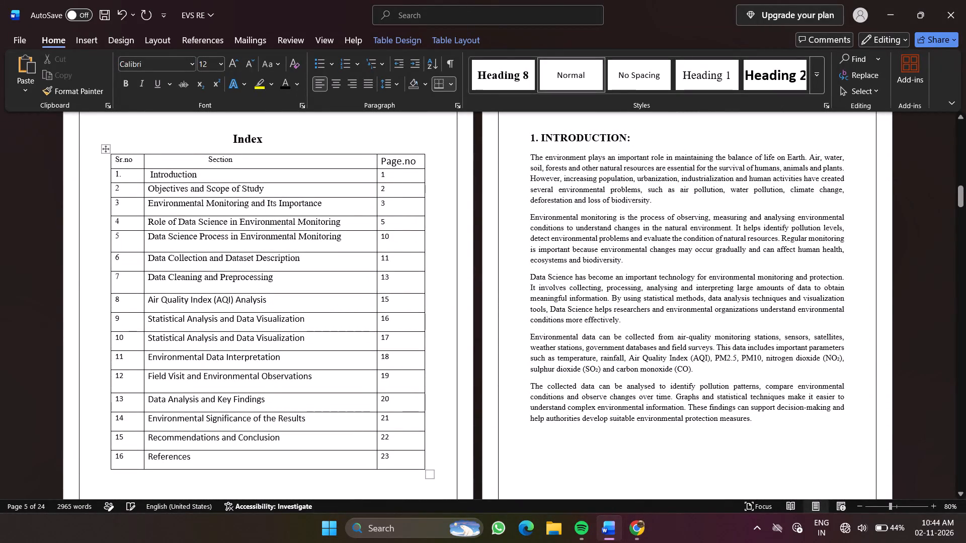
pyautogui.press('BackSpace')
pyautogui.press('BackSpace')
pyautogui.press('6')
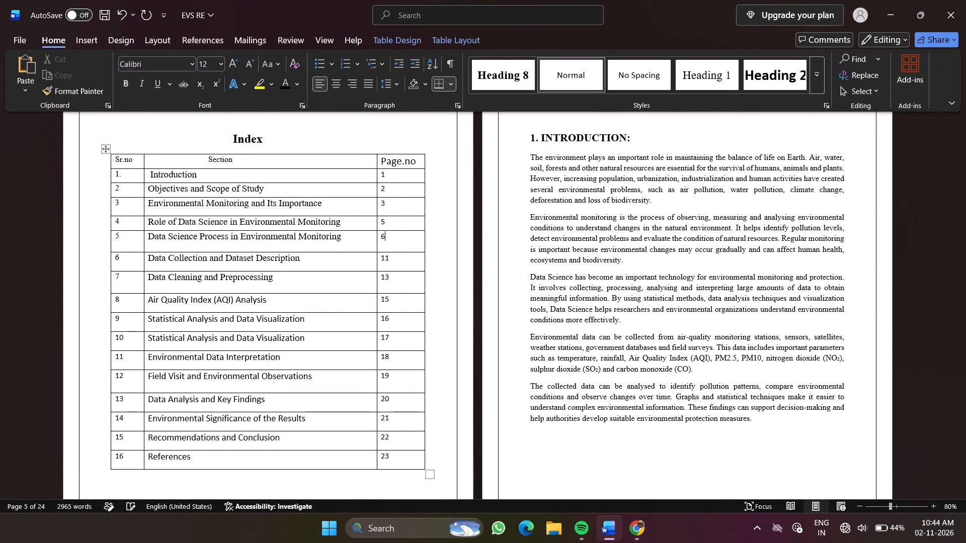
# Set the page number for Data Collection and Dataset Description in the index table to 7.
pyautogui.press('Down')
pyautogui.press('Right')
pyautogui.press('BackSpace')
pyautogui.press('BackSpace')
pyautogui.press('7')
# Check the page positions of the Data Collection, Data Cleaning and Air Quality Index sections against the index table.
pyautogui.scroll(-11, 509, 329)
pyautogui.scroll(1, 509, 329)
pyautogui.scroll(-1, 509, 329)
pyautogui.scroll(5, 509, 329)
pyautogui.scroll(-2, 509, 329)
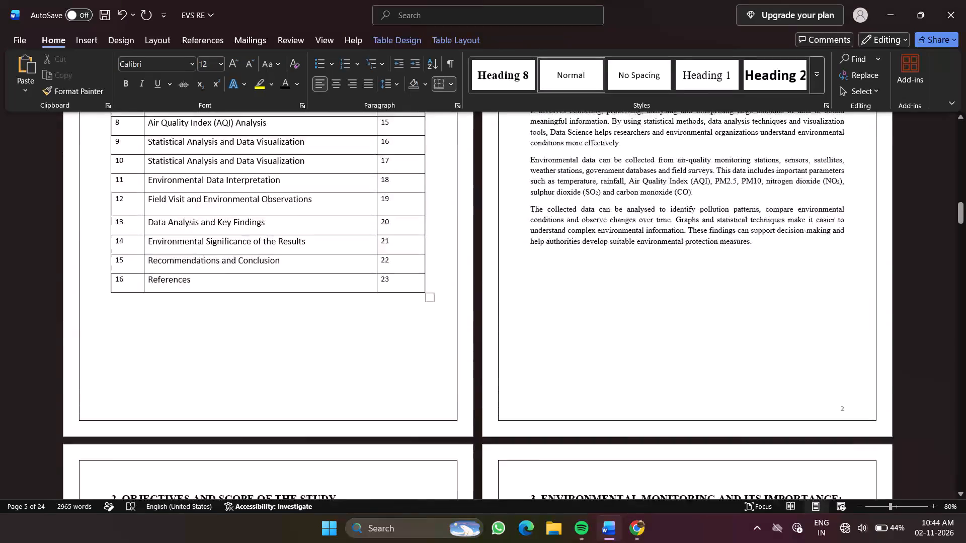
pyautogui.scroll(-7, 509, 329)
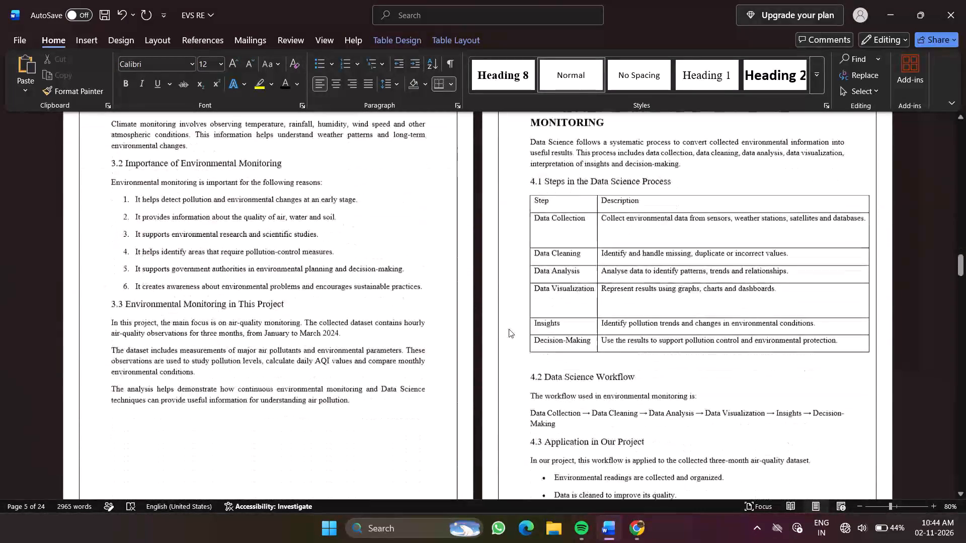
pyautogui.scroll(-2, 509, 329)
pyautogui.scroll(1, 509, 329)
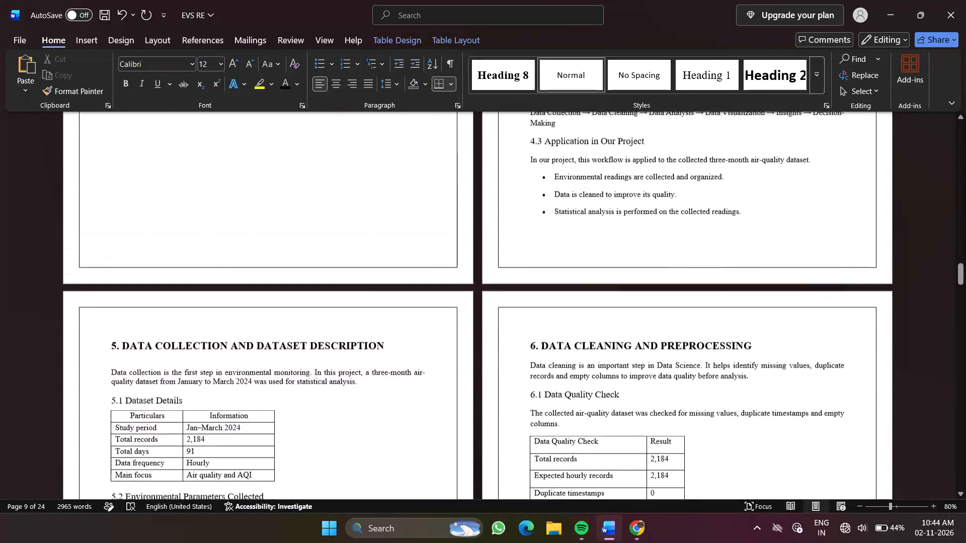
pyautogui.scroll(1, 509, 329)
pyautogui.scroll(-3, 509, 329)
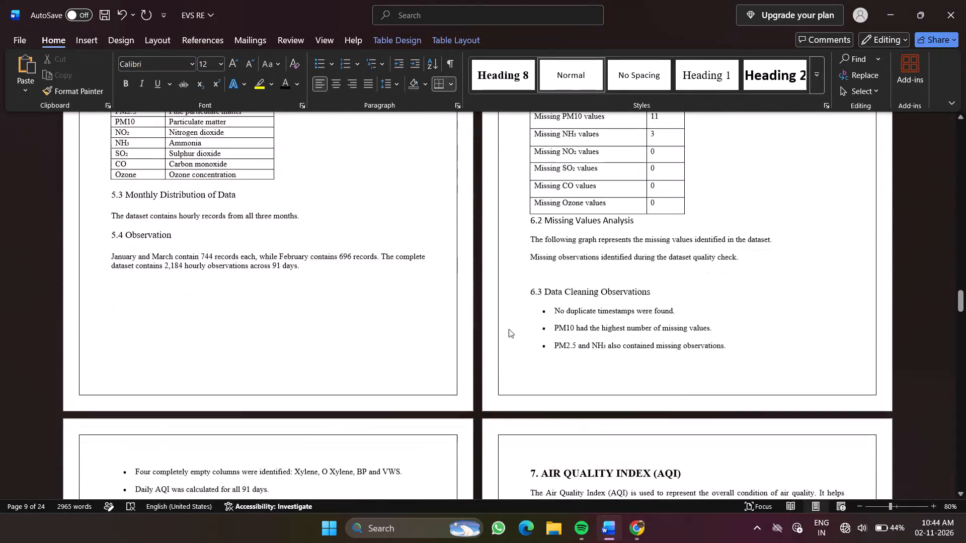
pyautogui.scroll(-1, 509, 329)
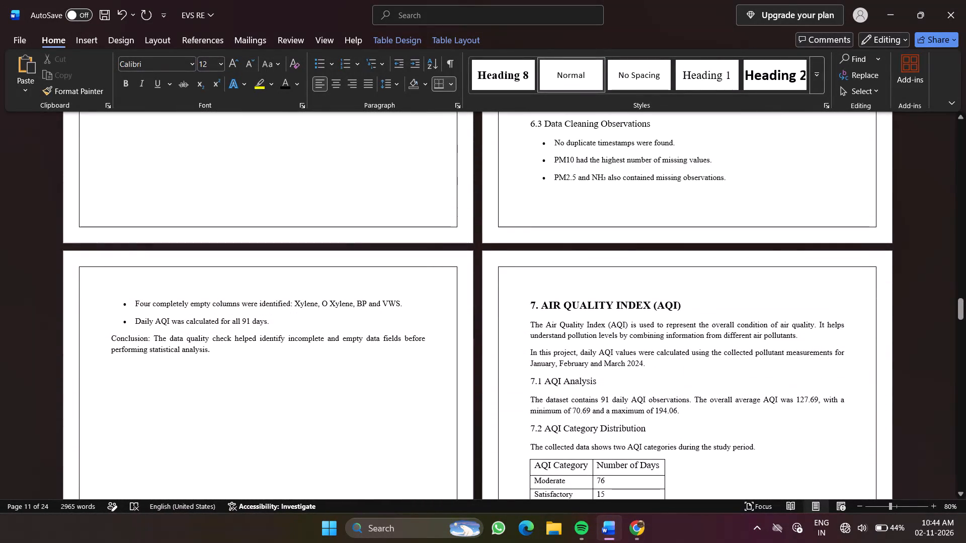
pyautogui.scroll(7, 509, 329)
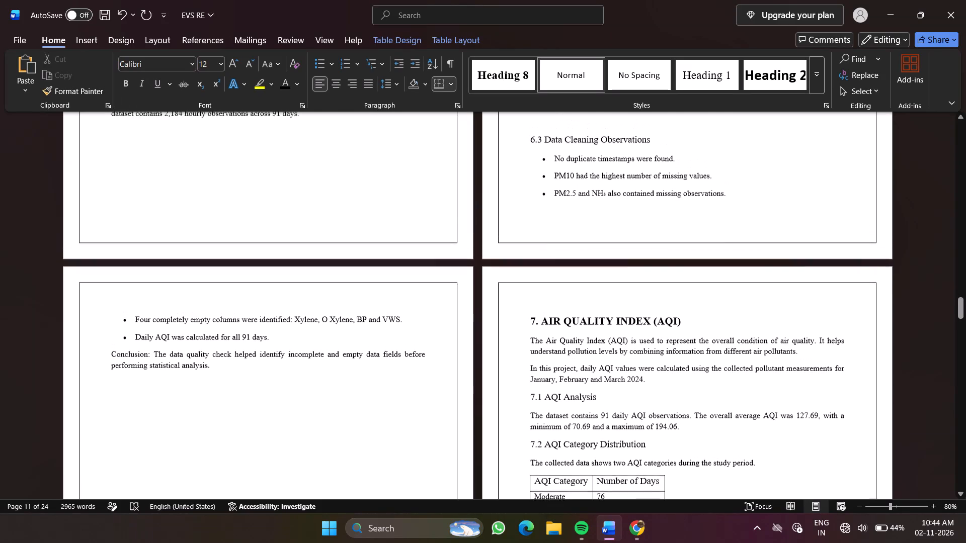
pyautogui.scroll(9, 509, 329)
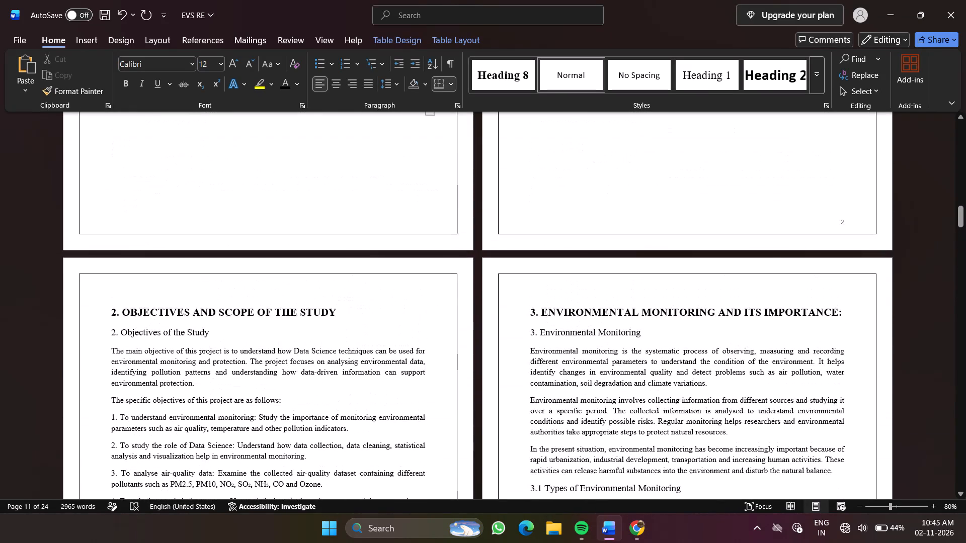
pyautogui.scroll(3, 509, 329)
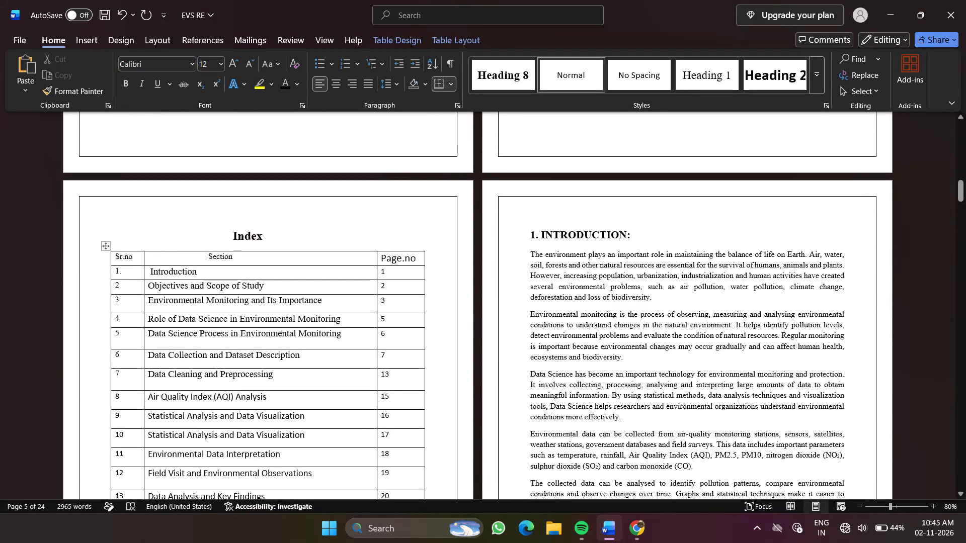
pyautogui.scroll(-7, 509, 329)
pyautogui.scroll(4, 509, 329)
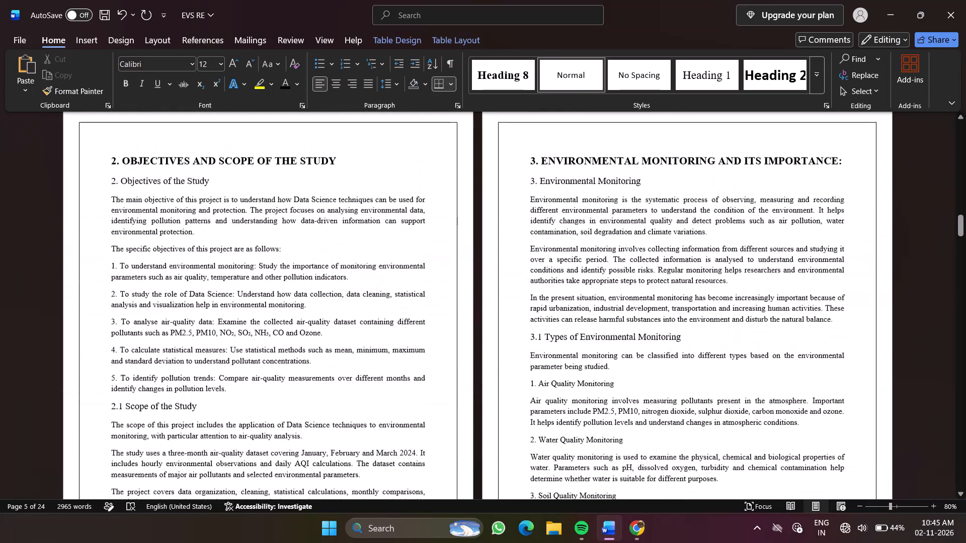
pyautogui.scroll(2, 509, 329)
# Set the page number for Data Cleaning and Preprocessing in the index table to 9.
pyautogui.scroll(-1, 509, 329)
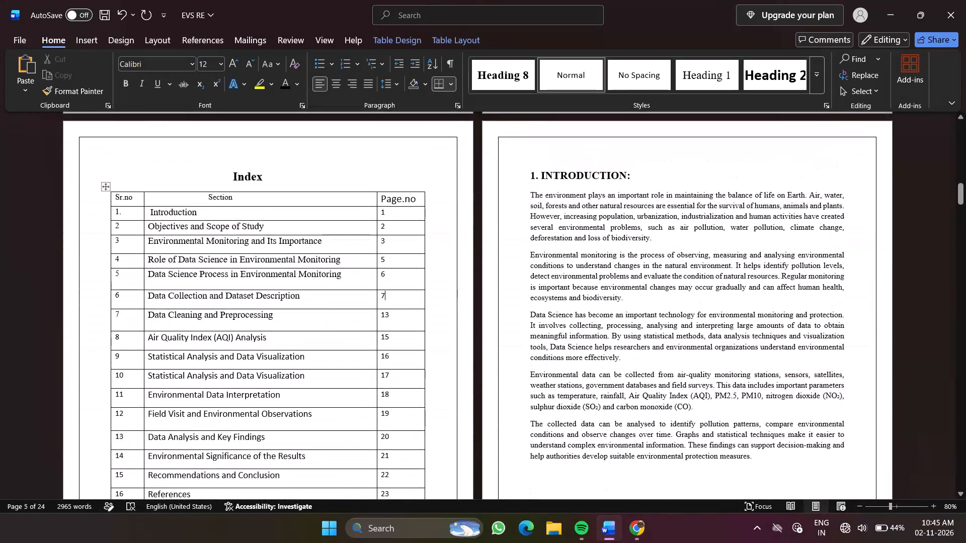
pyautogui.scroll(-3, 509, 329)
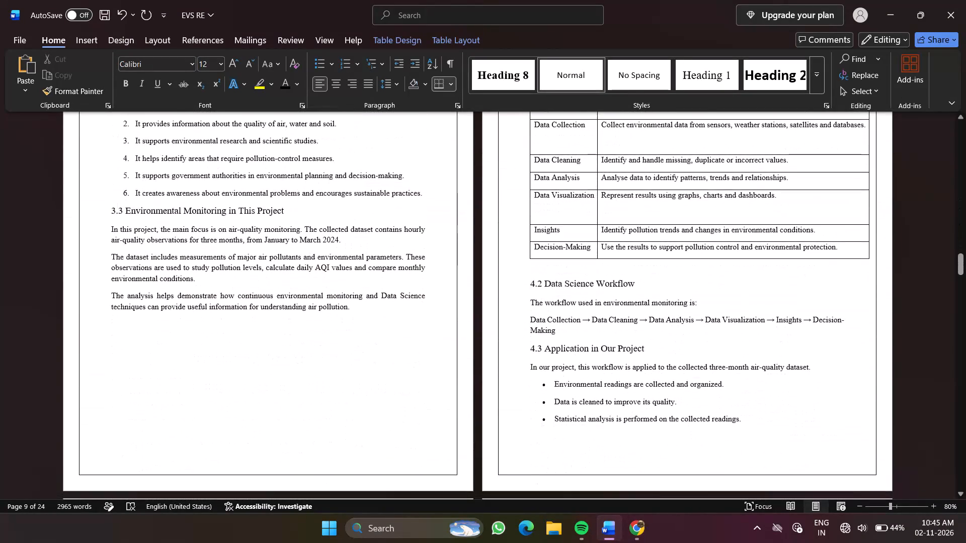
pyautogui.scroll(5, 509, 329)
pyautogui.hscroll(1, 509, 329)
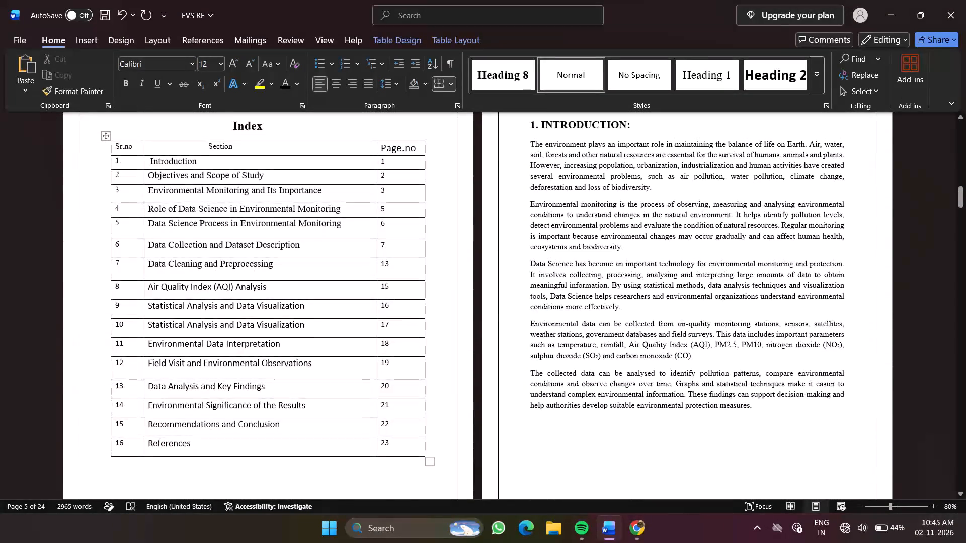
pyautogui.hscroll(1, 509, 329)
pyautogui.scroll(-3, 509, 329)
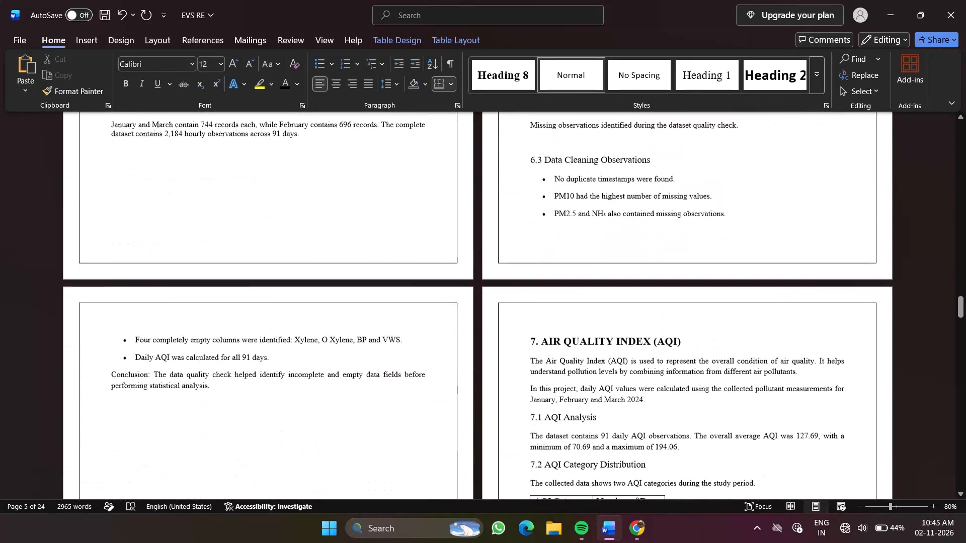
pyautogui.scroll(-1, 509, 329)
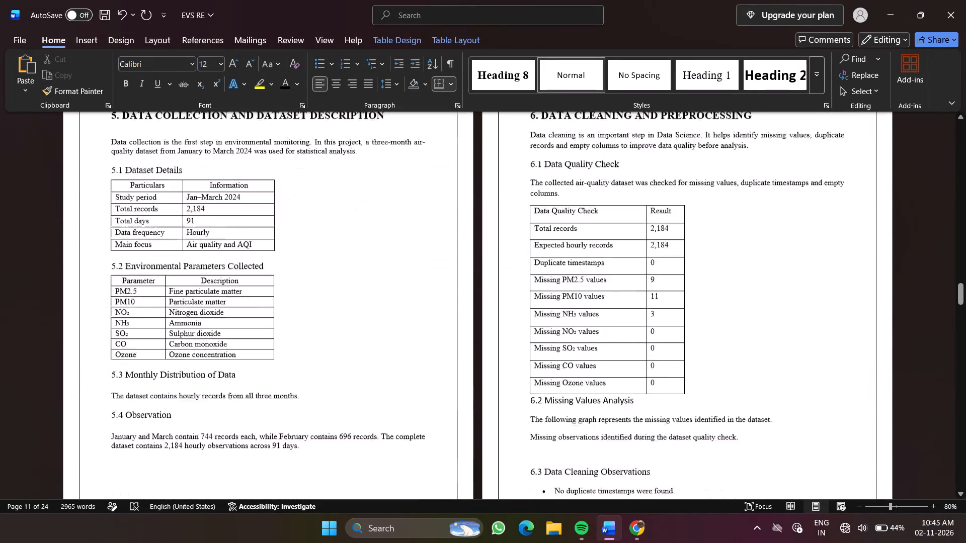
pyautogui.scroll(11, 509, 329)
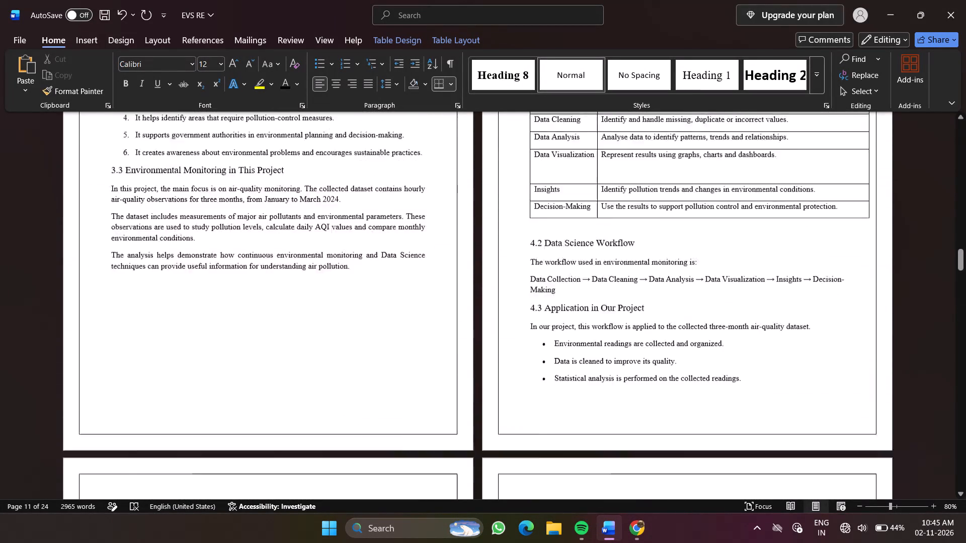
pyautogui.scroll(7, 509, 329)
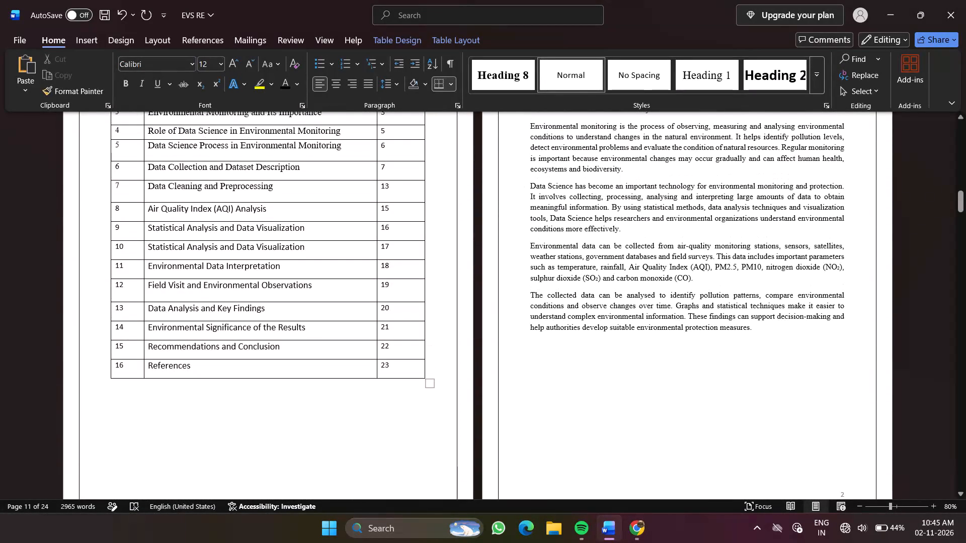
pyautogui.click(391, 196)
pyautogui.press('BackSpace')
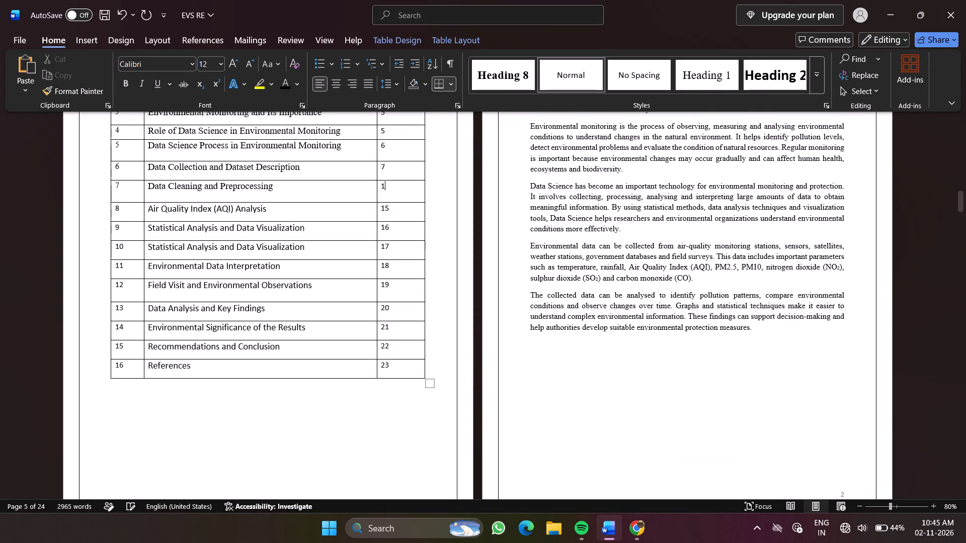
pyautogui.press('BackSpace')
pyautogui.press('9')
# Check the page positions of the Data Cleaning, Air Quality Index and Field Visit sections against the index table.
pyautogui.scroll(-9, 464, 226)
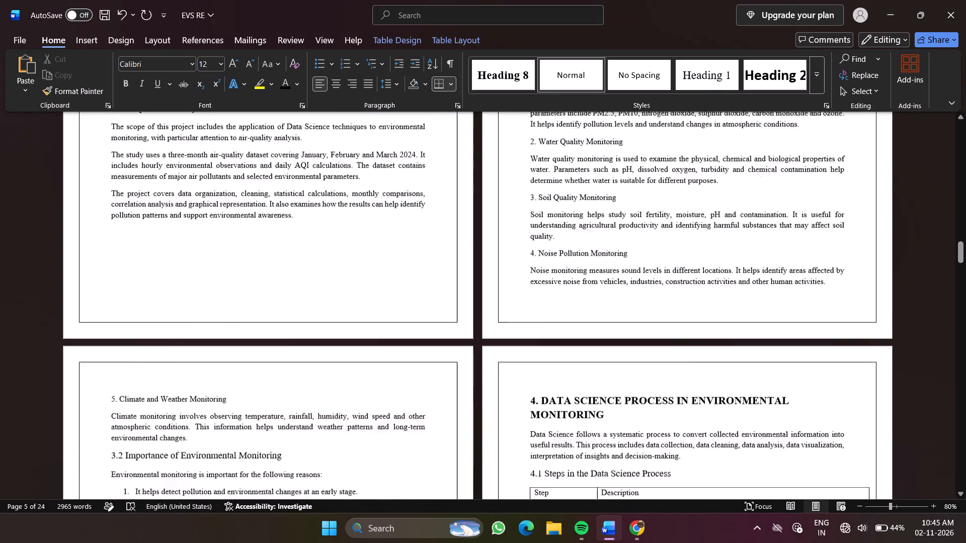
pyautogui.scroll(-12, 464, 226)
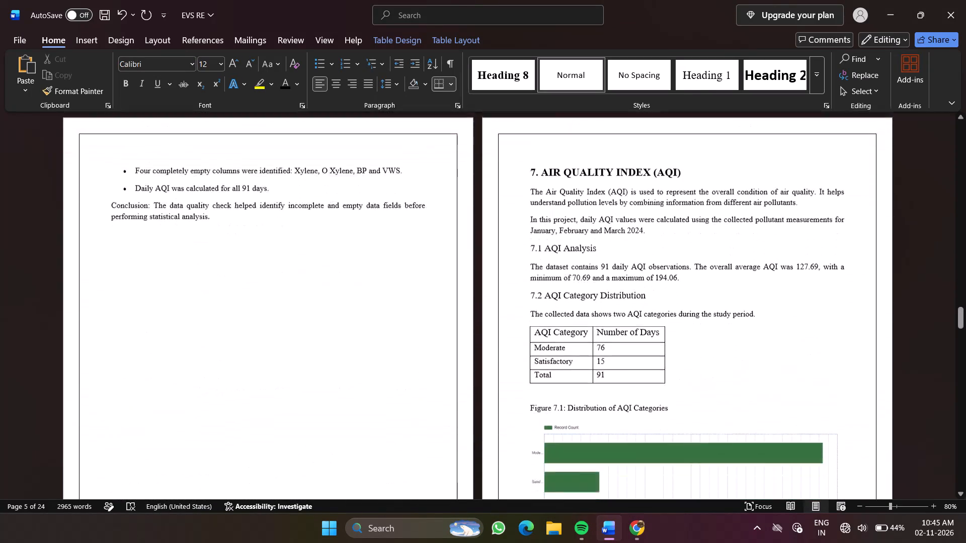
pyautogui.scroll(-3, 464, 226)
pyautogui.scroll(2, 464, 226)
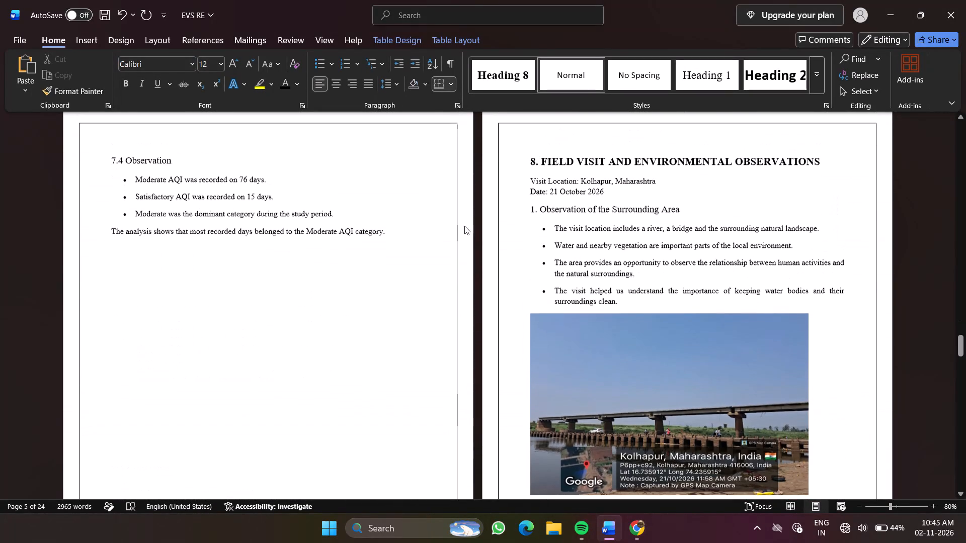
pyautogui.scroll(1, 464, 226)
pyautogui.scroll(-1, 464, 226)
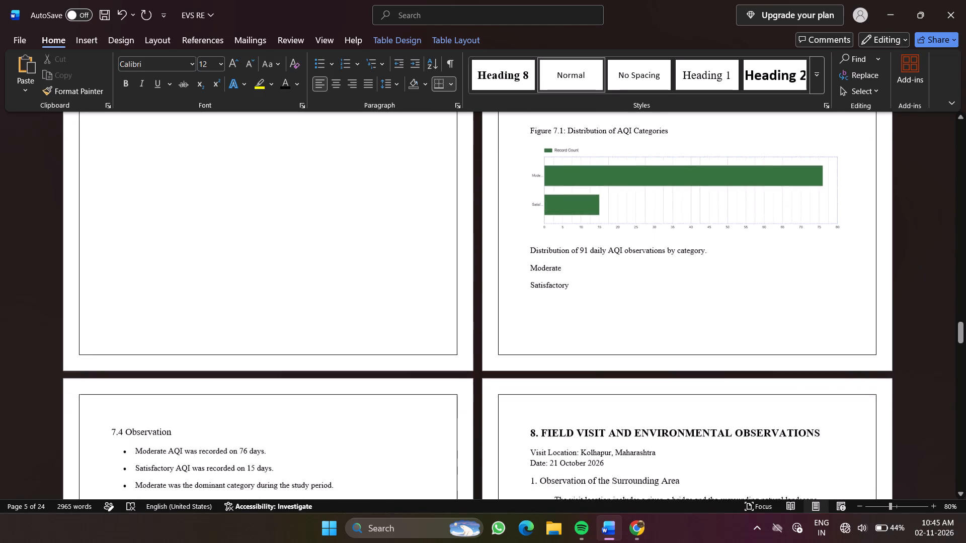
pyautogui.scroll(-2, 464, 226)
pyautogui.scroll(12, 464, 226)
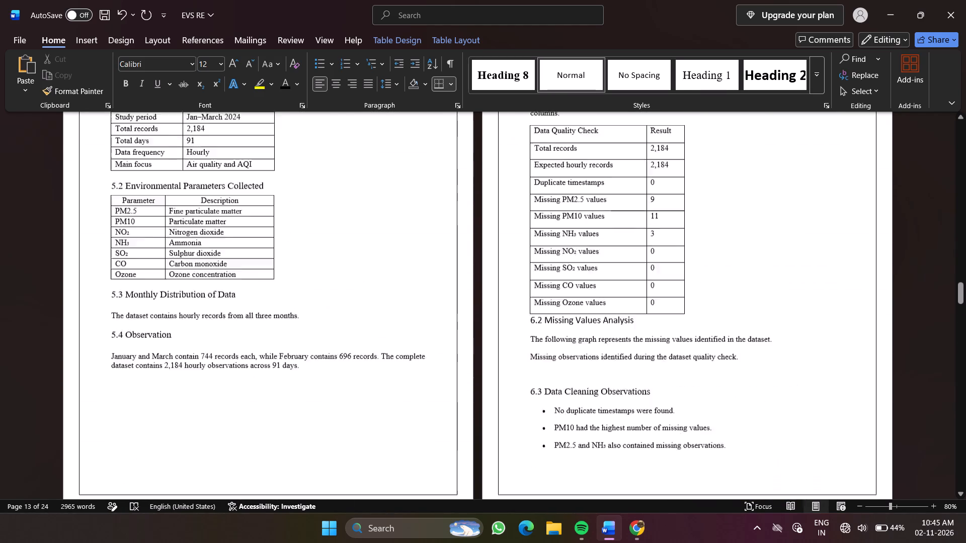
pyautogui.scroll(-11, 464, 226)
pyautogui.scroll(1, 464, 226)
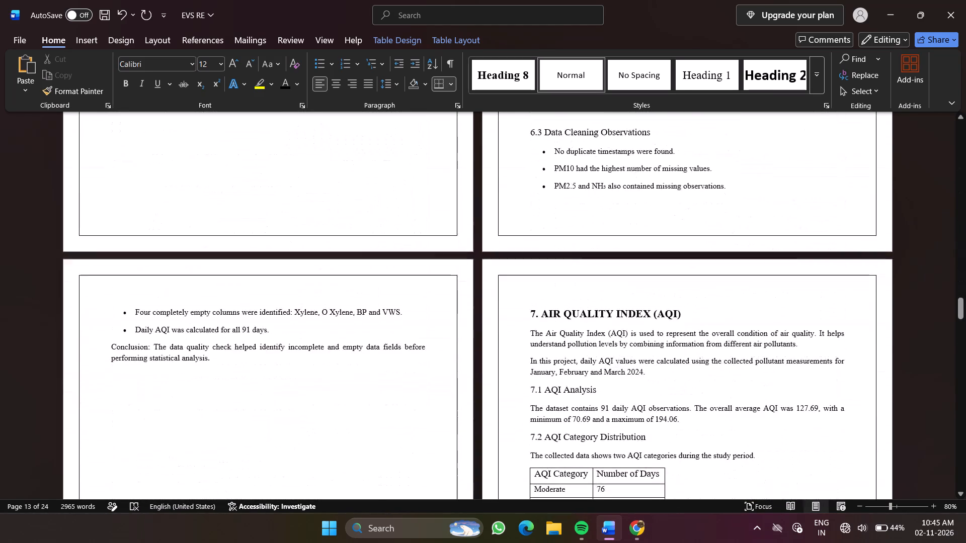
pyautogui.scroll(13, 464, 226)
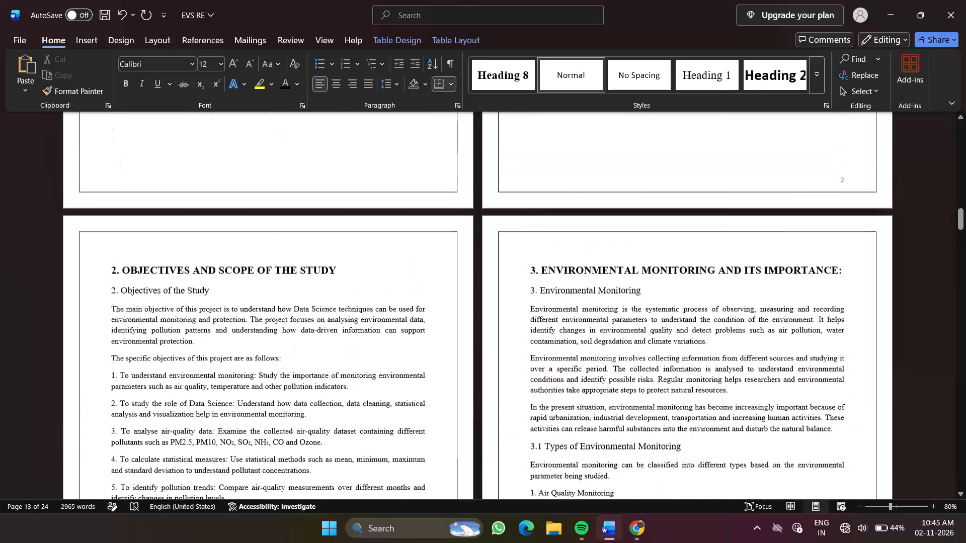
pyautogui.scroll(3, 464, 226)
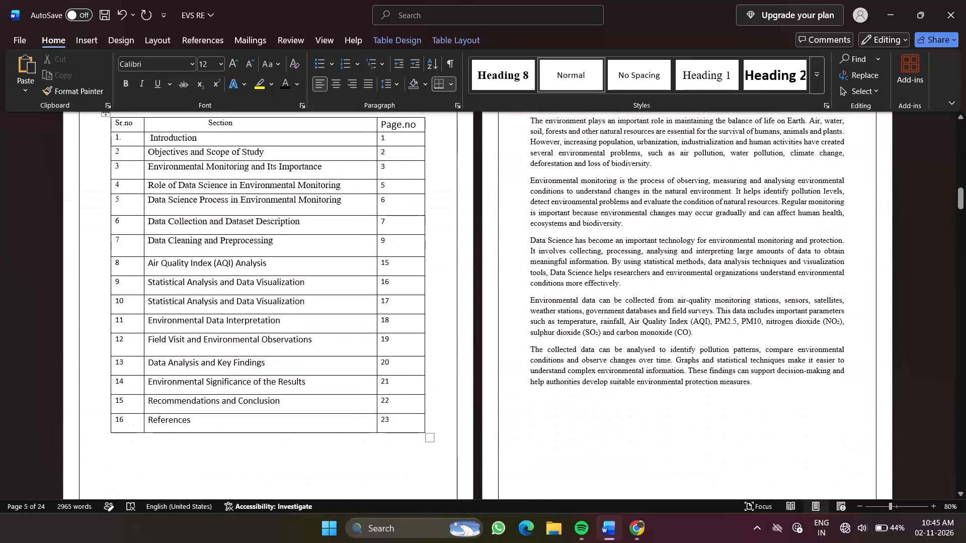
pyautogui.scroll(-11, 521, 296)
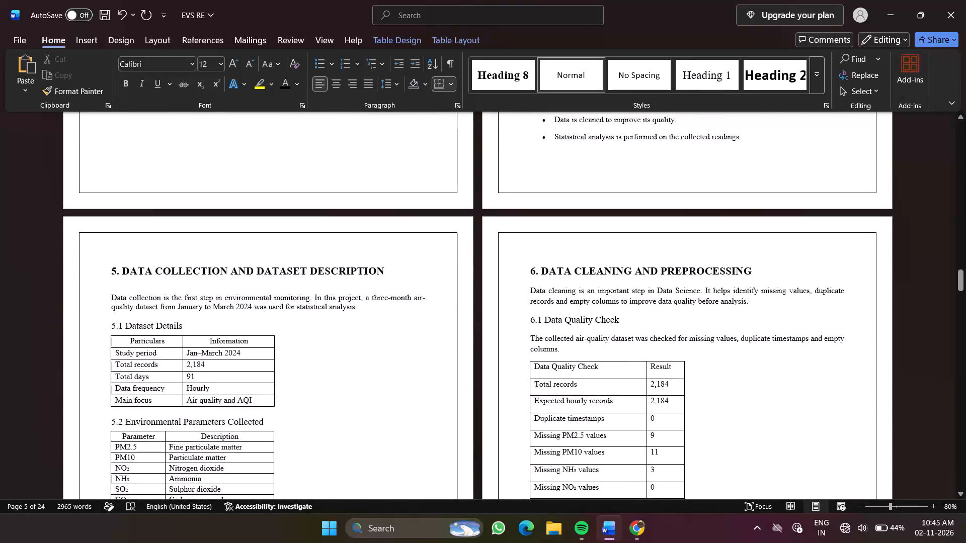
pyautogui.scroll(-7, 521, 296)
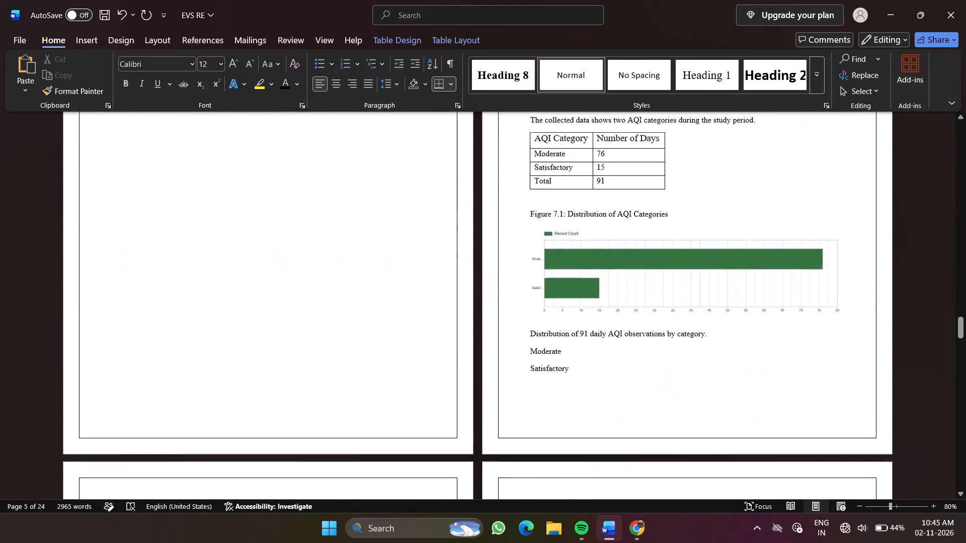
pyautogui.scroll(-3, 521, 296)
pyautogui.scroll(1, 521, 296)
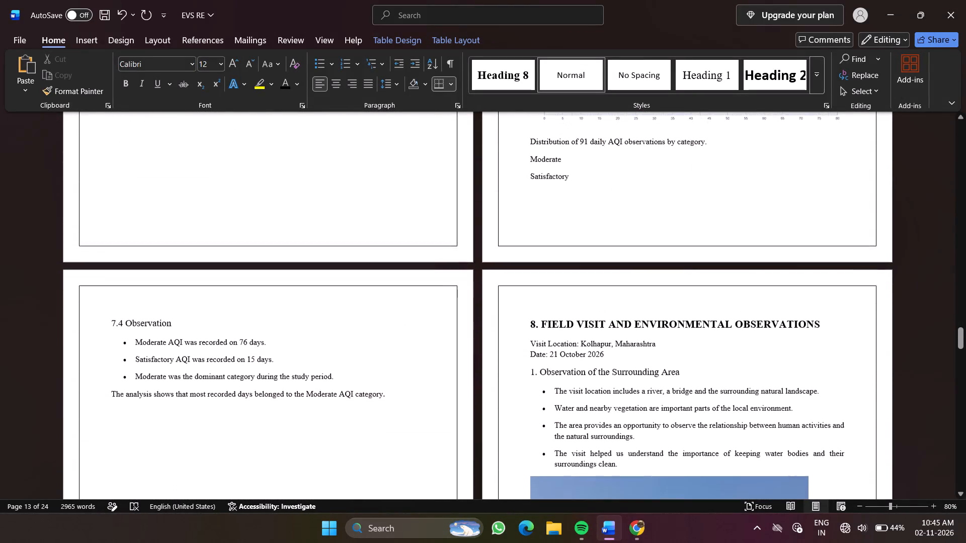
pyautogui.scroll(17, 521, 296)
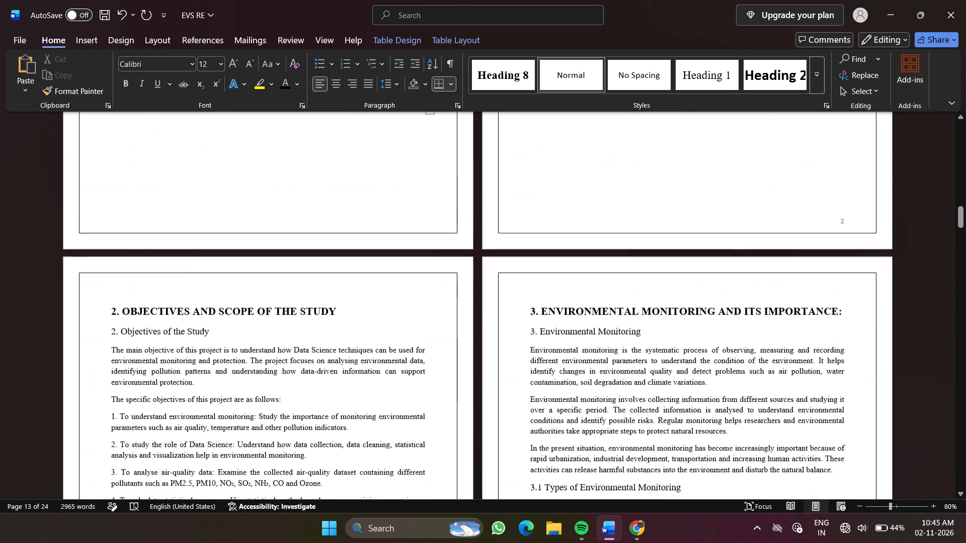
pyautogui.scroll(3, 521, 296)
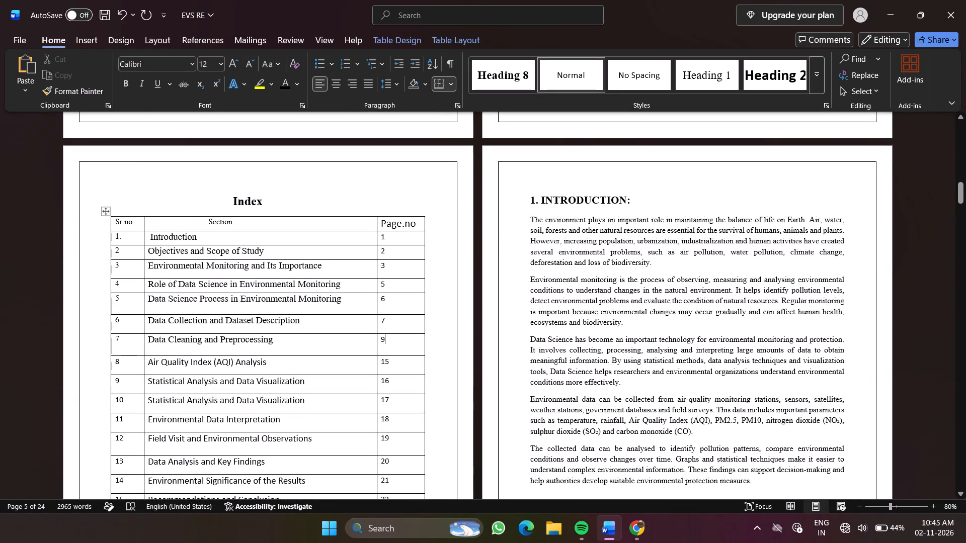
# Set the page number for Air Quality Index (AQI) Analysis in the index table to 11.
pyautogui.click(389, 363)
pyautogui.press('BackSpace')
pyautogui.press('1')
# Examine the page positions of the sections from Air Quality Index through Recommendations and Conclusion for the remaining index entries.
pyautogui.scroll(-3, 594, 385)
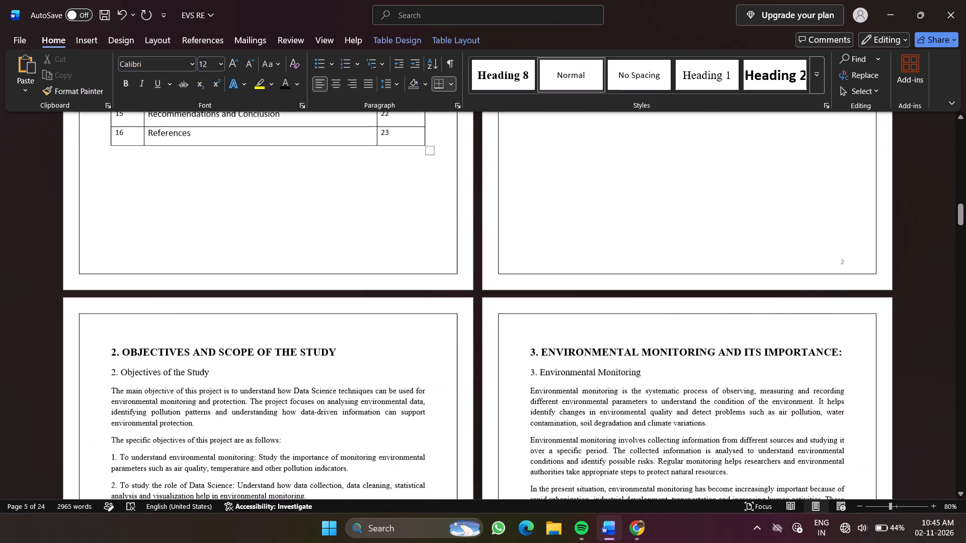
pyautogui.scroll(-8, 594, 385)
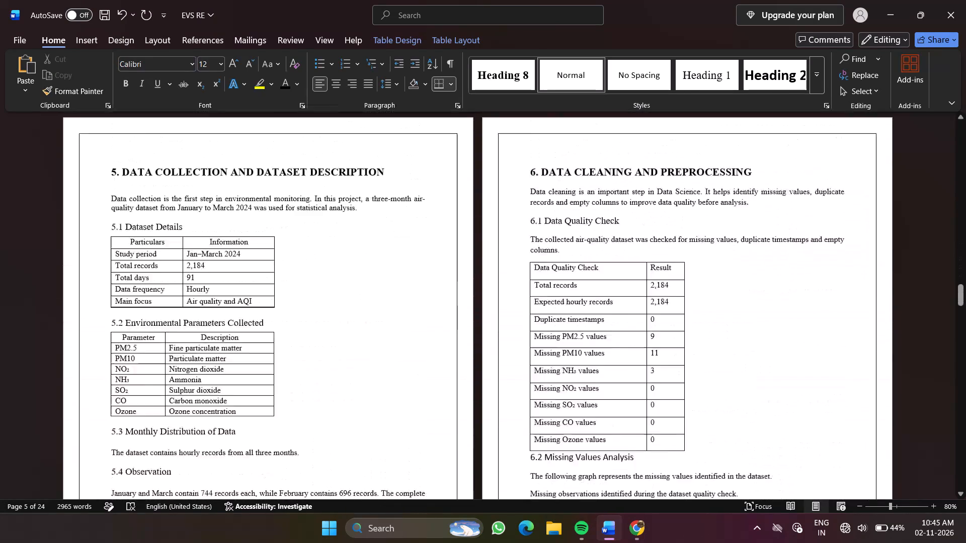
pyautogui.scroll(-1, 594, 385)
pyautogui.scroll(10, 594, 385)
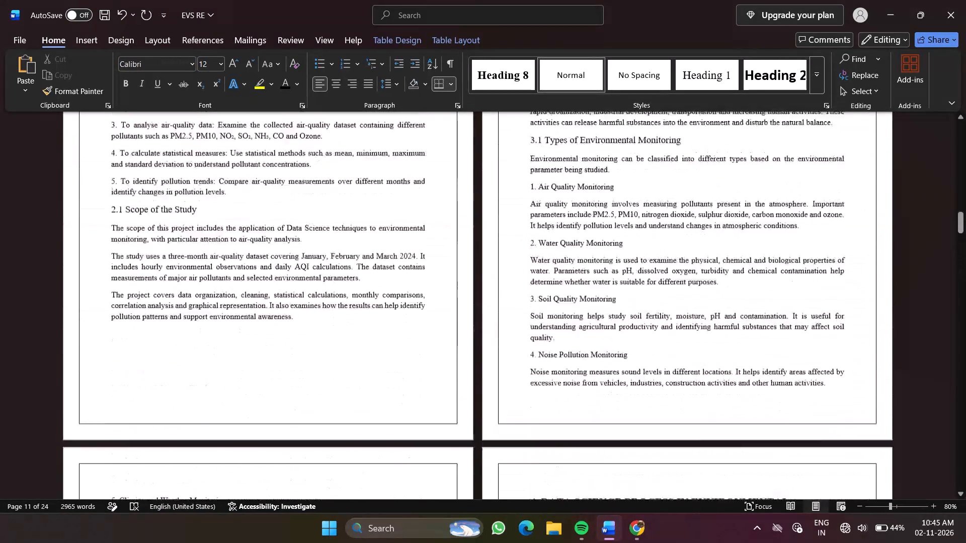
pyautogui.scroll(7, 594, 385)
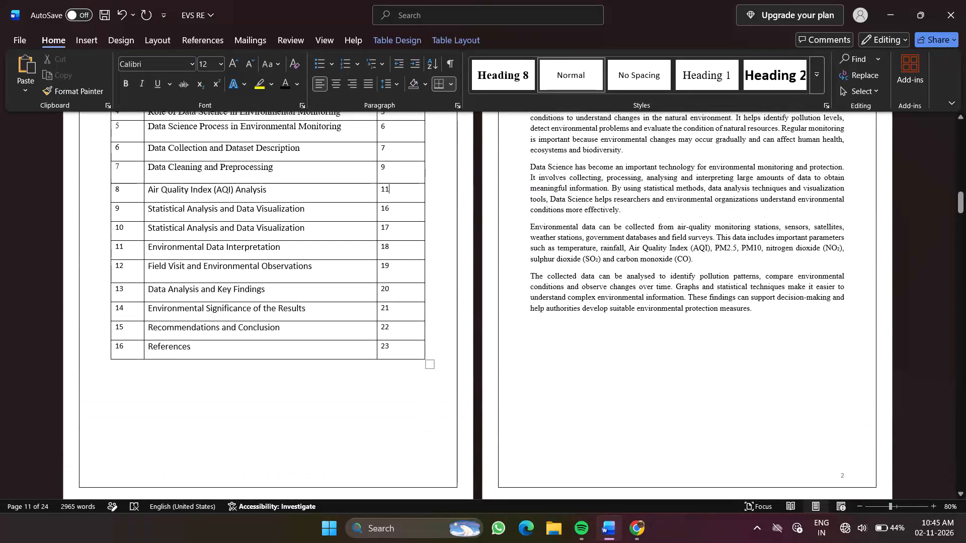
pyautogui.scroll(-11, 594, 385)
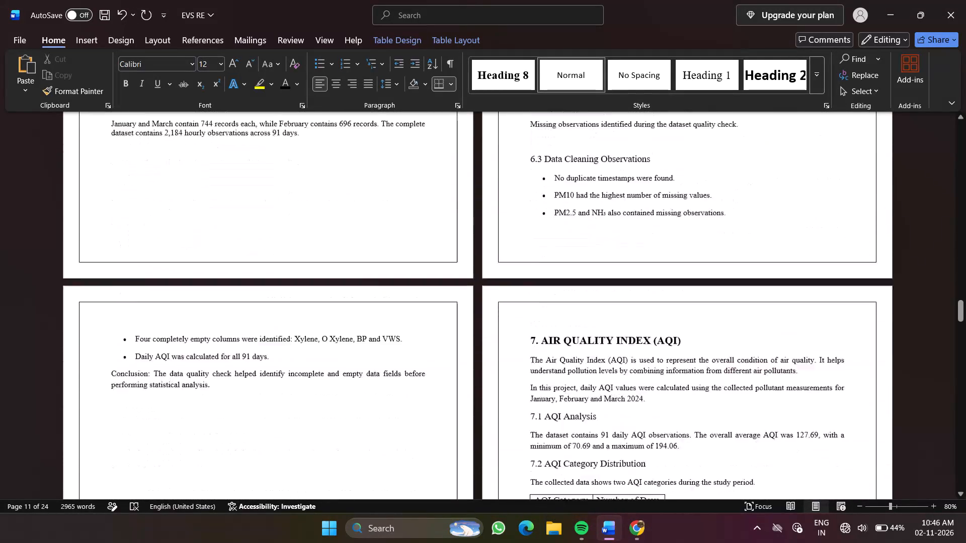
pyautogui.scroll(-8, 594, 385)
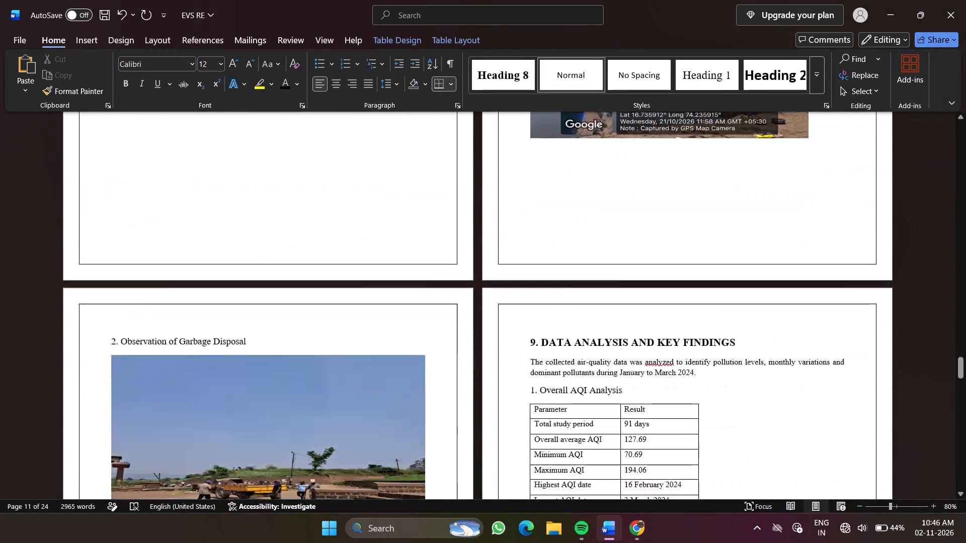
pyautogui.scroll(-3, 594, 385)
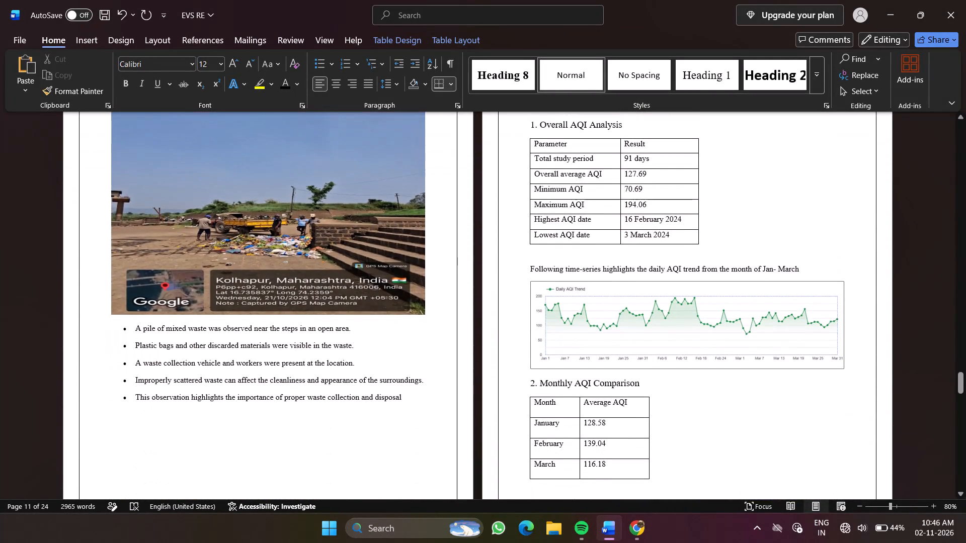
pyautogui.scroll(-5, 594, 385)
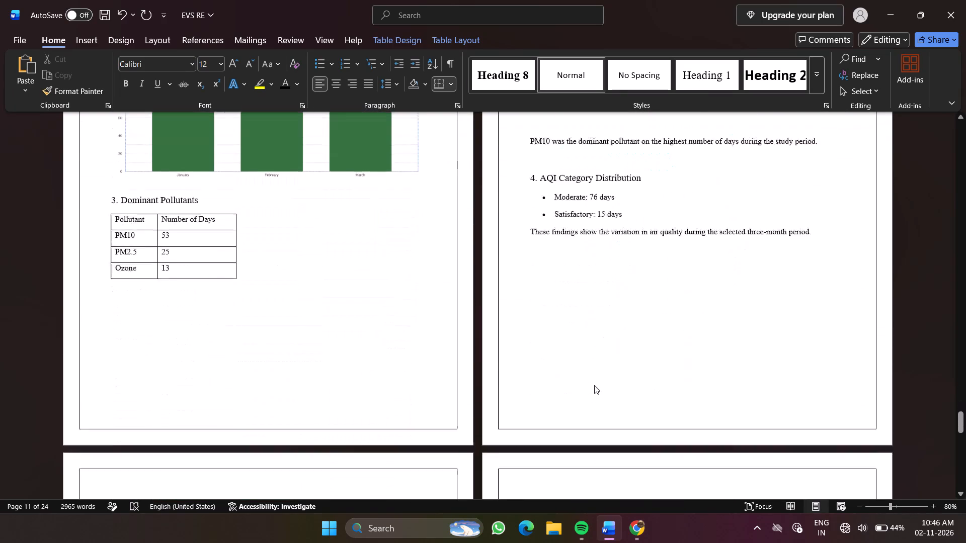
pyautogui.scroll(-1, 594, 385)
pyautogui.scroll(2, 594, 385)
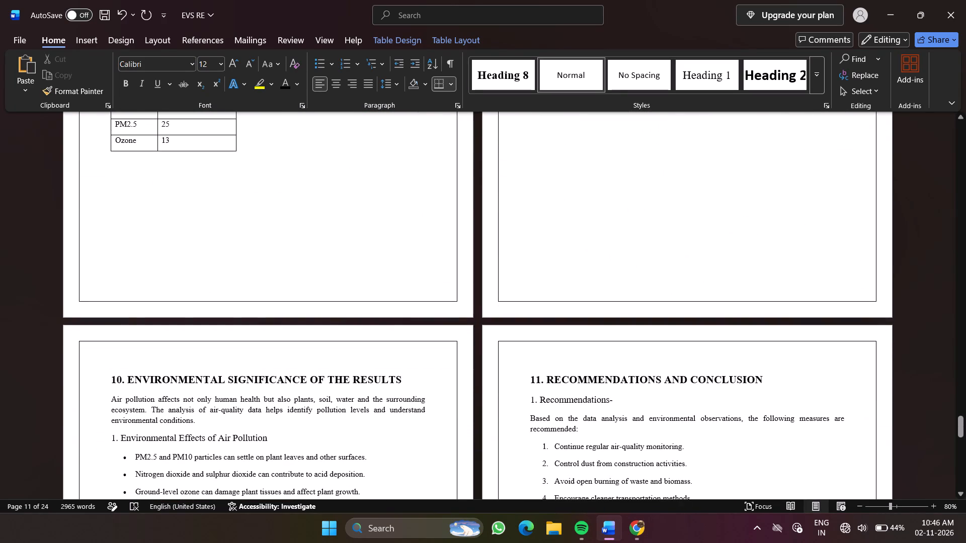
pyautogui.scroll(1, 594, 385)
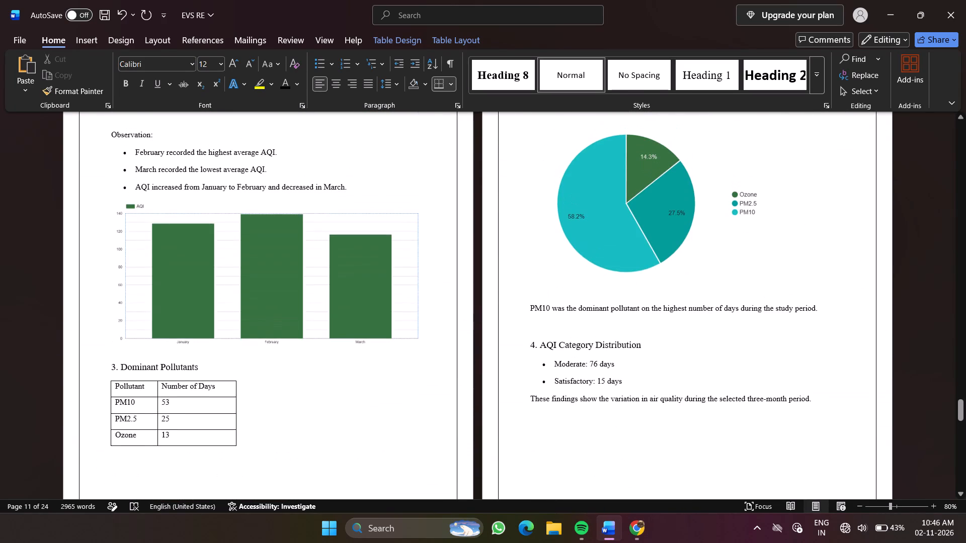
pyautogui.scroll(13, 594, 385)
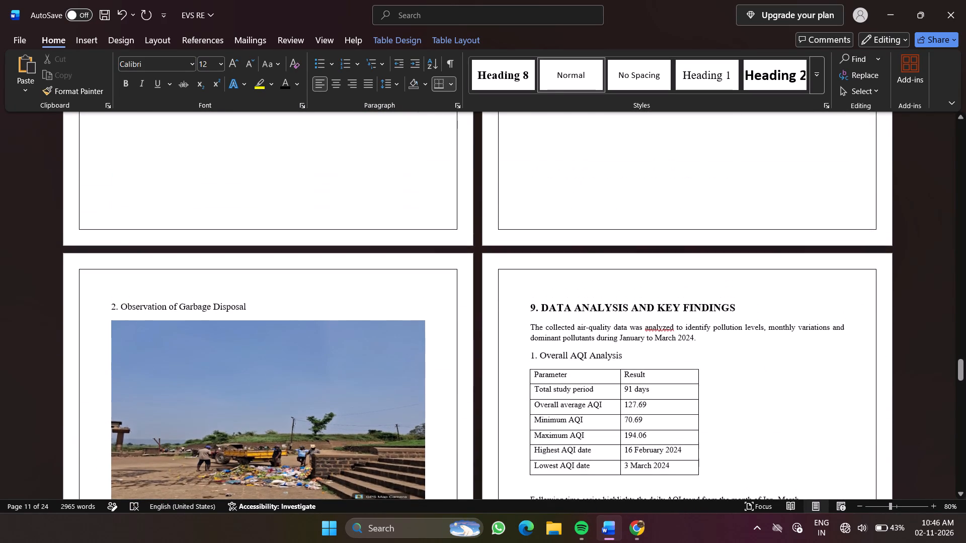
pyautogui.scroll(-6, 594, 385)
pyautogui.scroll(1, 594, 385)
pyautogui.scroll(-1, 594, 385)
pyautogui.scroll(1, 594, 385)
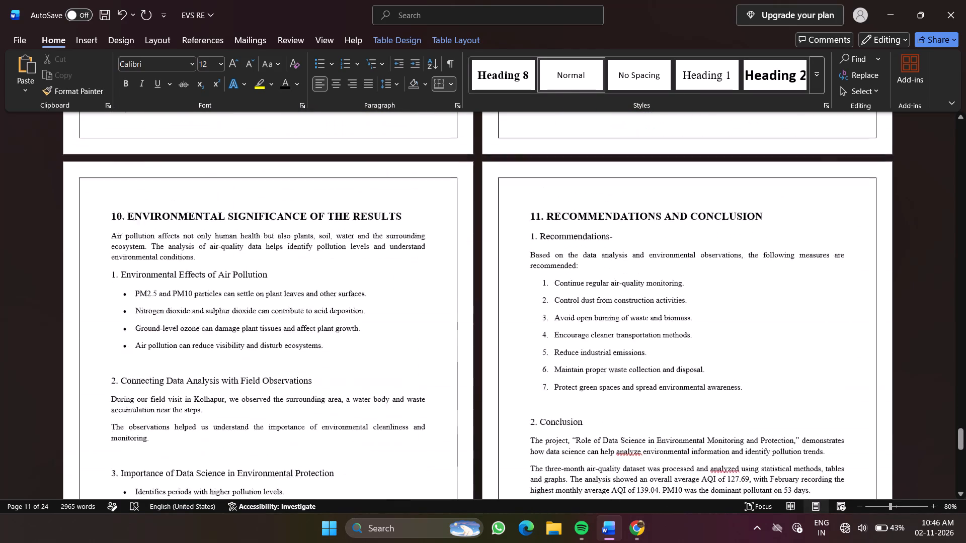
pyautogui.scroll(1, 594, 385)
pyautogui.scroll(-1, 594, 385)
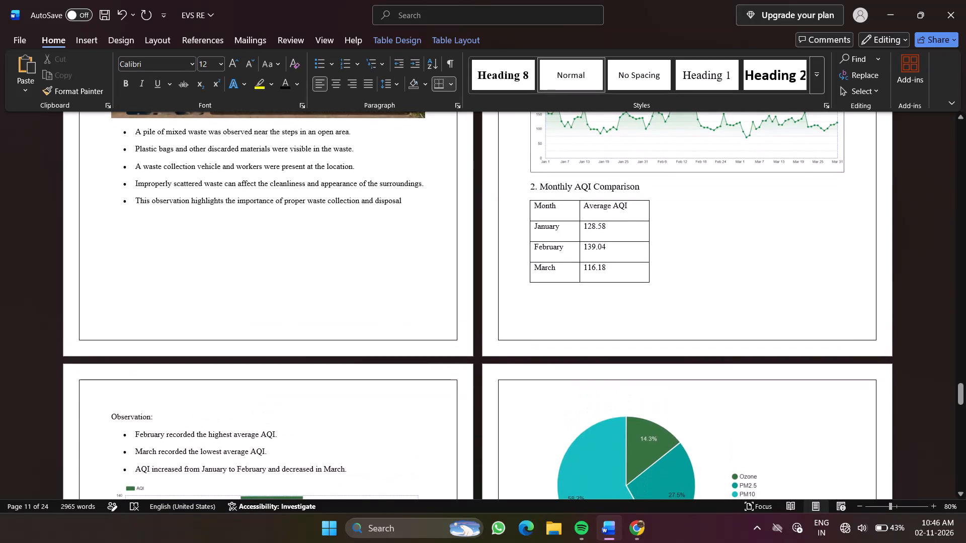
pyautogui.scroll(7, 594, 385)
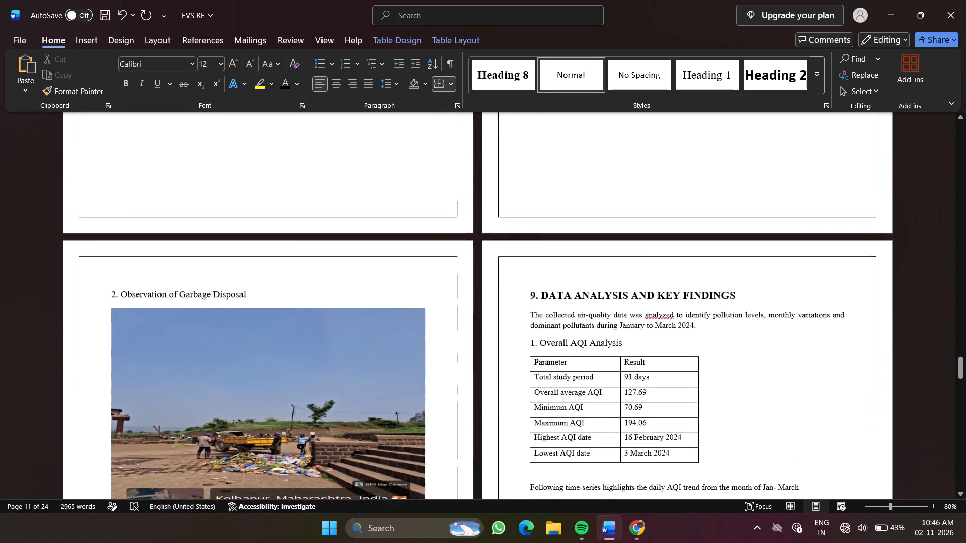
pyautogui.scroll(11, 594, 385)
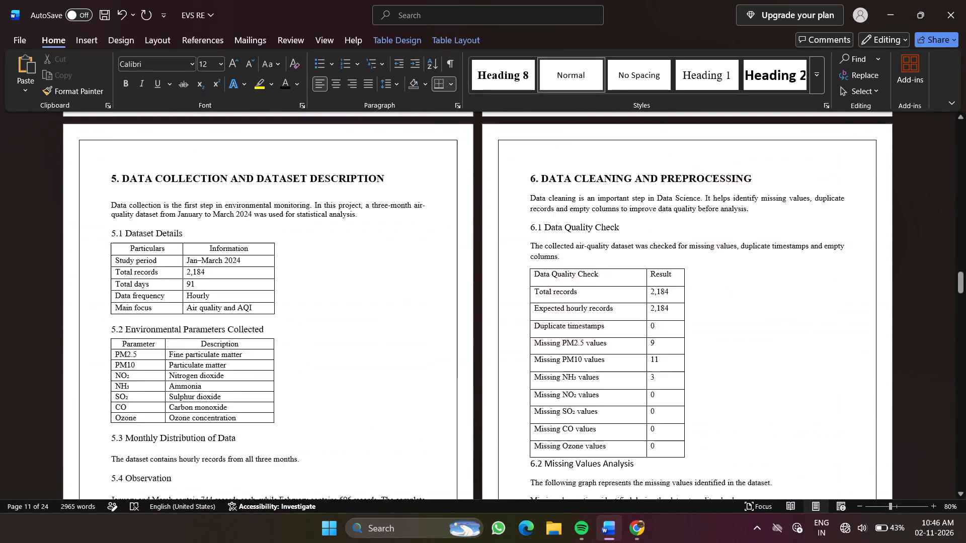
pyautogui.scroll(6, 594, 385)
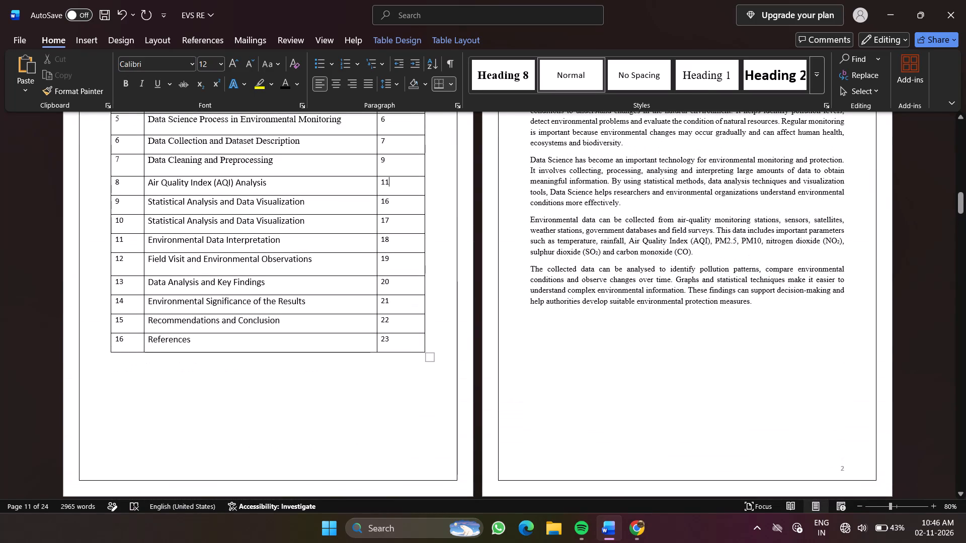
# Set the page number for Statistical Analysis and Data Visualization in index row 9 to 13.
pyautogui.click(392, 202)
pyautogui.press('BackSpace')
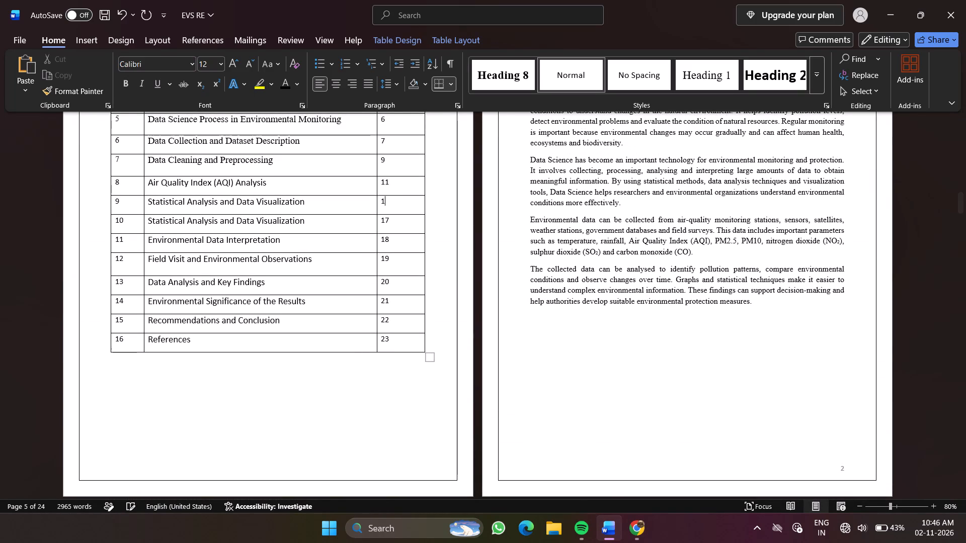
pyautogui.press('3')
# Set the page number for the second Statistical Analysis and Data Visualization entry, index row 10, to 16.
pyautogui.press('Down')
pyautogui.press('BackSpace')
pyautogui.press('6')
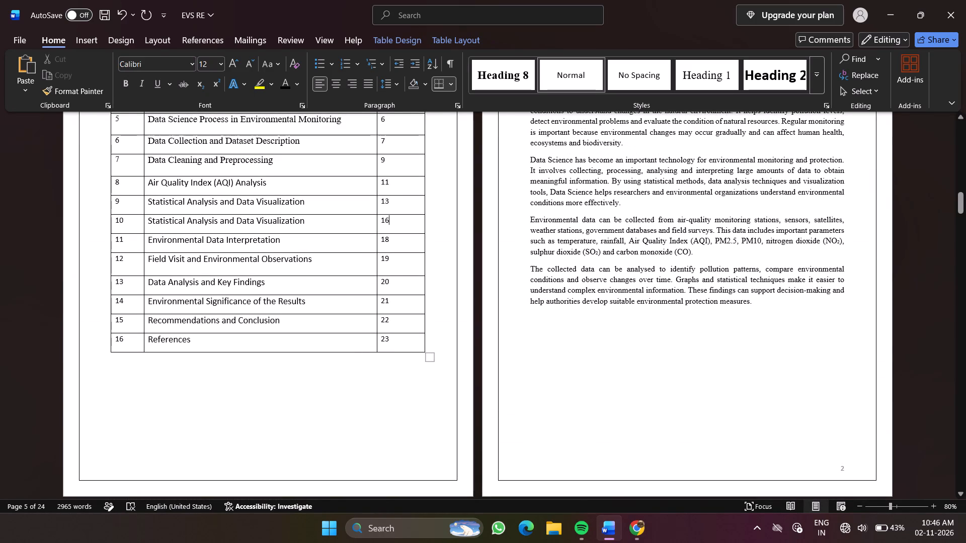
# Examine the report's sections through References to find the starting page for the Environmental Data Interpretation index entry.
pyautogui.scroll(-8, 571, 340)
pyautogui.scroll(-16, 571, 340)
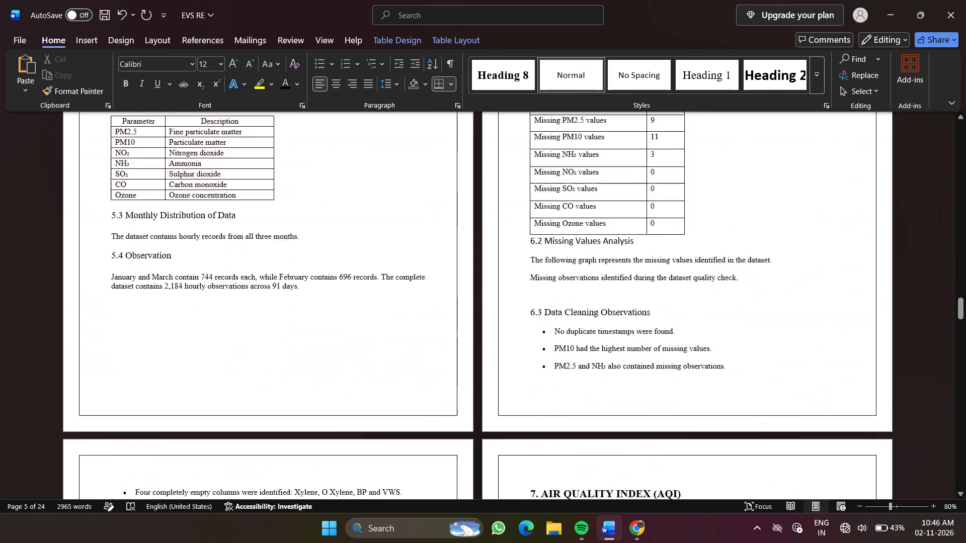
pyautogui.scroll(-8, 571, 340)
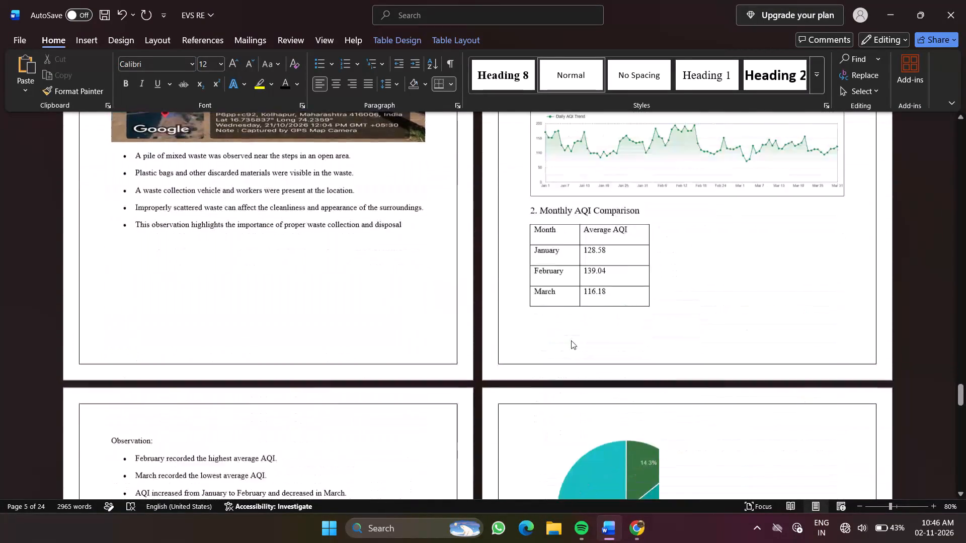
pyautogui.scroll(-9, 571, 340)
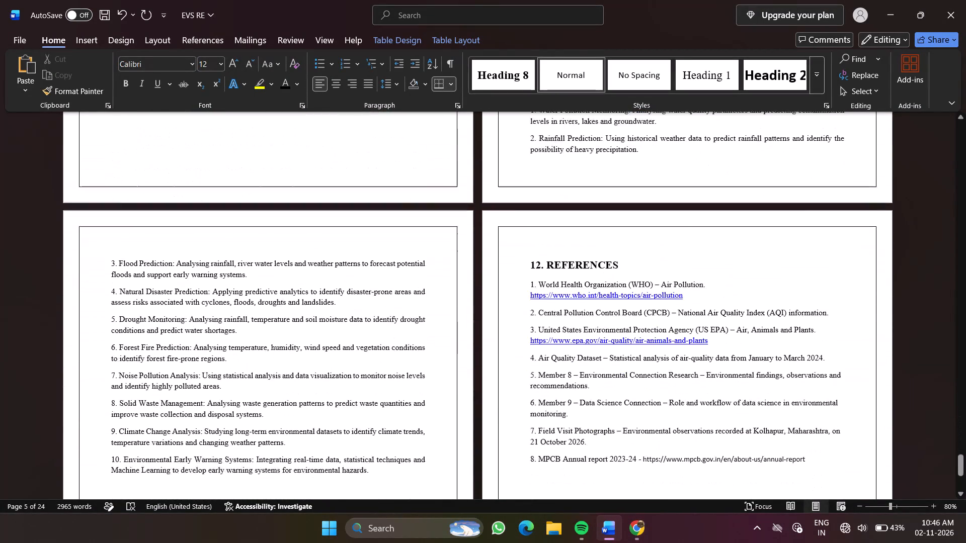
pyautogui.scroll(-7, 571, 340)
pyautogui.scroll(2, 571, 340)
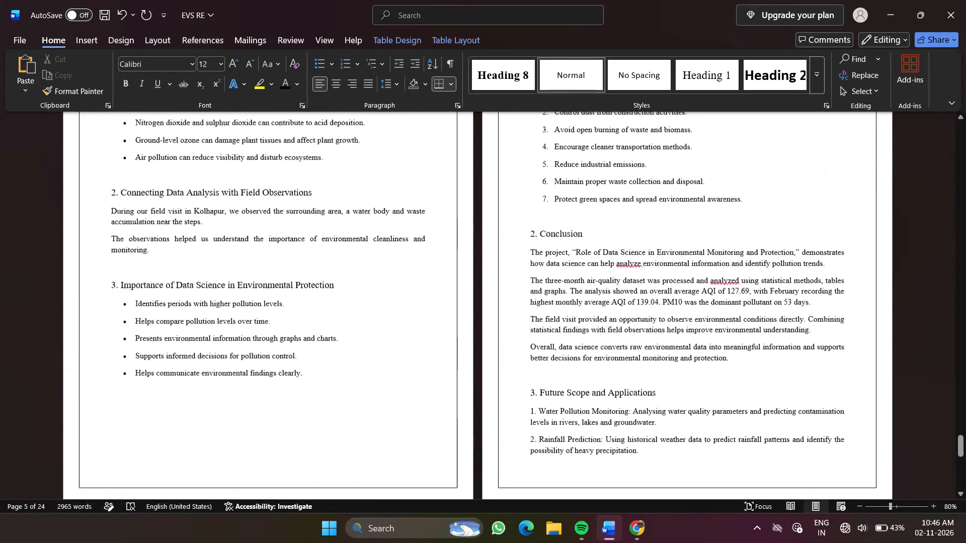
pyautogui.scroll(4, 571, 340)
pyautogui.scroll(-1, 571, 340)
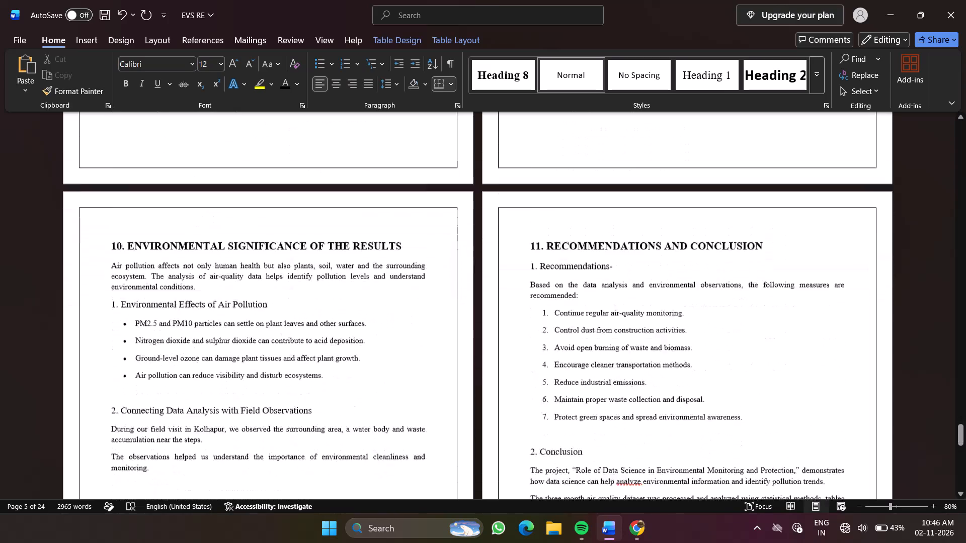
pyautogui.scroll(-4, 571, 340)
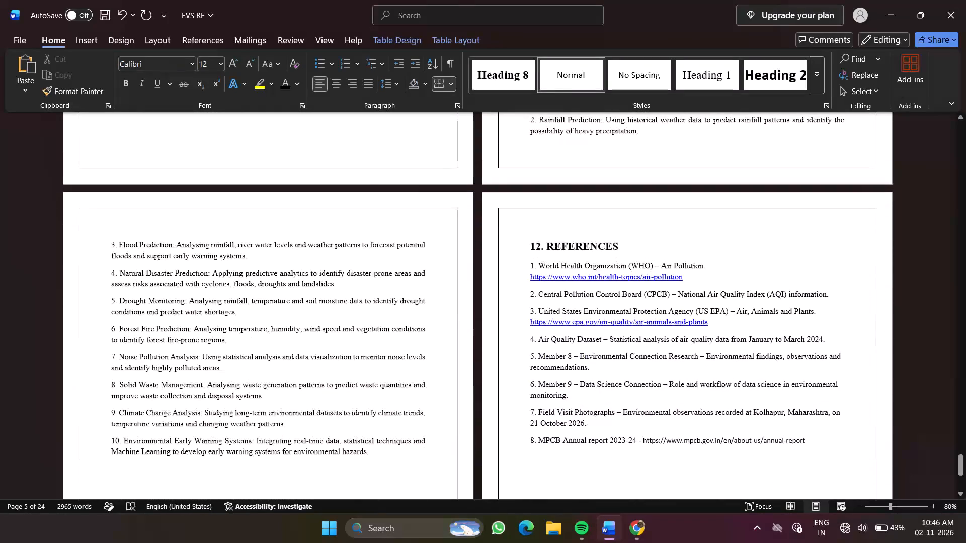
pyautogui.scroll(-1, 571, 340)
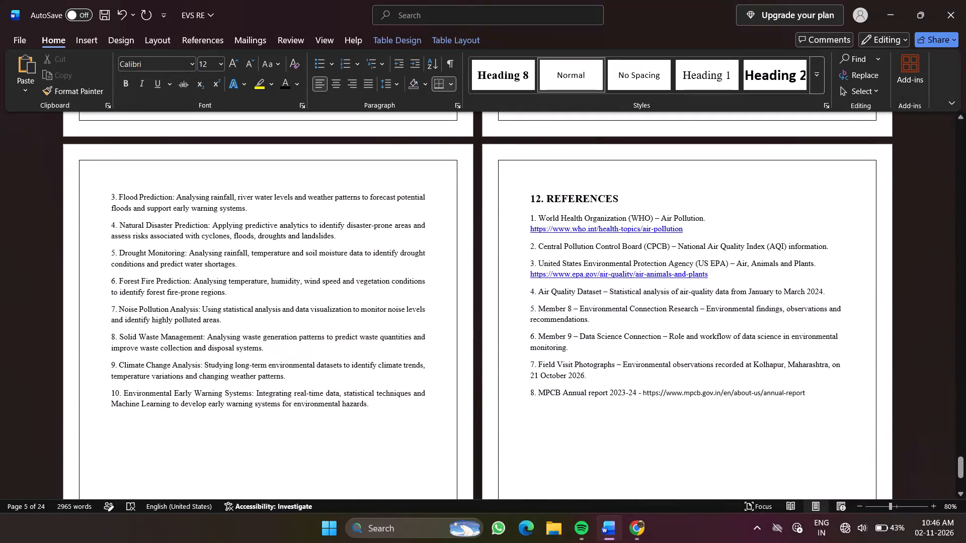
pyautogui.scroll(16, 571, 340)
pyautogui.scroll(9, 571, 340)
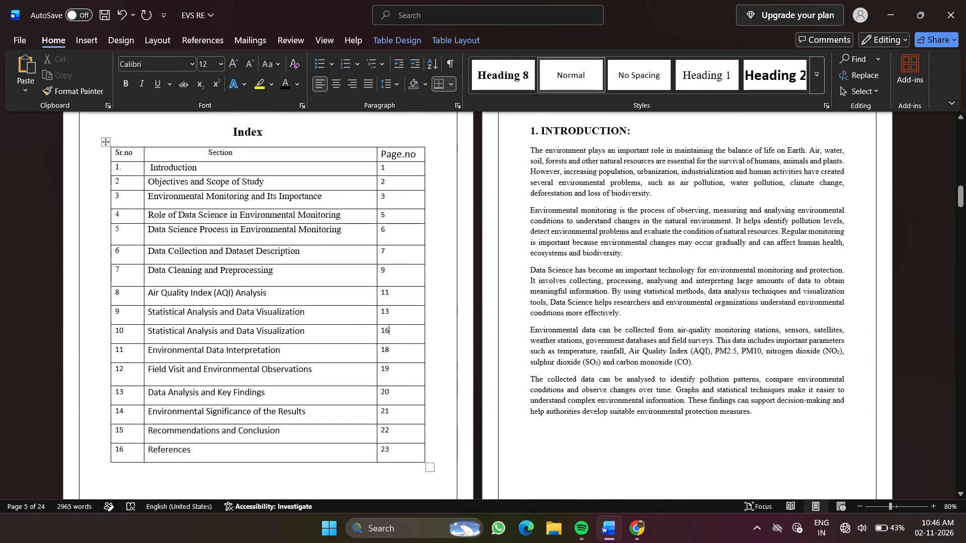
# Set the page number for Environmental Data Interpretation in index row 11 to 17.
pyautogui.click(393, 354)
pyautogui.press('BackSpace')
pyautogui.press('7')
# Compare the index entries with the report's section headings, especially from Air Quality Index (AQI) to Data Analysis and Key Findings.
pyautogui.scroll(-16, 374, 373)
pyautogui.scroll(-7, 374, 373)
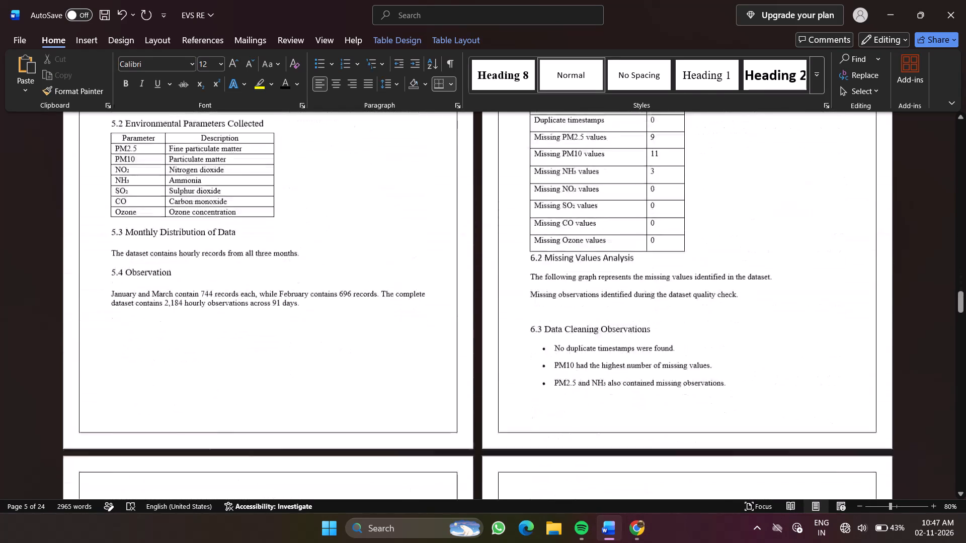
pyautogui.scroll(-8, 374, 373)
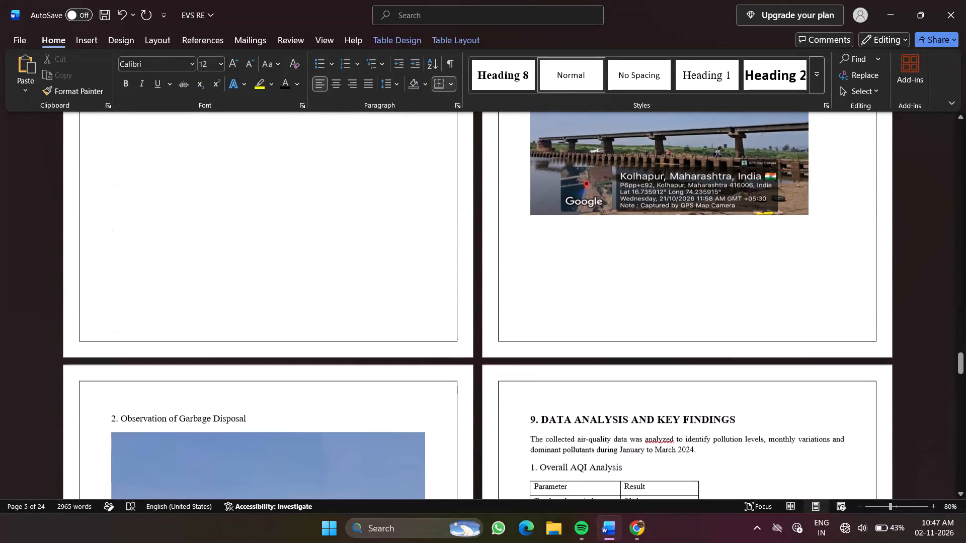
pyautogui.scroll(12, 374, 373)
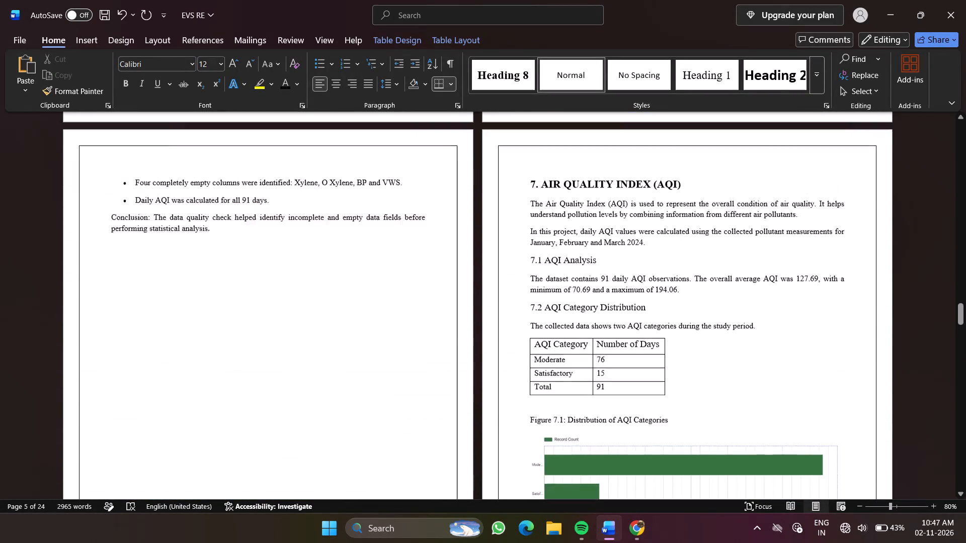
pyautogui.scroll(5, 374, 373)
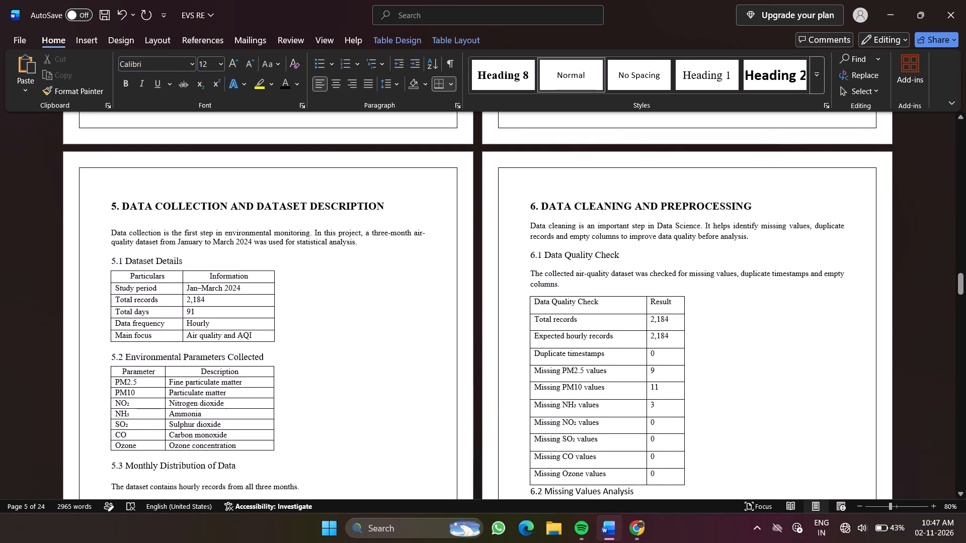
pyautogui.scroll(8, 374, 373)
pyautogui.scroll(-1, 374, 373)
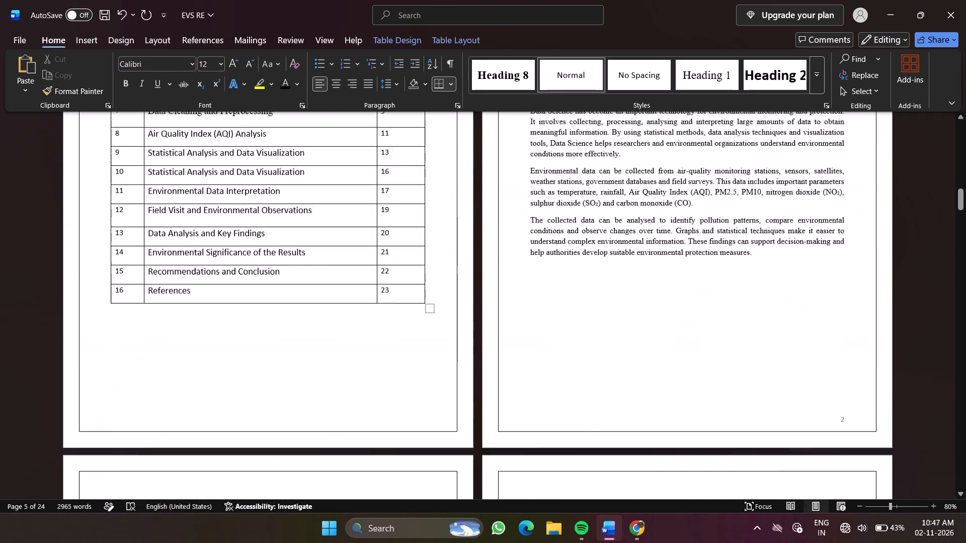
pyautogui.scroll(-1, 374, 373)
pyautogui.scroll(4, 374, 373)
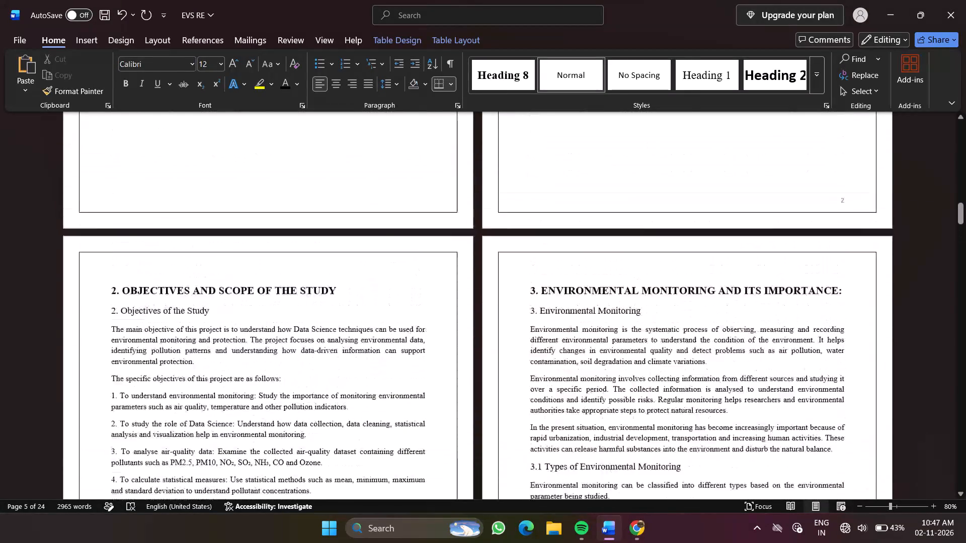
pyautogui.scroll(1, 374, 373)
pyautogui.scroll(-2, 374, 373)
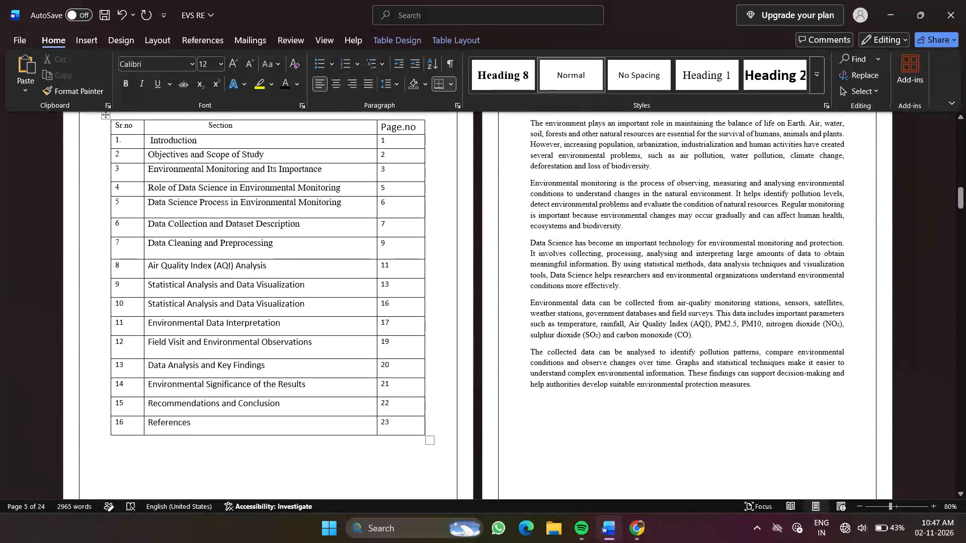
pyautogui.scroll(-13, 374, 373)
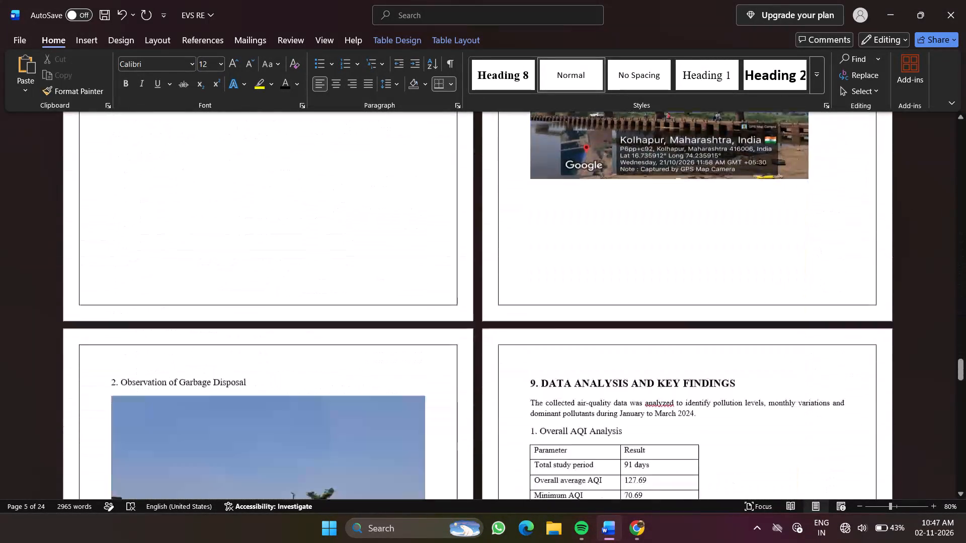
pyautogui.scroll(-4, 374, 373)
pyautogui.scroll(7, 374, 373)
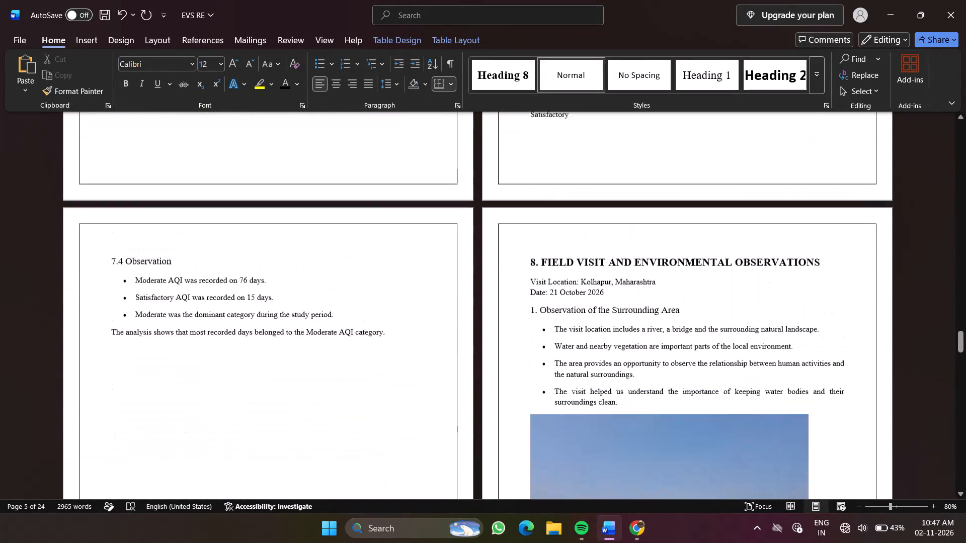
pyautogui.scroll(6, 374, 373)
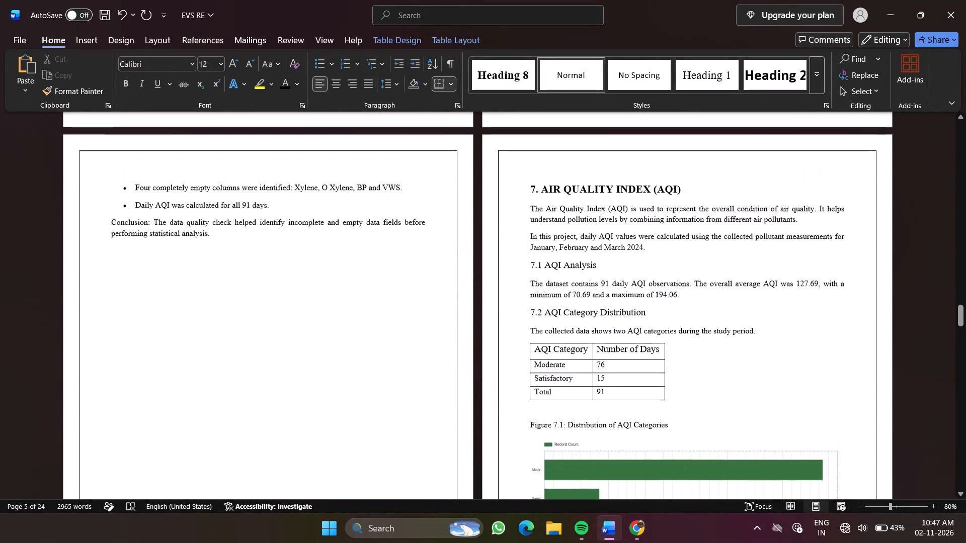
pyautogui.scroll(2, 374, 373)
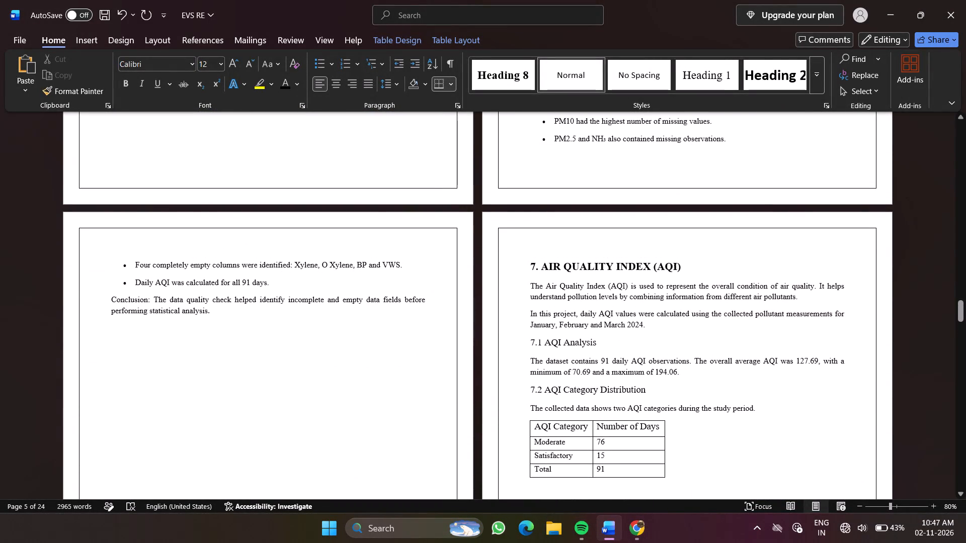
pyautogui.hscroll(1, 374, 373)
pyautogui.scroll(11, 374, 373)
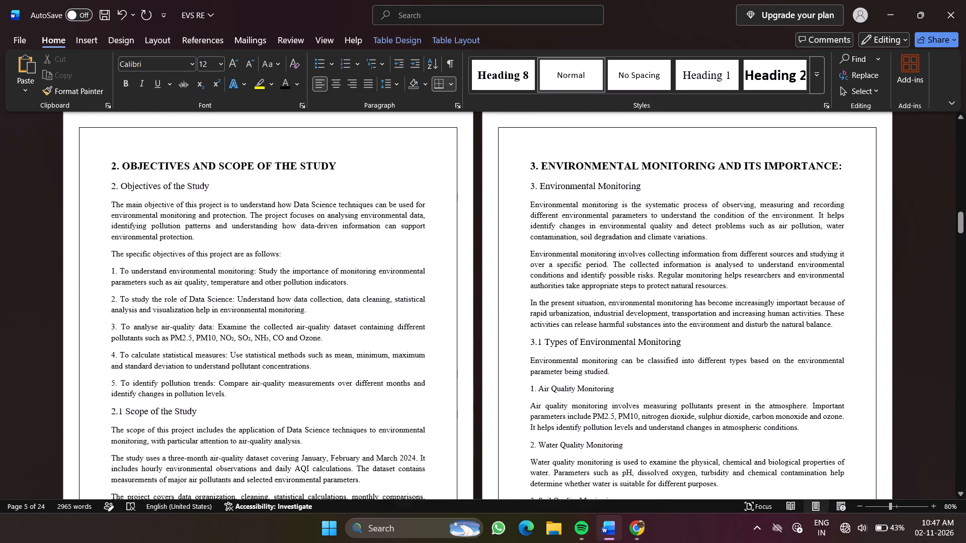
pyautogui.scroll(3, 374, 373)
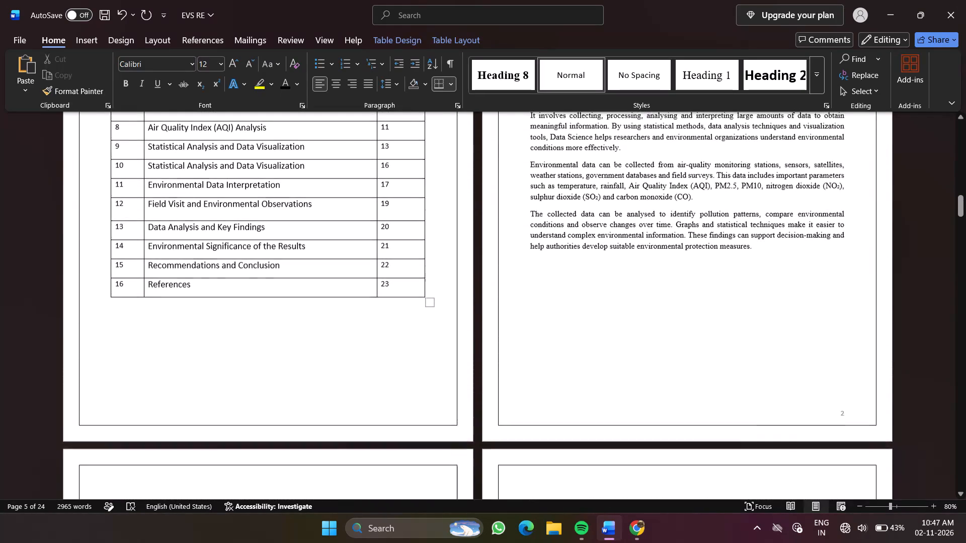
pyautogui.scroll(1, 374, 373)
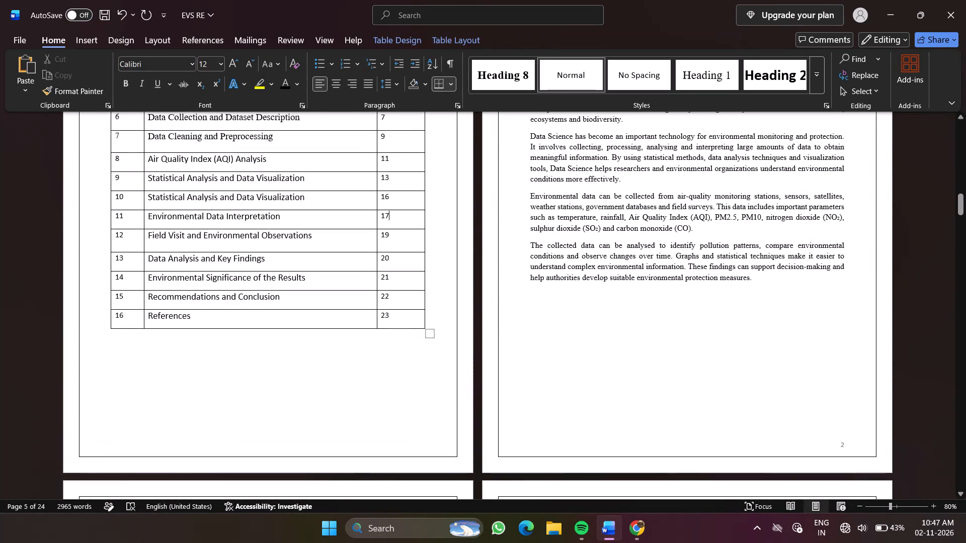
pyautogui.scroll(-13, 374, 373)
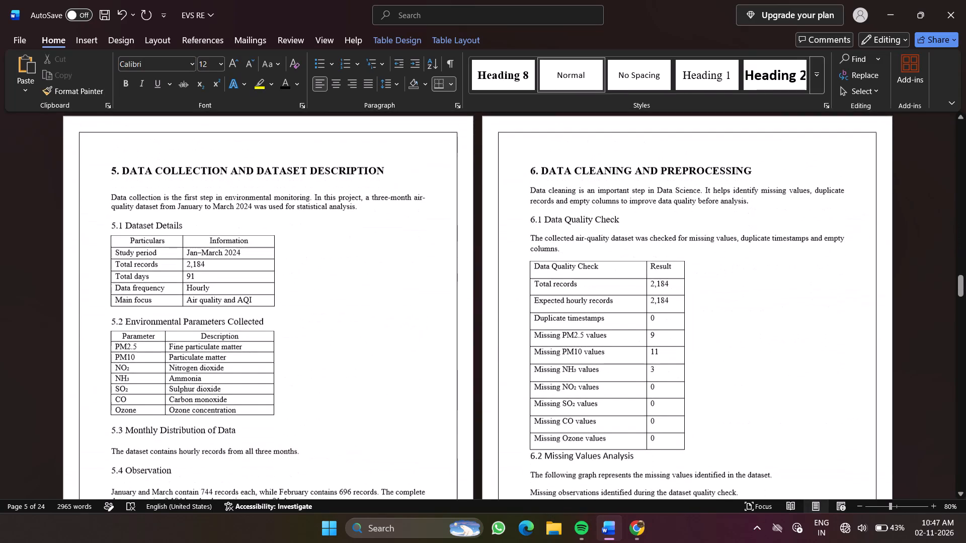
pyautogui.scroll(4, 374, 373)
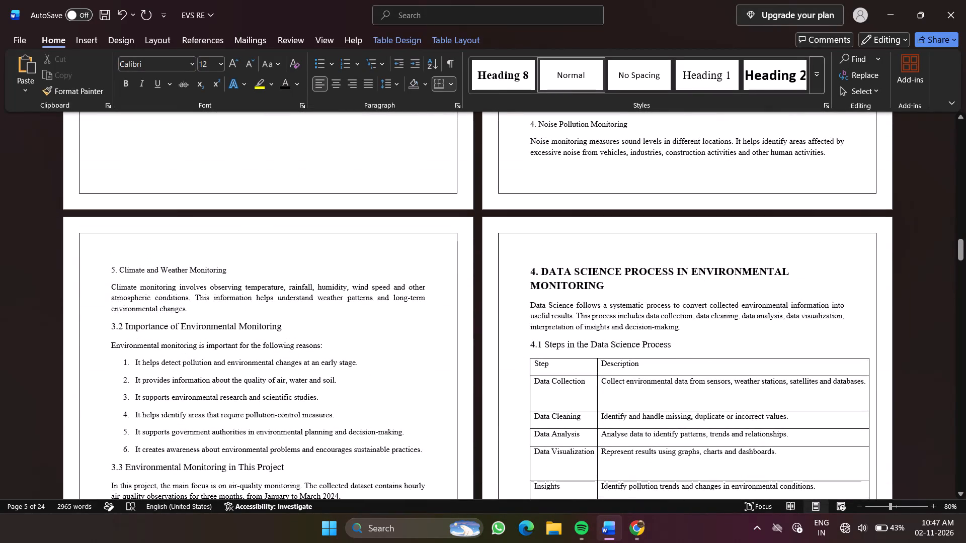
pyautogui.scroll(-10, 374, 373)
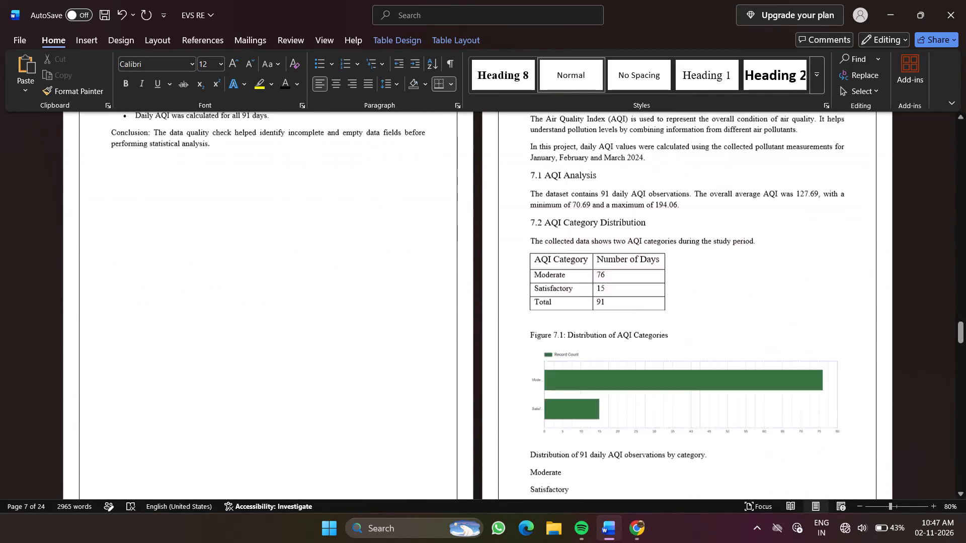
pyautogui.scroll(-1, 374, 373)
pyautogui.scroll(7, 374, 373)
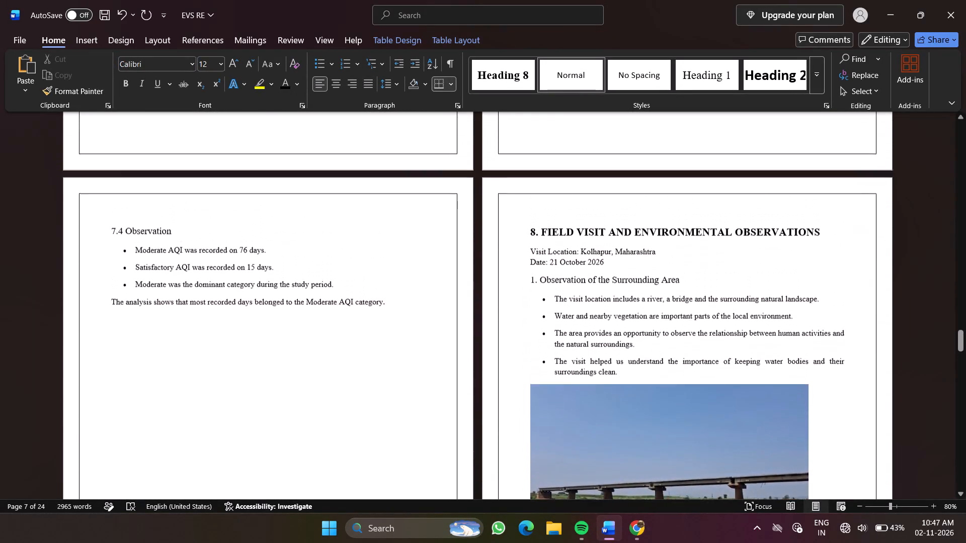
pyautogui.scroll(9, 374, 373)
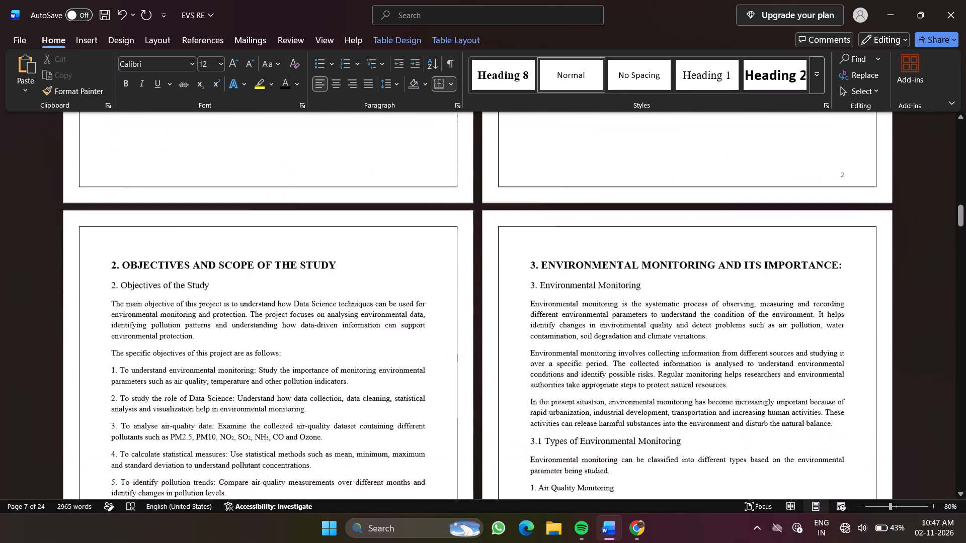
pyautogui.scroll(4, 374, 373)
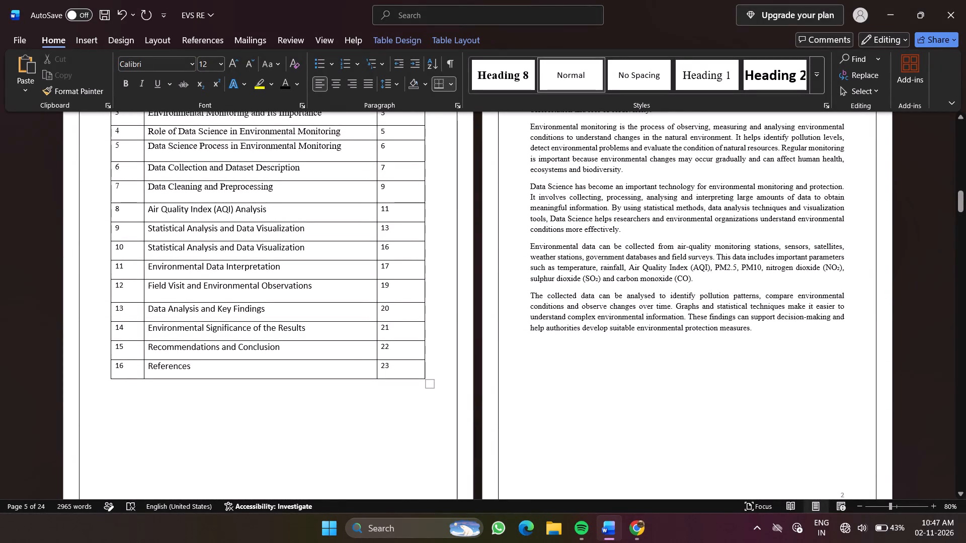
# Delete the entire index table row 9, the first Statistical Analysis and Data Visualization entry.
pyautogui.click(338, 235)
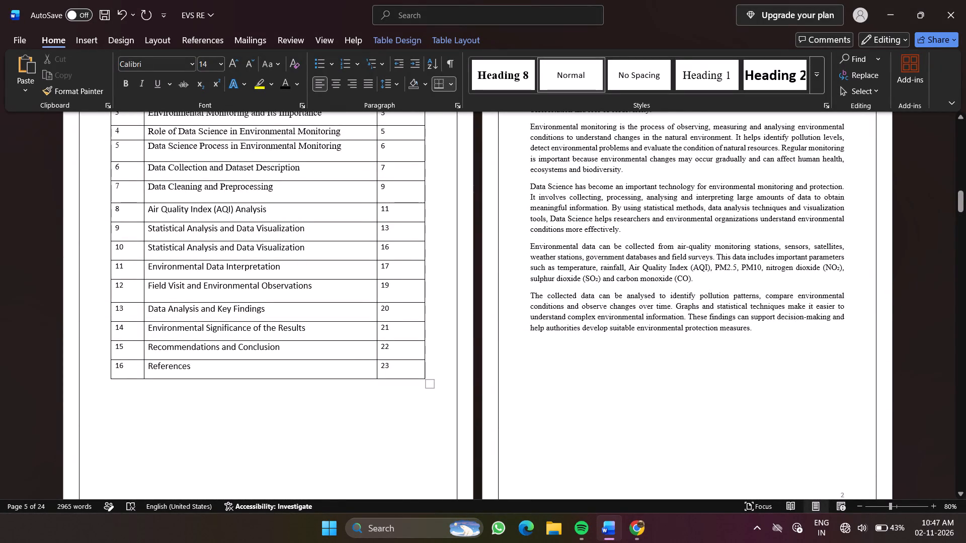
pyautogui.rightClick(338, 235)
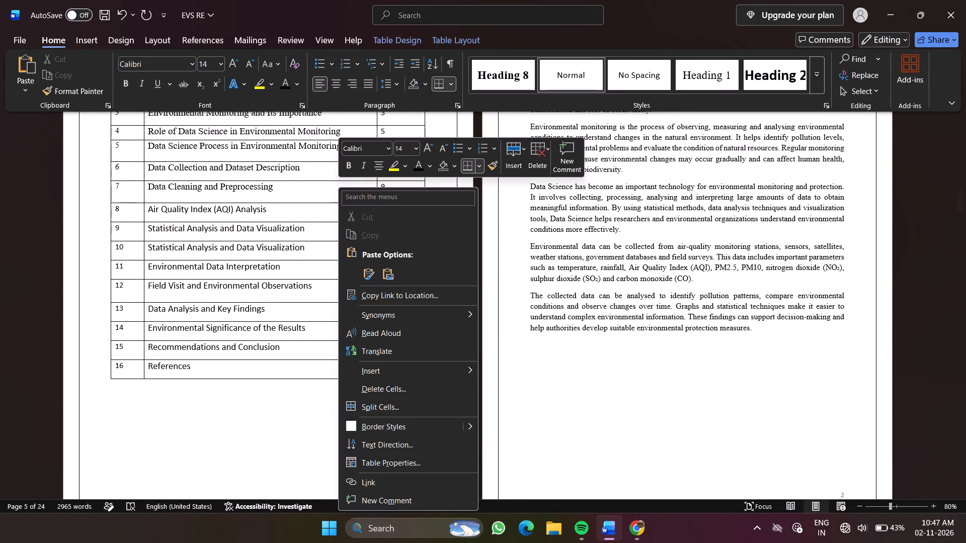
pyautogui.click(391, 382)
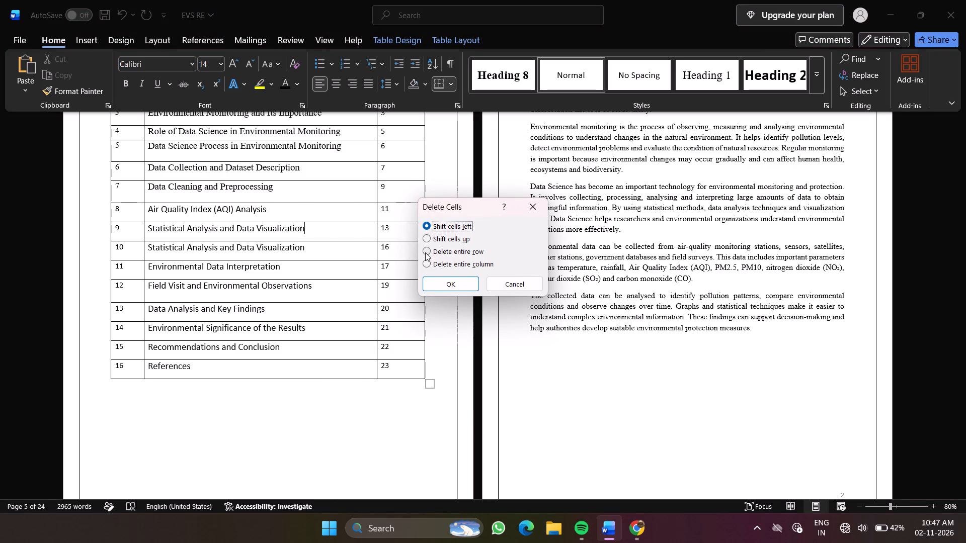
pyautogui.click(425, 252)
pyautogui.click(434, 279)
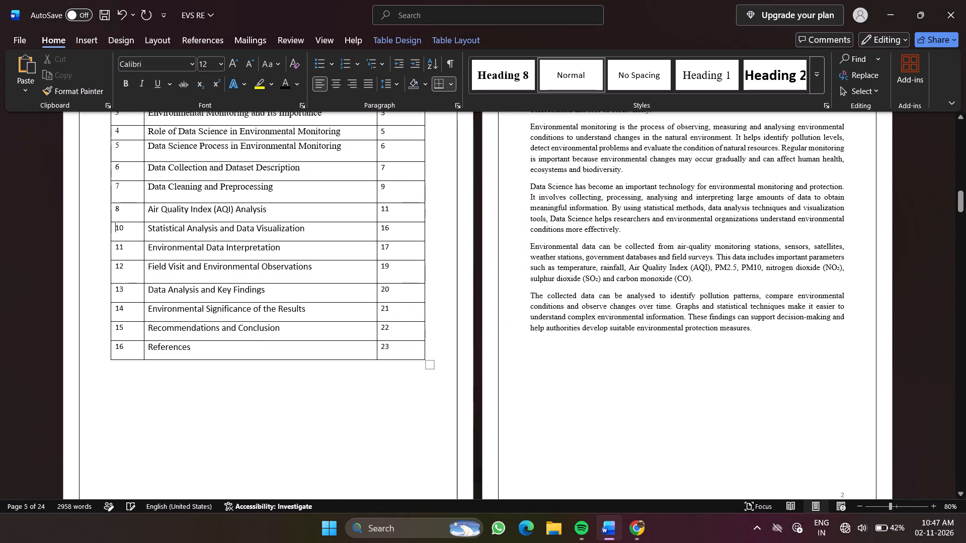
# Delete the entire index table row 10, the Statistical Analysis and Data Visualization entry.
pyautogui.click(366, 237)
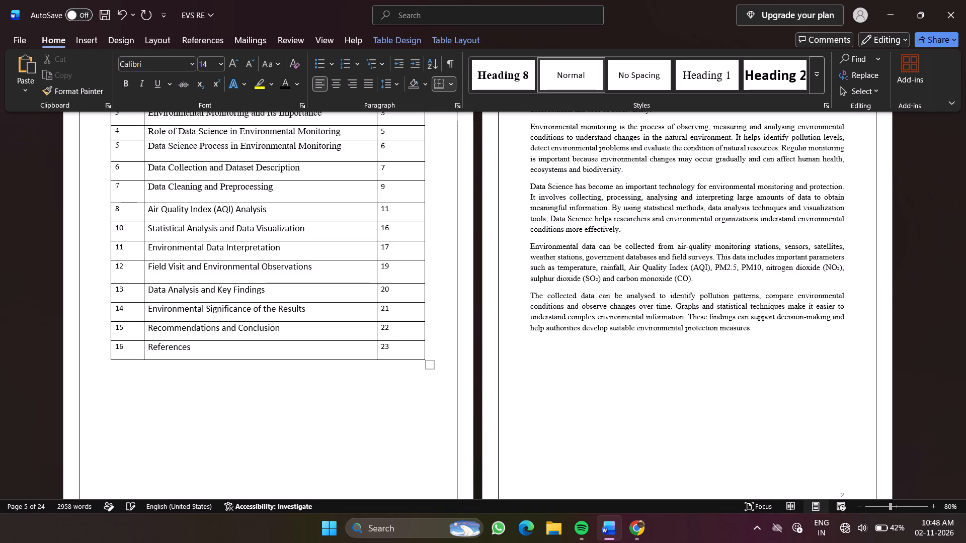
pyautogui.rightClick(366, 237)
pyautogui.moveTo(416, 401); pyautogui.dragTo(420, 392)
pyautogui.click(420, 392)
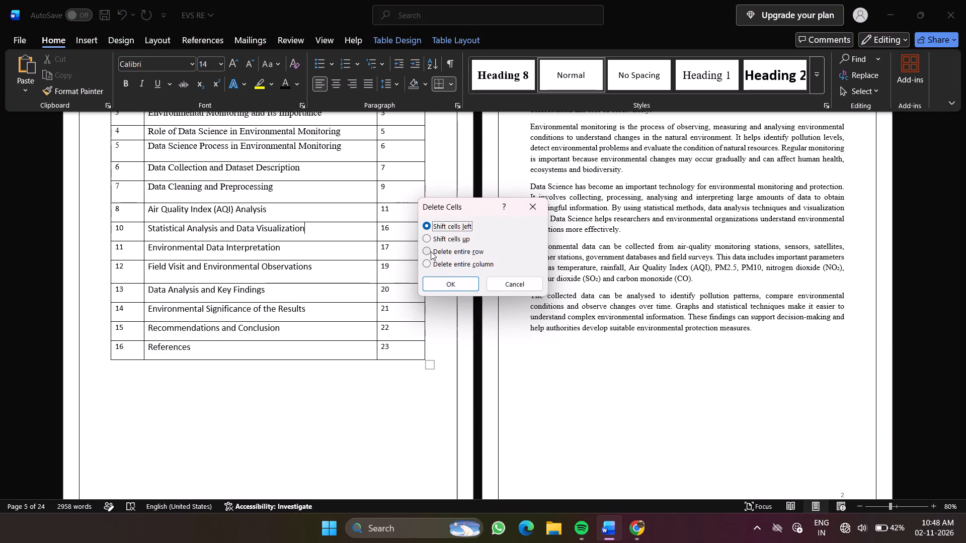
pyautogui.click(431, 251)
pyautogui.click(438, 284)
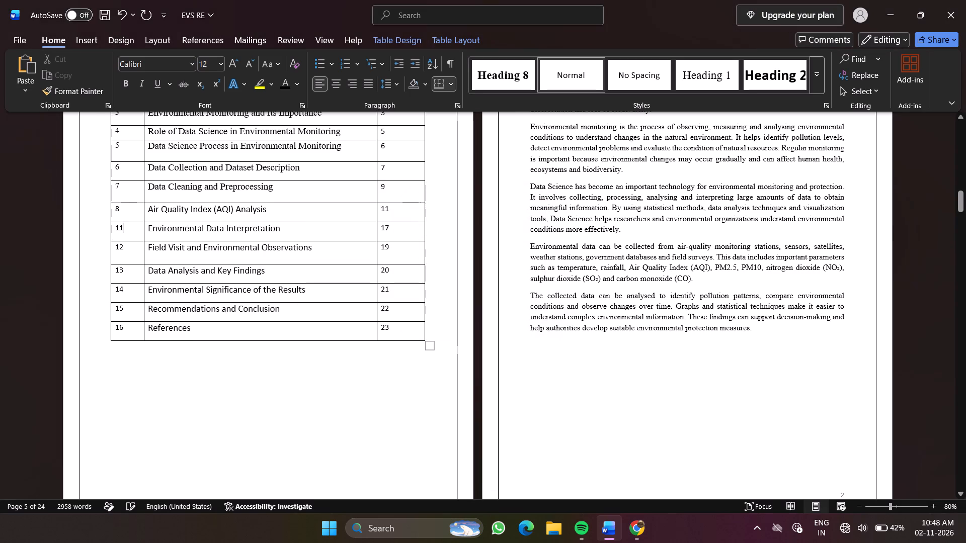
# Check the section headings against the index, and delete the entire index table row 11, the Environmental Data Interpretation entry.
pyautogui.scroll(-13, 541, 406)
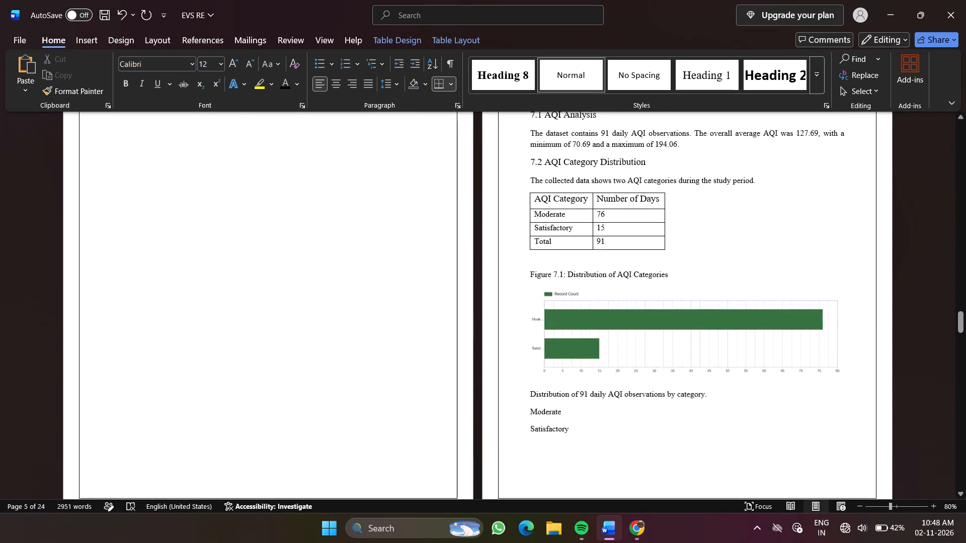
pyautogui.scroll(-1, 541, 406)
pyautogui.scroll(6, 541, 406)
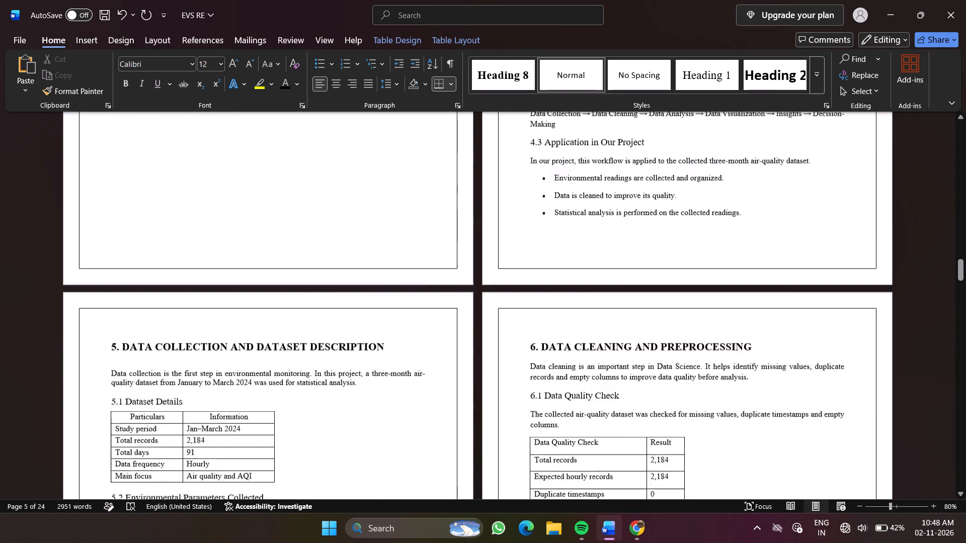
pyautogui.scroll(10, 541, 406)
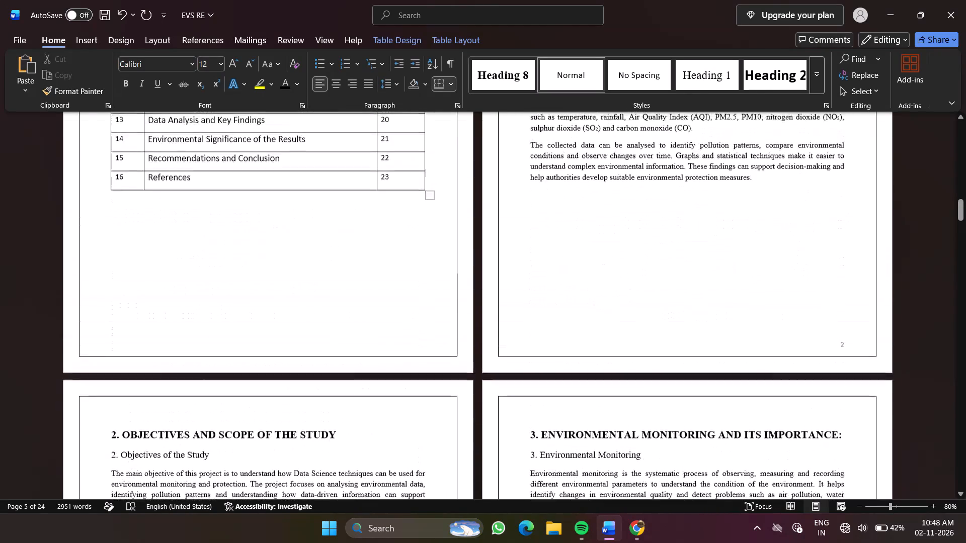
pyautogui.scroll(2, 541, 406)
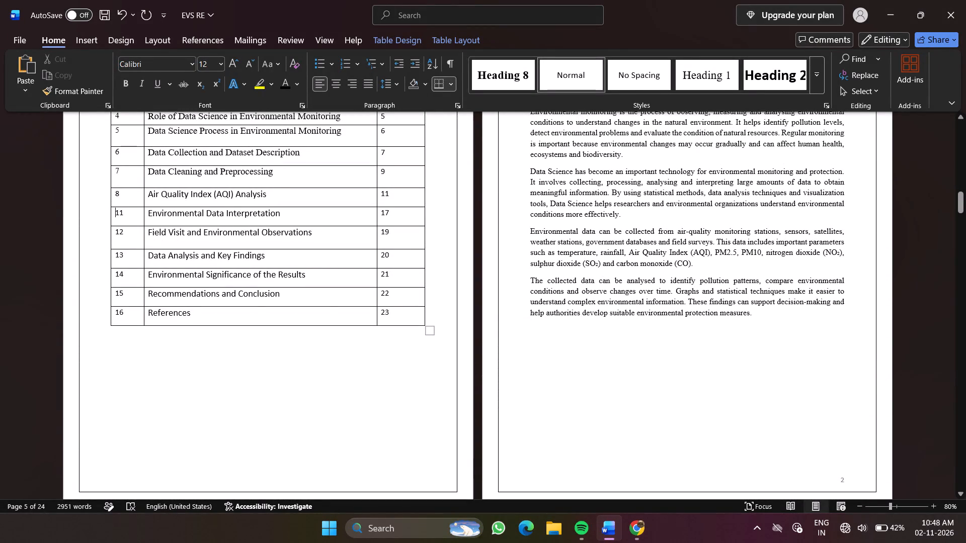
pyautogui.click(291, 218)
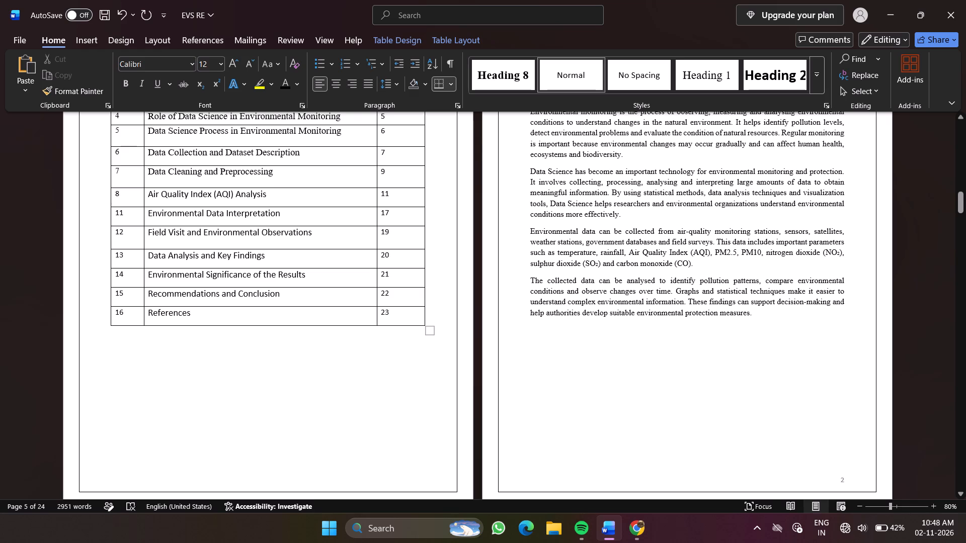
pyautogui.rightClick(291, 218)
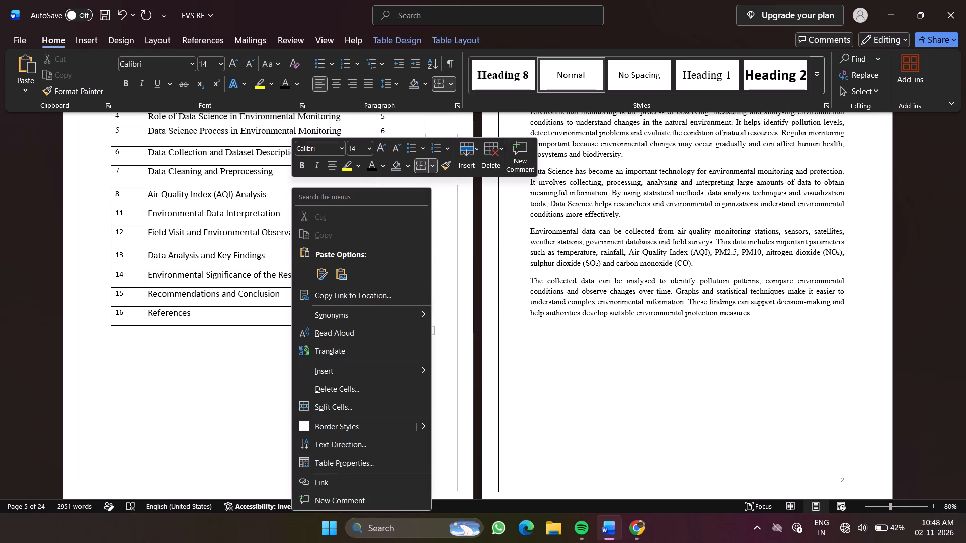
pyautogui.click(333, 384)
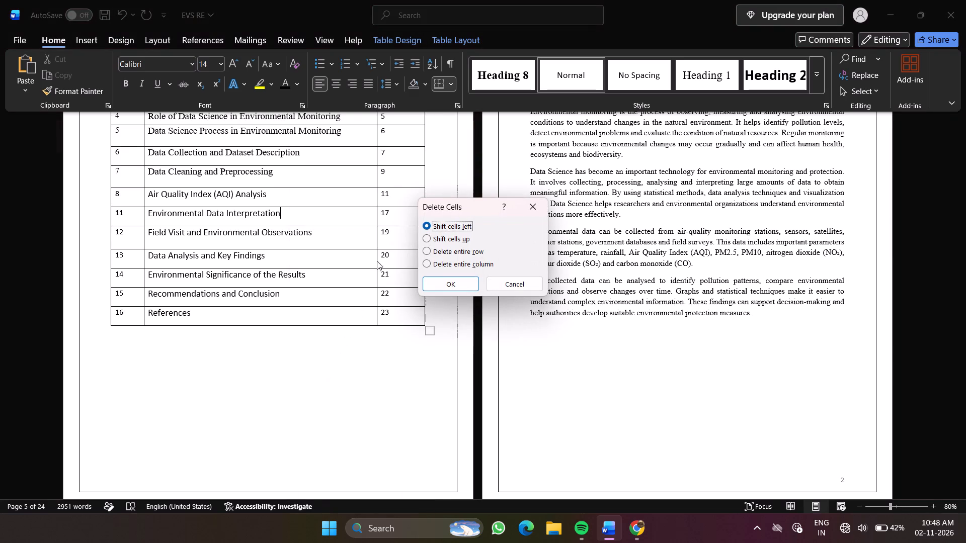
pyautogui.click(428, 254)
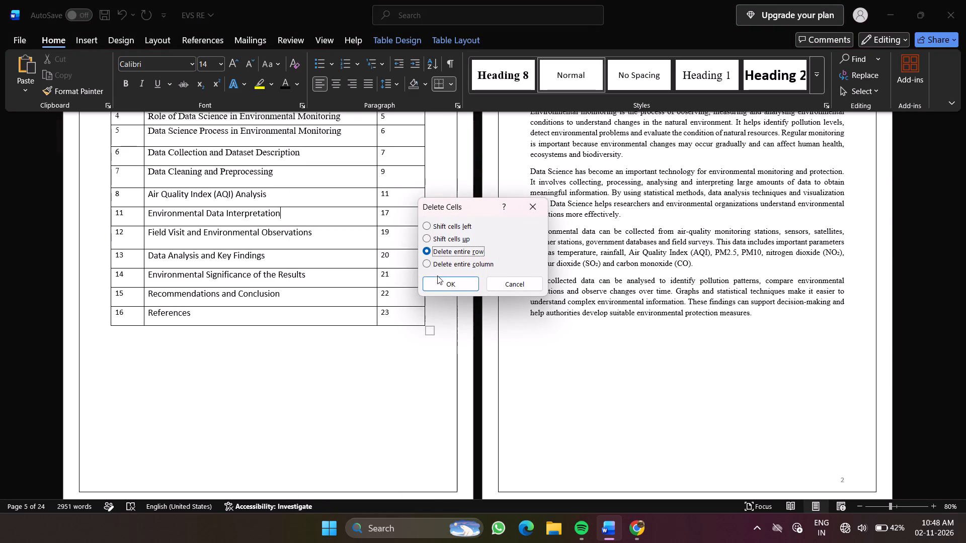
pyautogui.click(435, 287)
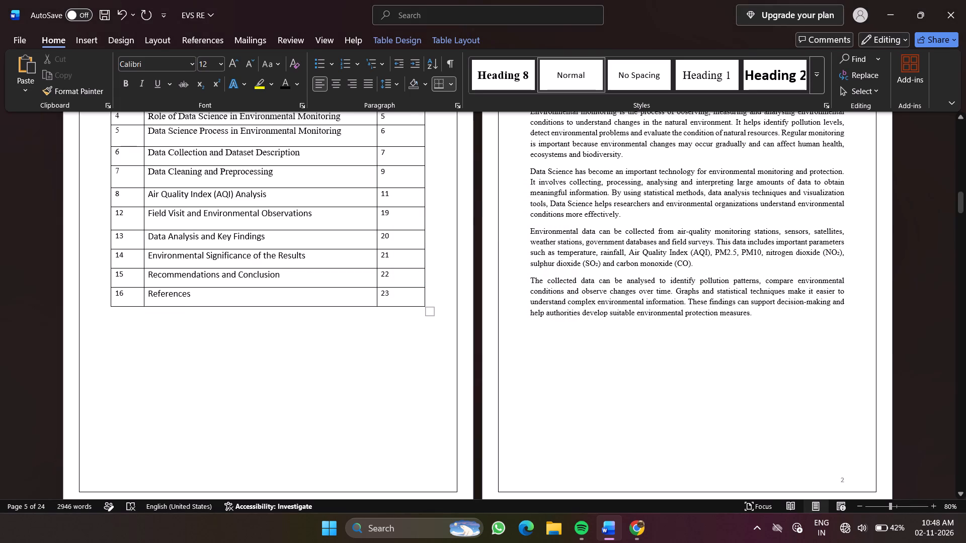
# Renumber the index entries Field Visit and Environmental Observations as 9 and Data Analysis and Key Findings as 10.
pyautogui.click(123, 215)
pyautogui.press('BackSpace')
pyautogui.press('BackSpace')
pyautogui.press('9')
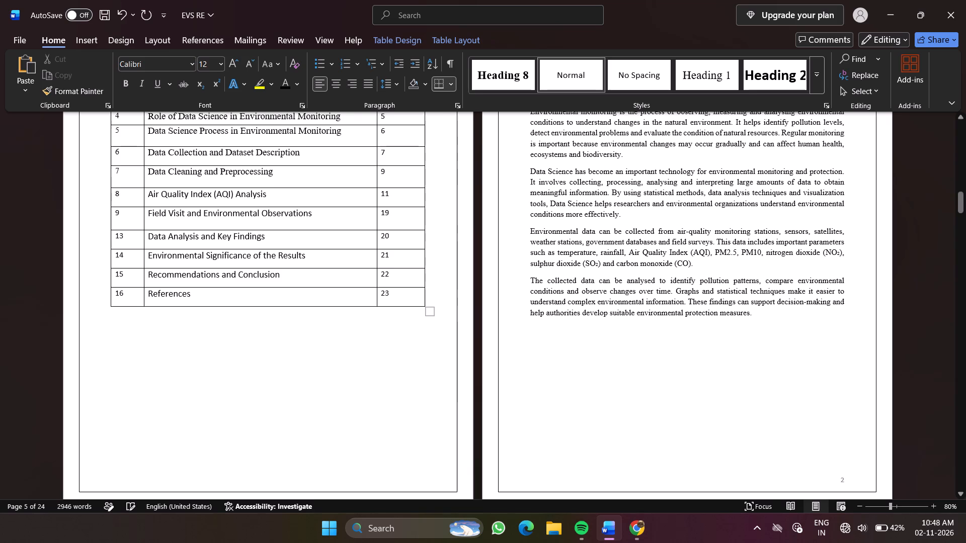
pyautogui.click(124, 234)
pyautogui.press('BackSpace')
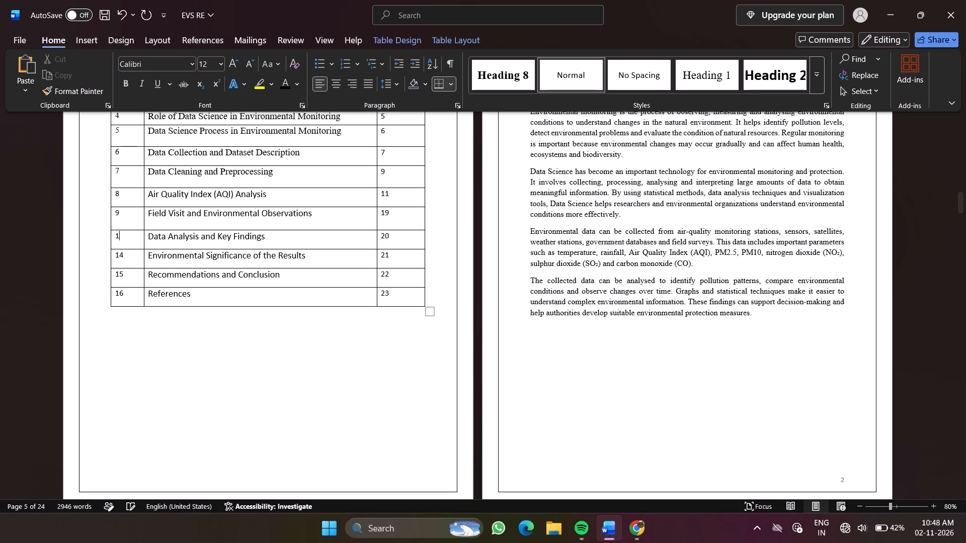
pyautogui.press('0')
# Renumber the index entries Environmental Significance of the Results, Recommendations and Conclusion, and References as 11, 12 and 13.
pyautogui.press('Down')
pyautogui.press('Right')
pyautogui.press('Left')
pyautogui.press('BackSpace')
pyautogui.press('1')
pyautogui.press('Down')
pyautogui.press('BackSpace')
pyautogui.press('2')
pyautogui.press('Down')
pyautogui.press('BackSpace')
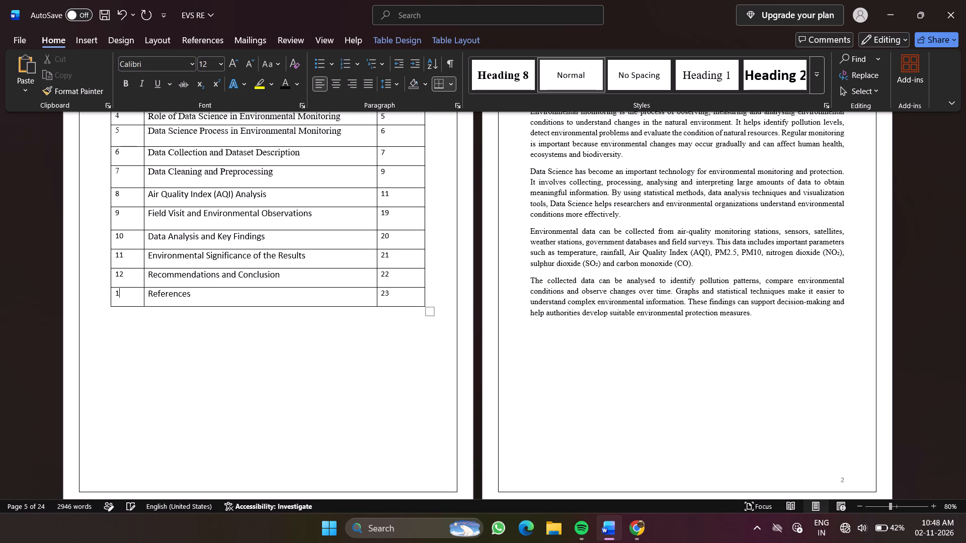
pyautogui.press('3')
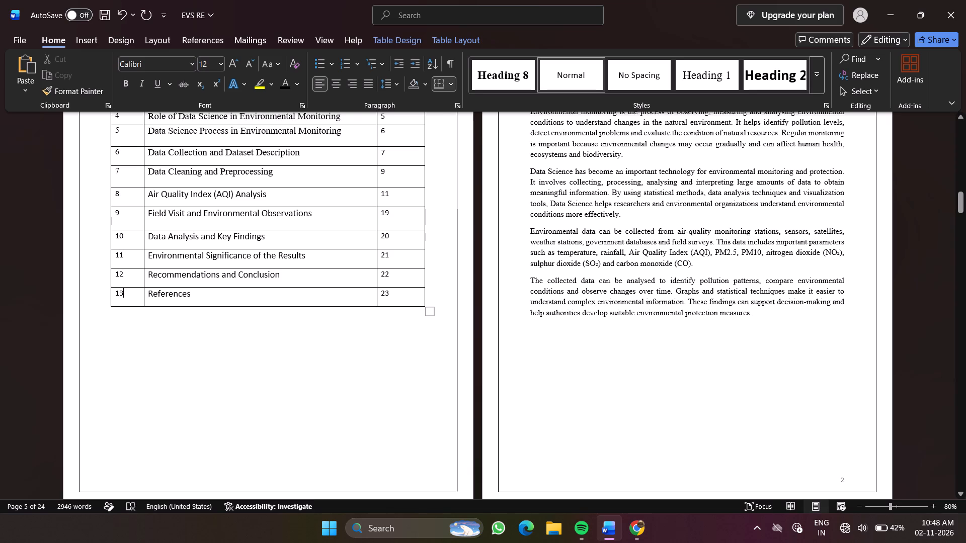
# Examine the numbered section headings through References to compare their numbering with the renumbered index.
pyautogui.scroll(-18, 574, 323)
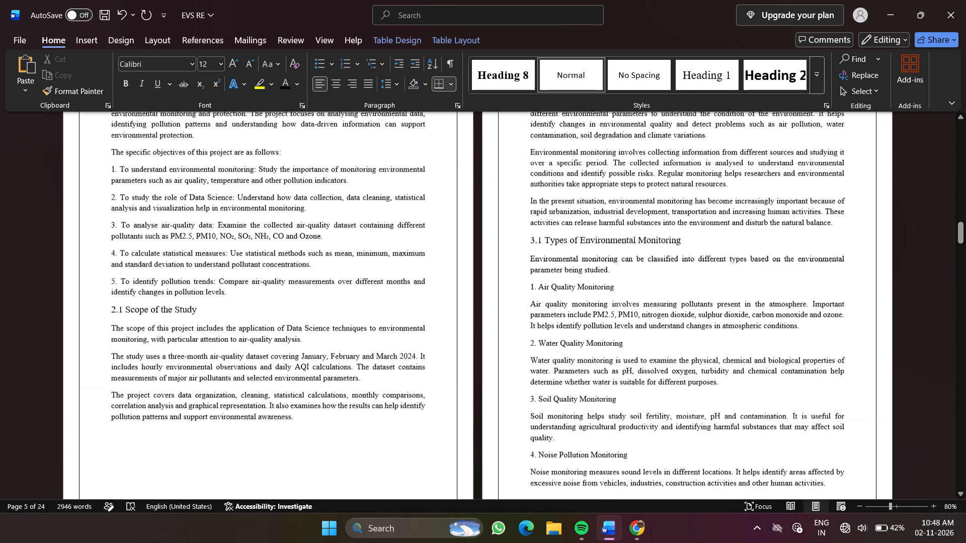
pyautogui.scroll(-20, 574, 323)
pyautogui.scroll(-19, 574, 323)
pyautogui.rightClick(574, 323)
pyautogui.scroll(-9, 574, 323)
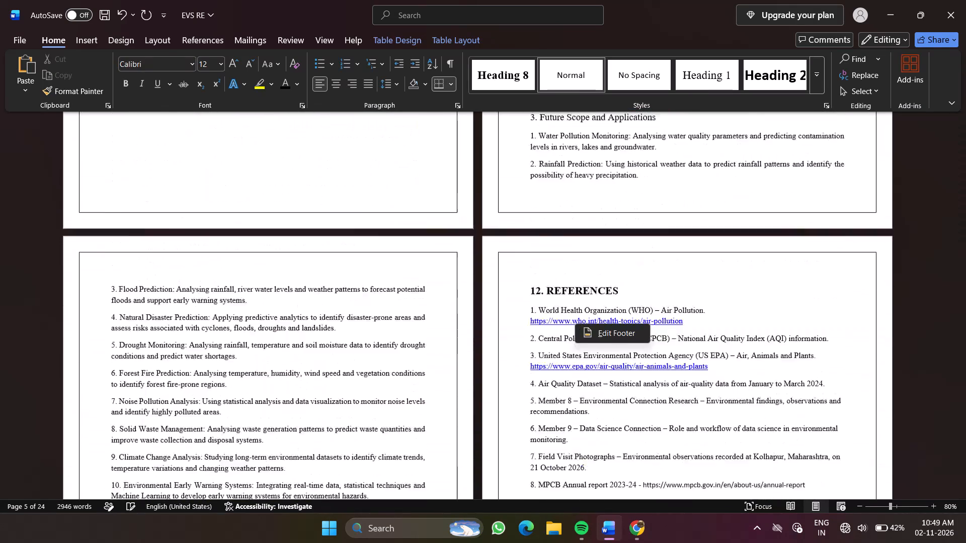
pyautogui.scroll(-6, 574, 323)
pyautogui.scroll(1, 574, 323)
pyautogui.scroll(-2, 574, 323)
pyautogui.scroll(1, 574, 323)
pyautogui.scroll(-2, 574, 323)
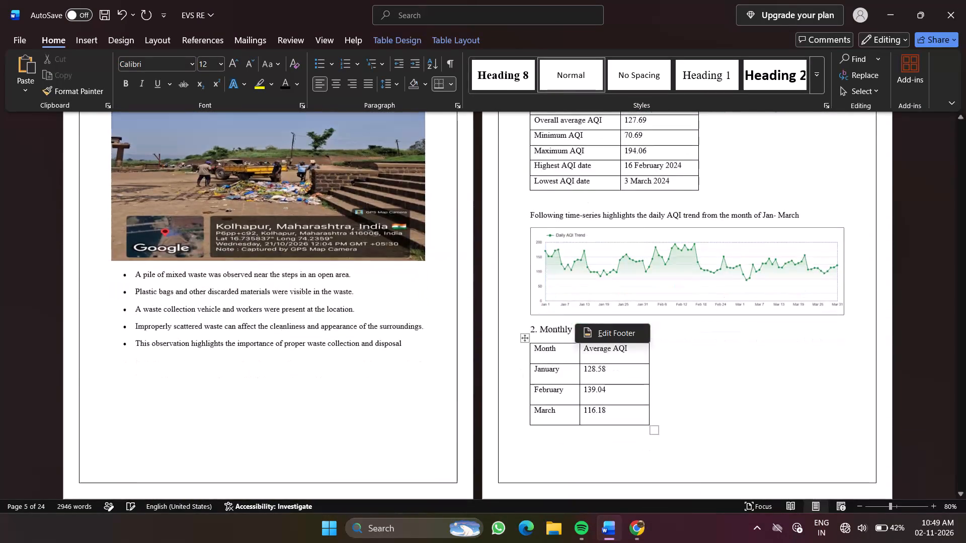
pyautogui.scroll(-5, 574, 323)
pyautogui.scroll(5, 574, 323)
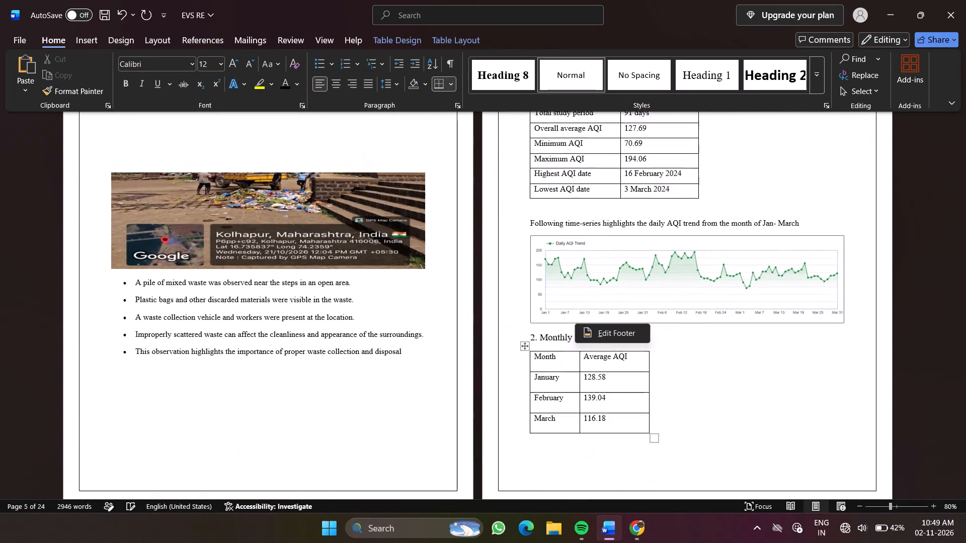
pyautogui.scroll(-9, 574, 323)
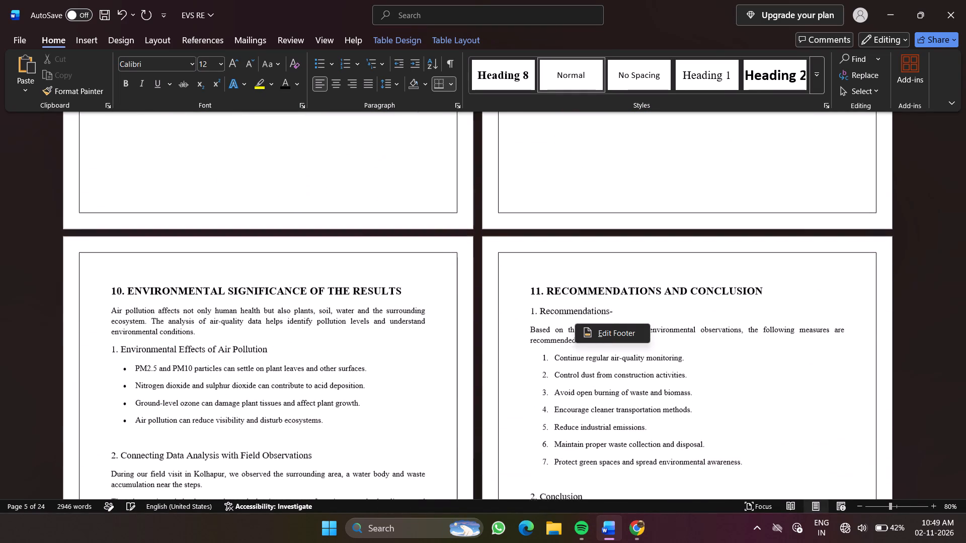
pyautogui.scroll(-2, 574, 323)
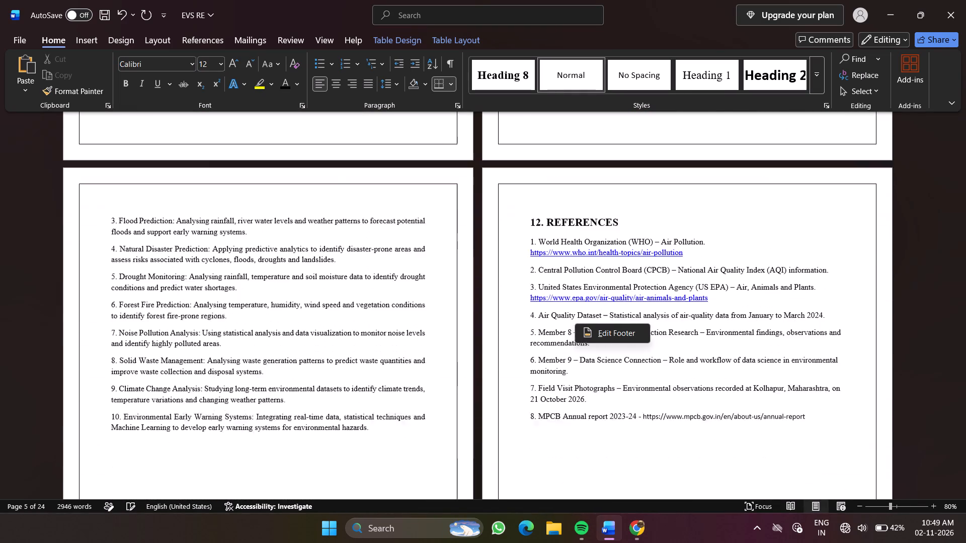
pyautogui.scroll(8, 574, 323)
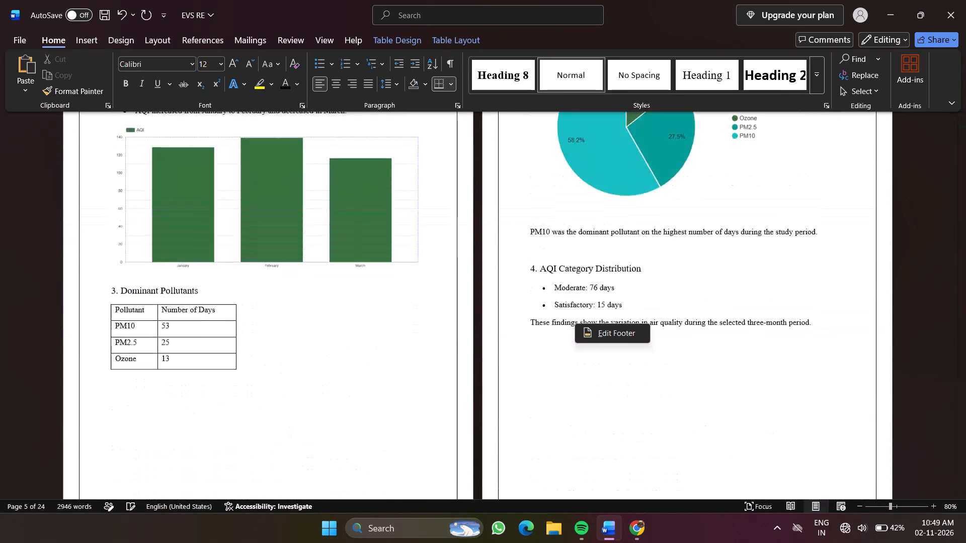
pyautogui.scroll(5, 574, 323)
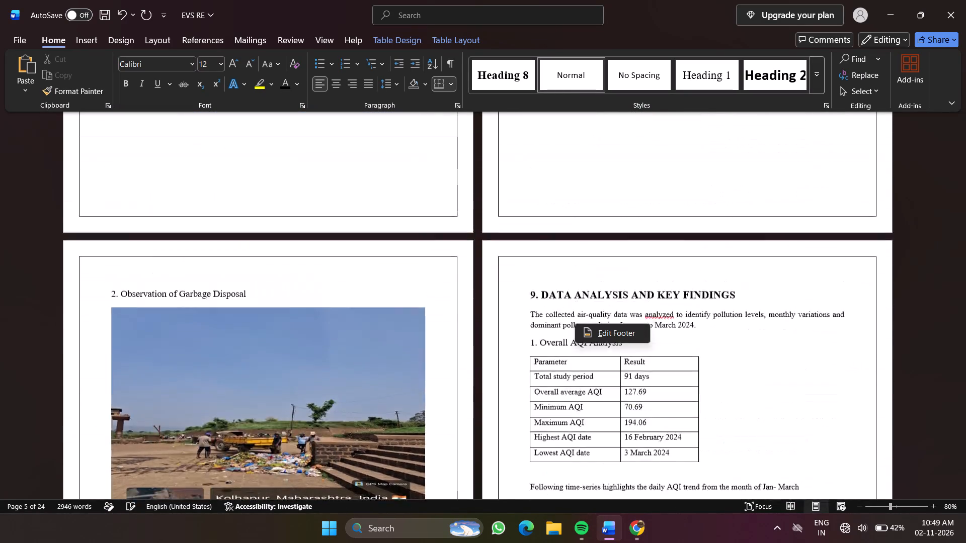
pyautogui.scroll(1, 574, 323)
pyautogui.scroll(20, 574, 323)
pyautogui.scroll(20, 574, 323)
pyautogui.scroll(20, 574, 323)
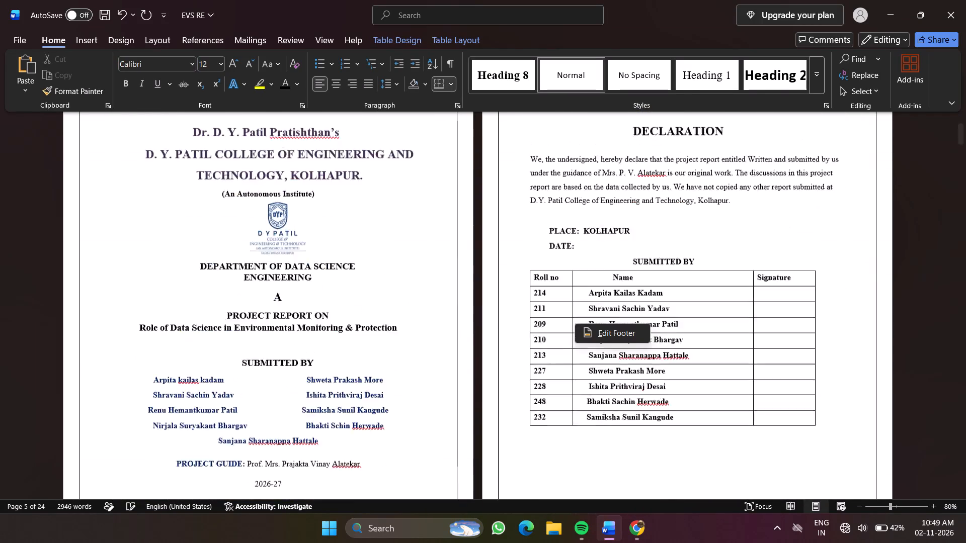
# Compare the index entries with the report's section headings from Introduction to Data Cleaning and Preprocessing.
pyautogui.scroll(-7, 574, 323)
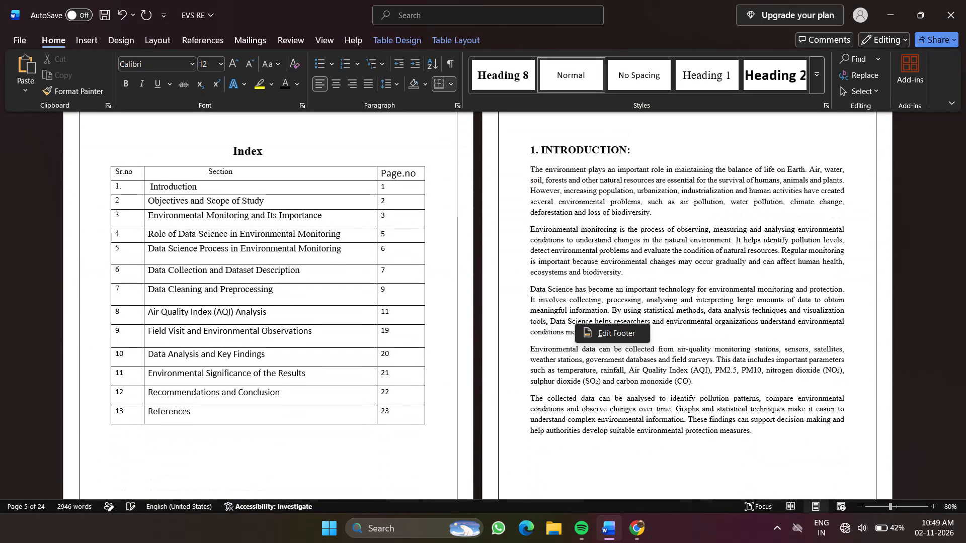
pyautogui.scroll(-6, 574, 323)
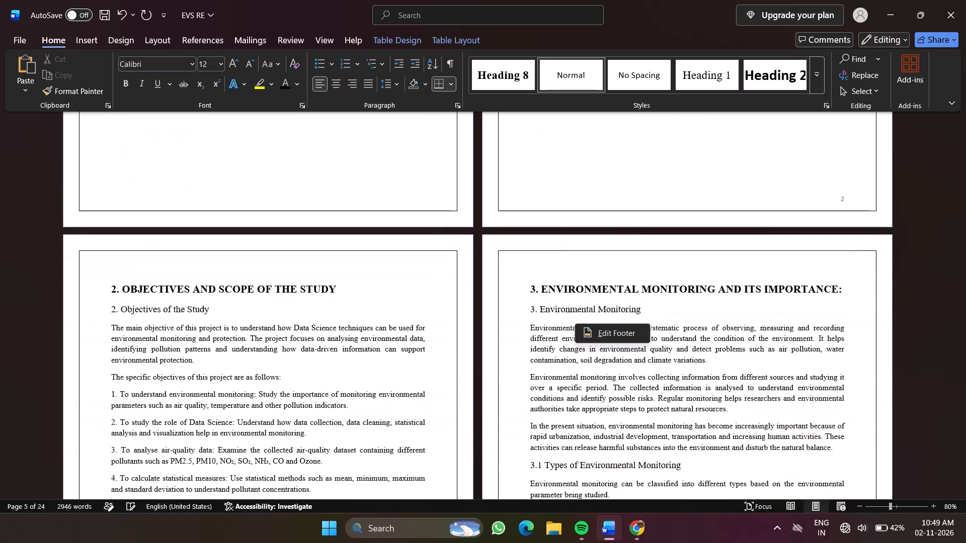
pyautogui.scroll(-3, 574, 323)
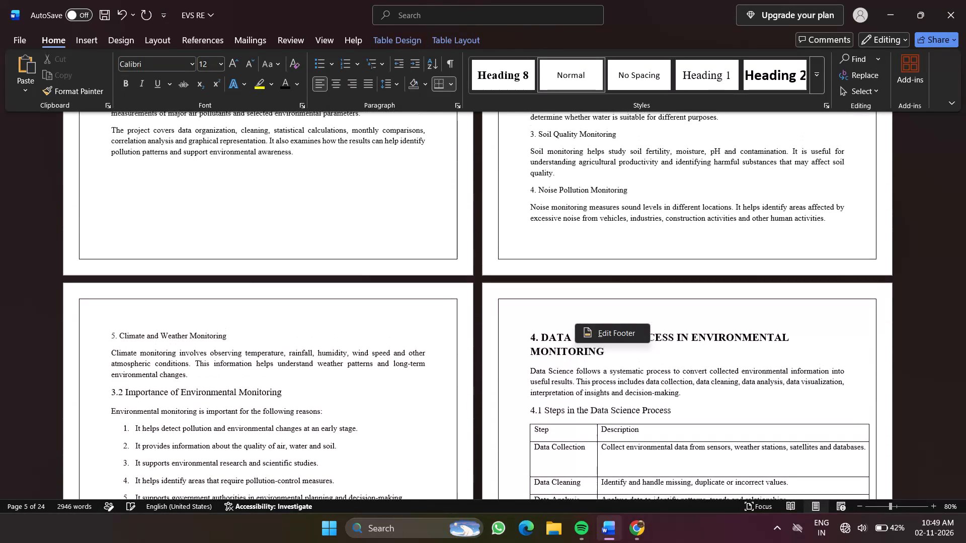
pyautogui.scroll(-2, 574, 323)
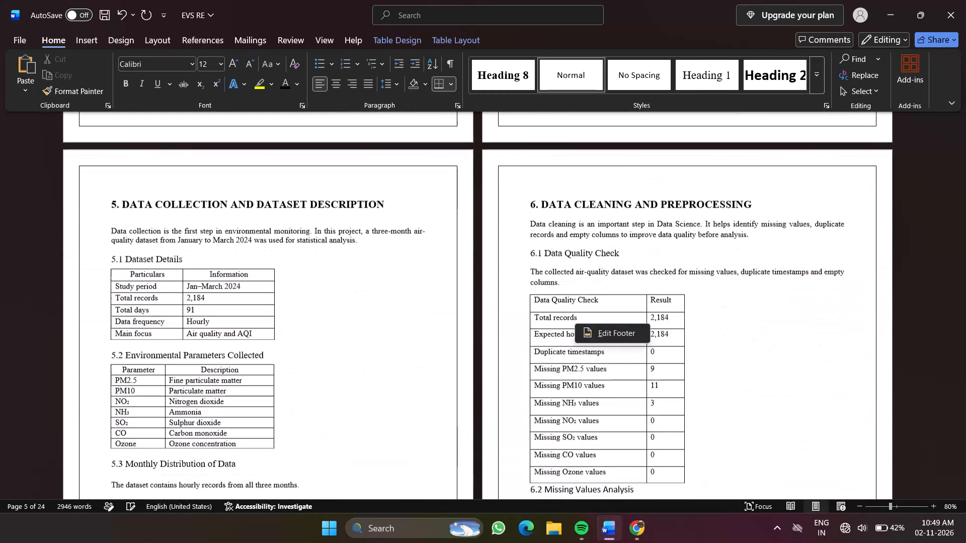
pyautogui.click(690, 339)
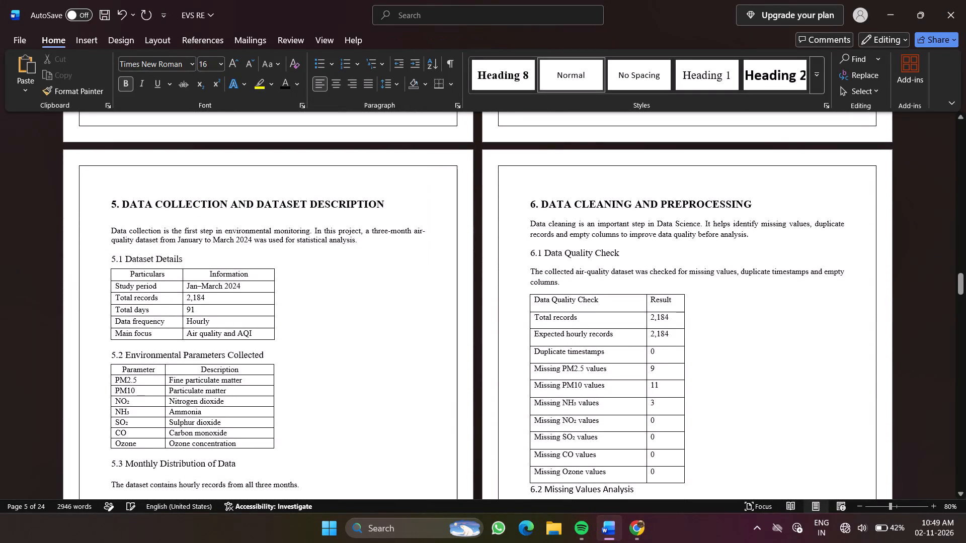
# Recheck the index entries against the section headings from Data Cleaning and Preprocessing back to Introduction.
pyautogui.scroll(3, 516, 334)
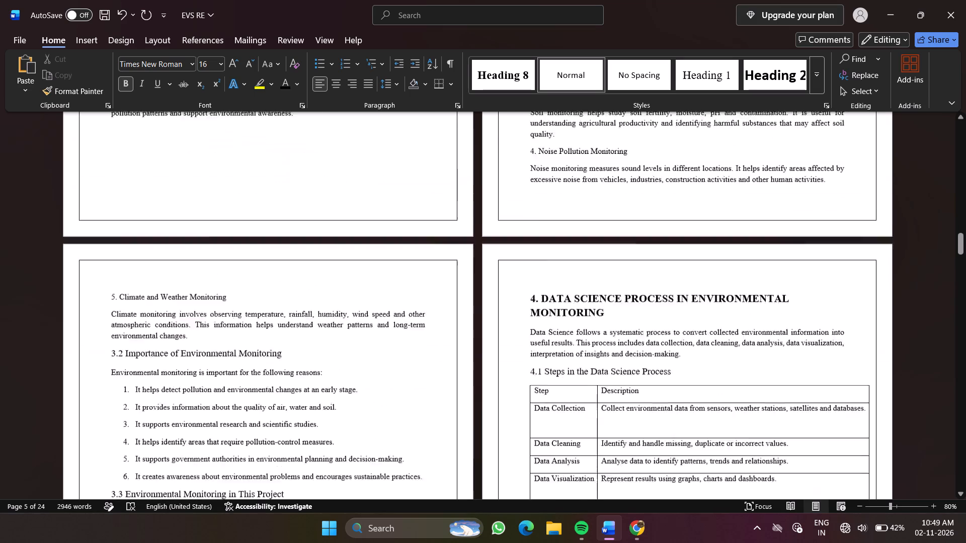
pyautogui.scroll(7, 516, 334)
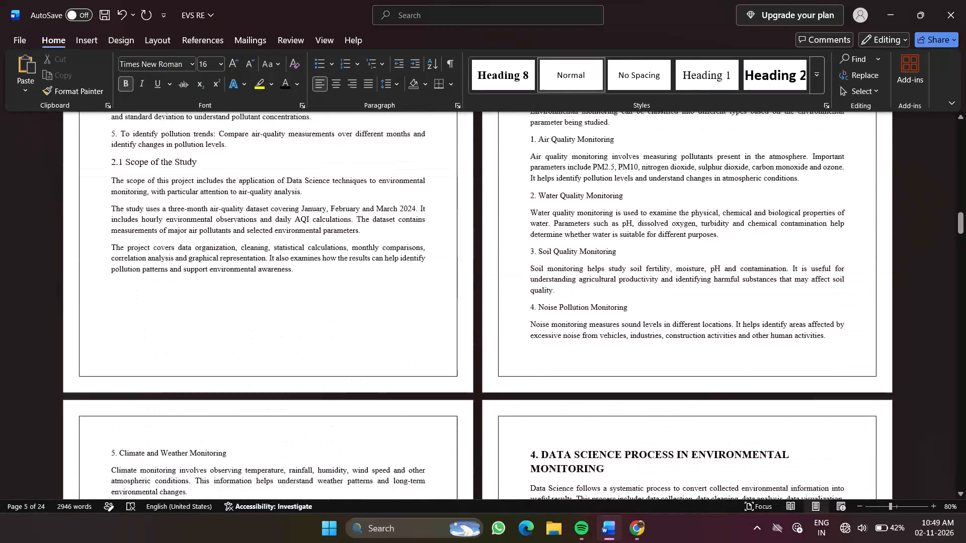
pyautogui.scroll(5, 516, 334)
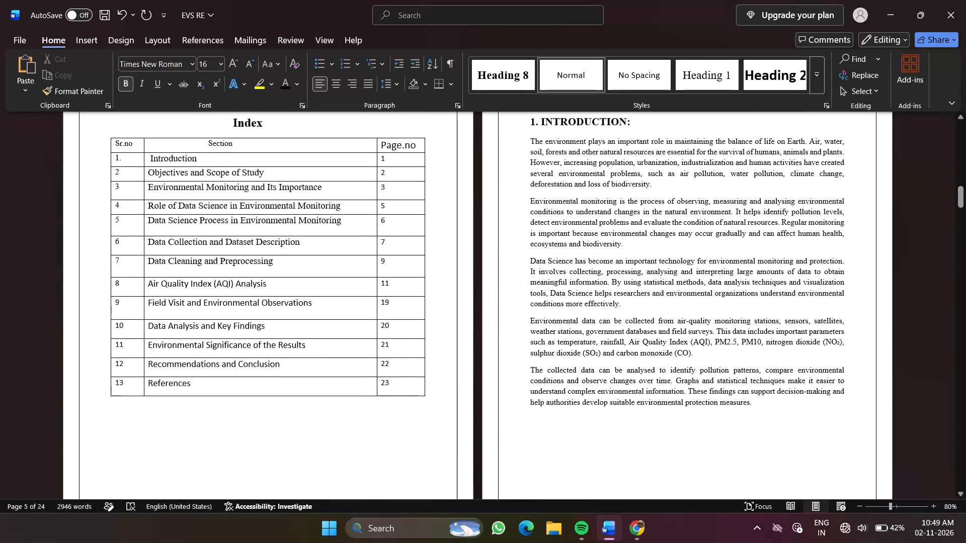
pyautogui.scroll(2, 516, 334)
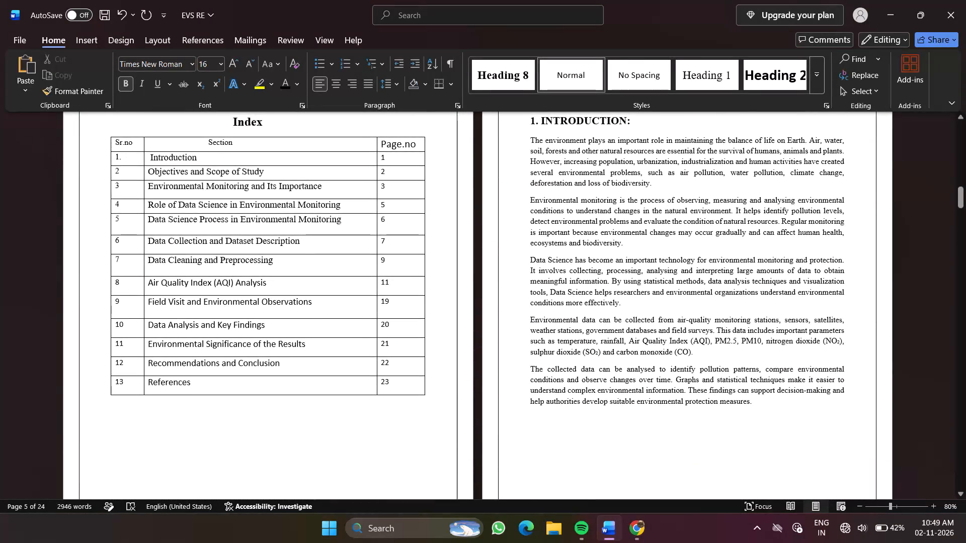
pyautogui.scroll(3, 516, 334)
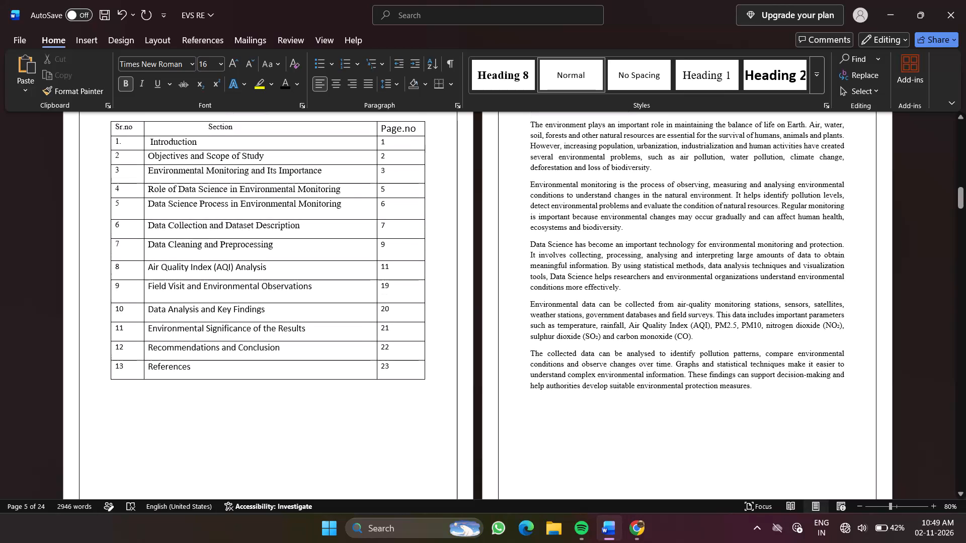
pyautogui.scroll(2, 516, 334)
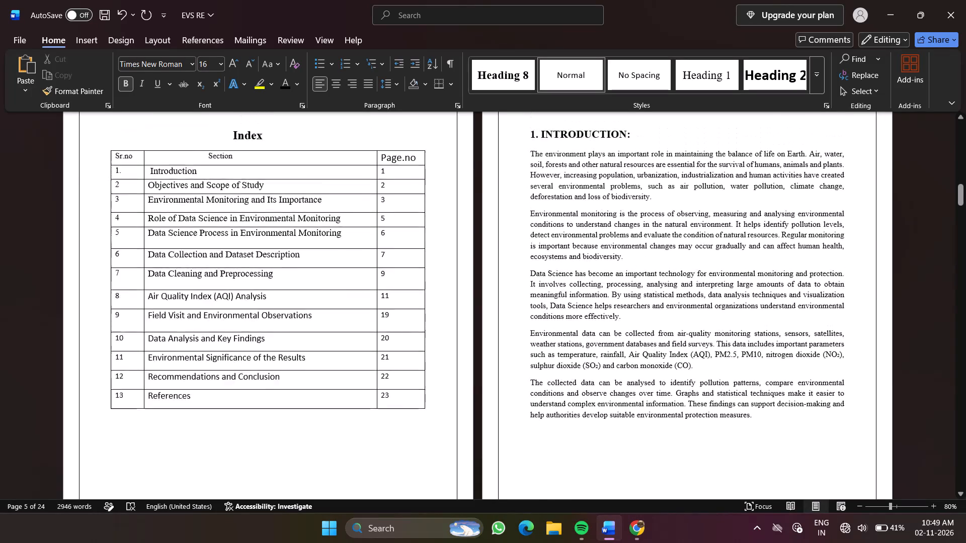
pyautogui.scroll(1, 516, 334)
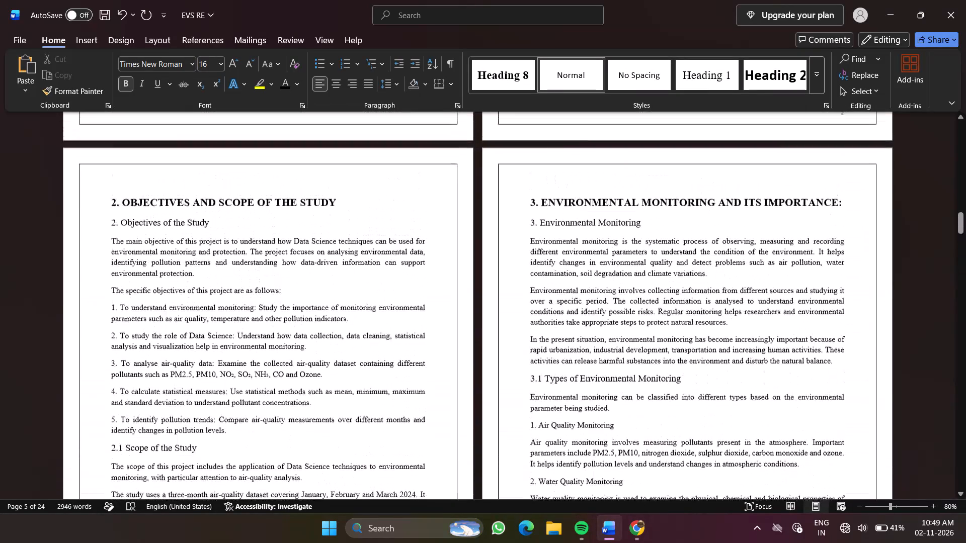
pyautogui.scroll(1, 516, 334)
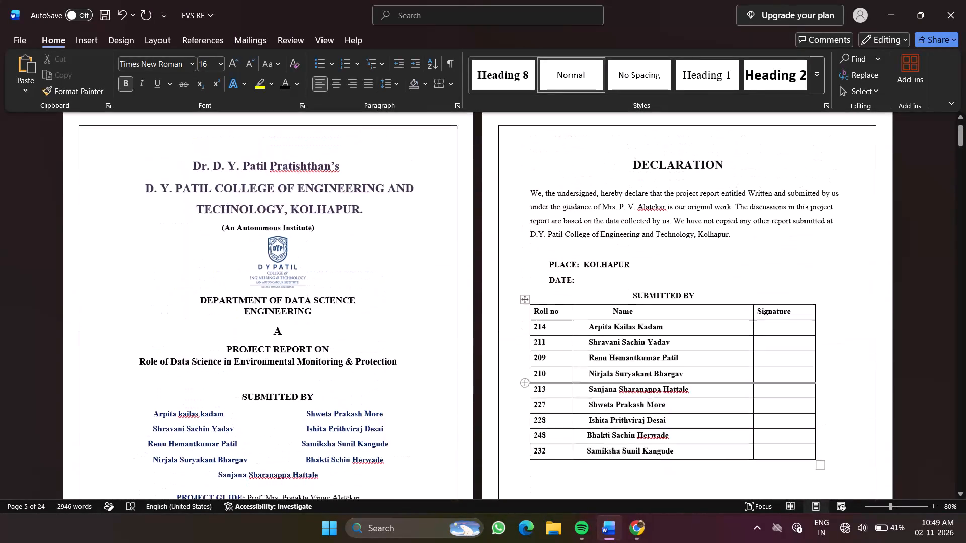
# Review the report from the front pages through References, comparing the numbered section headings with the index entries.
pyautogui.scroll(-2, 516, 334)
pyautogui.scroll(1, 516, 334)
pyautogui.scroll(-1, 516, 334)
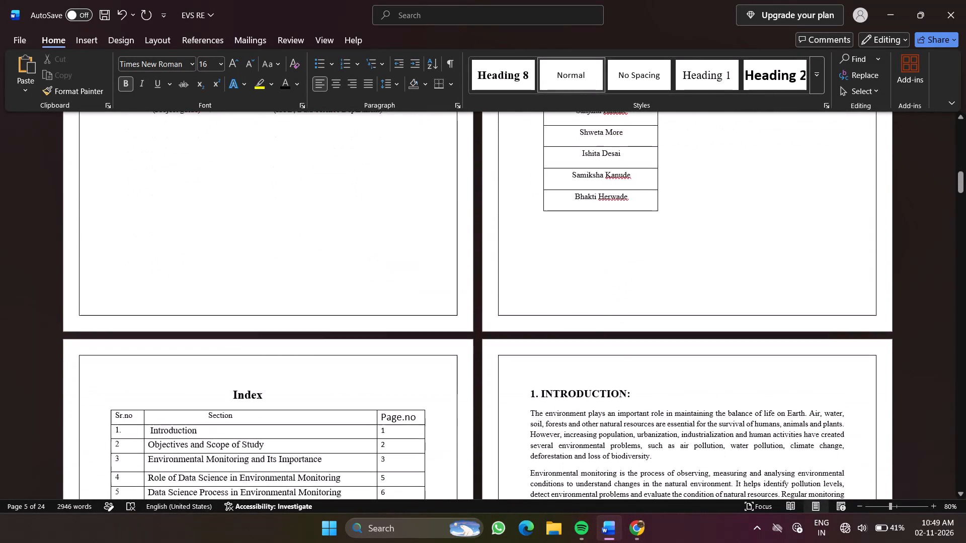
pyautogui.scroll(-1, 516, 334)
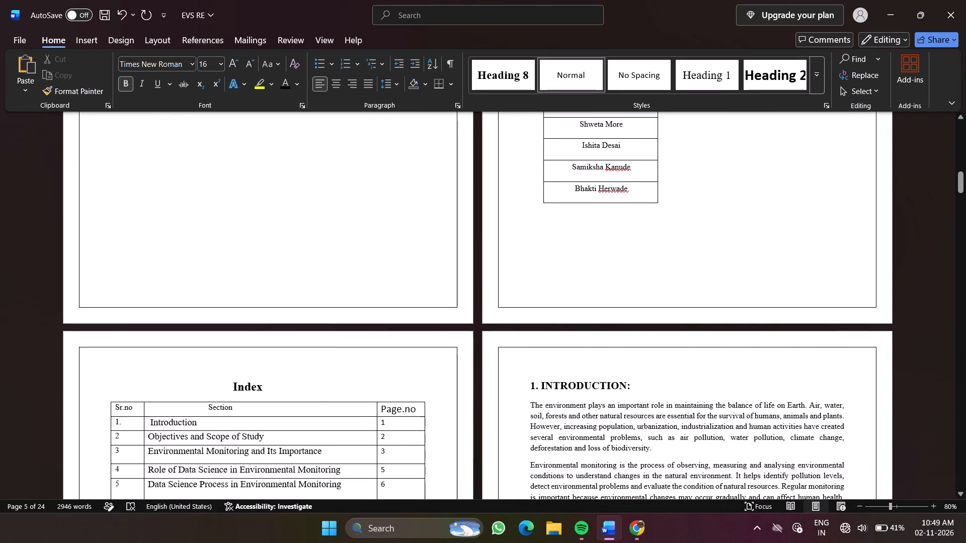
pyautogui.scroll(-3, 516, 334)
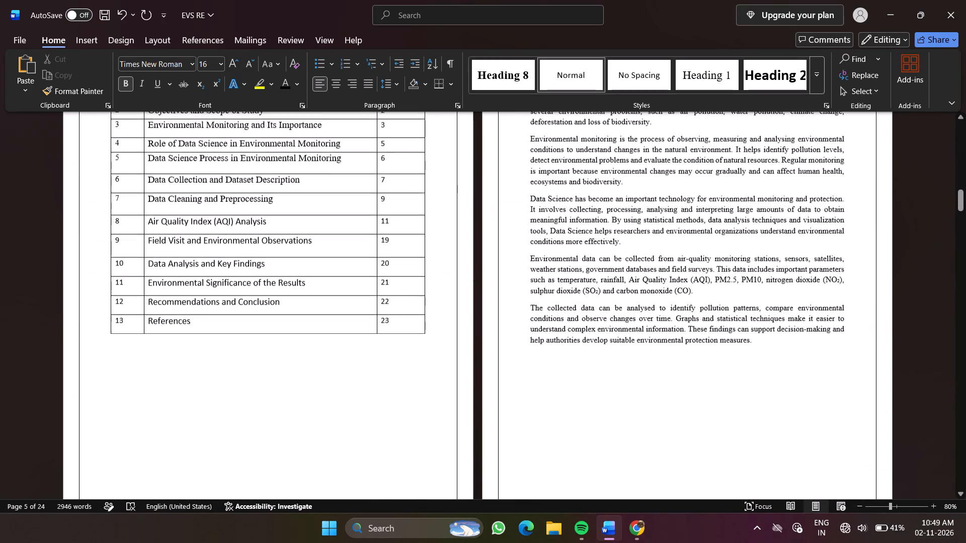
pyautogui.scroll(-5, 516, 334)
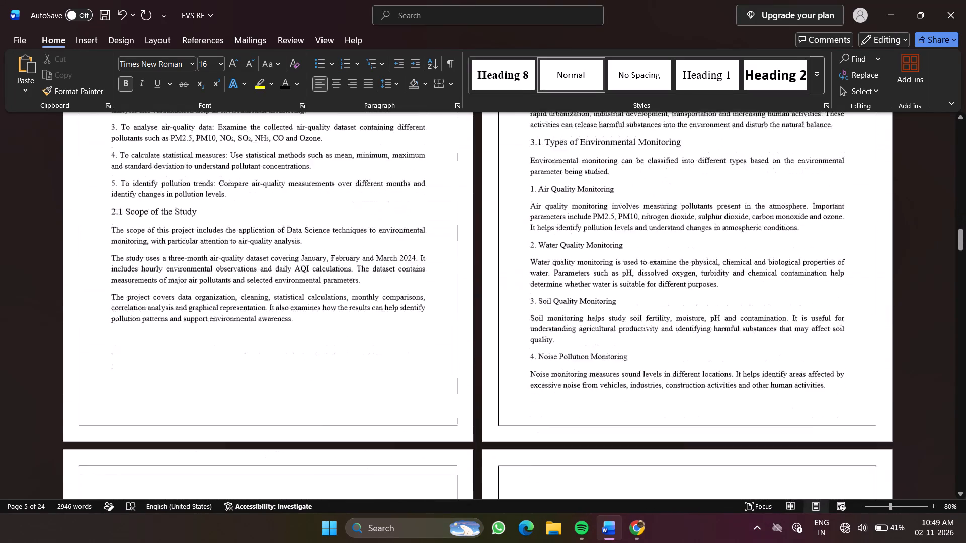
pyautogui.scroll(-3, 516, 334)
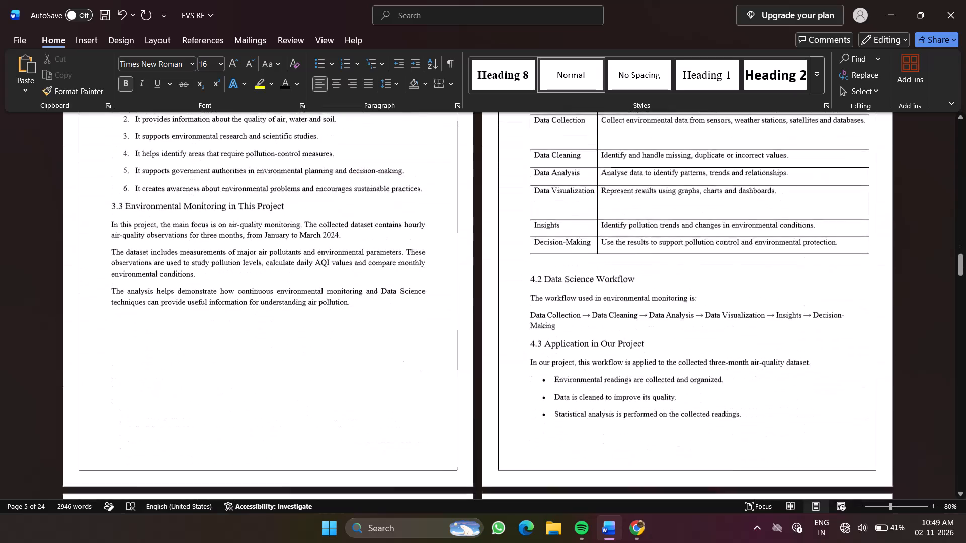
pyautogui.scroll(-5, 516, 334)
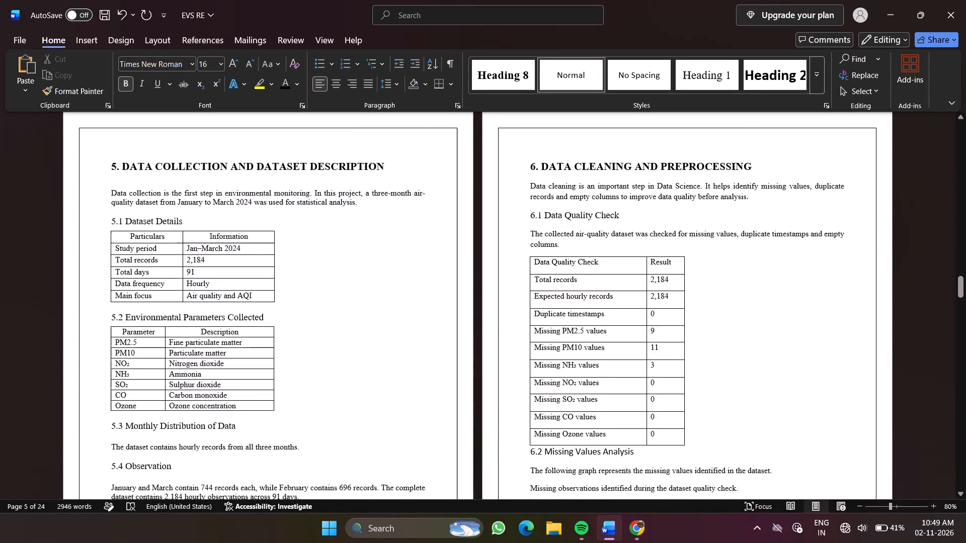
pyautogui.scroll(-8, 516, 334)
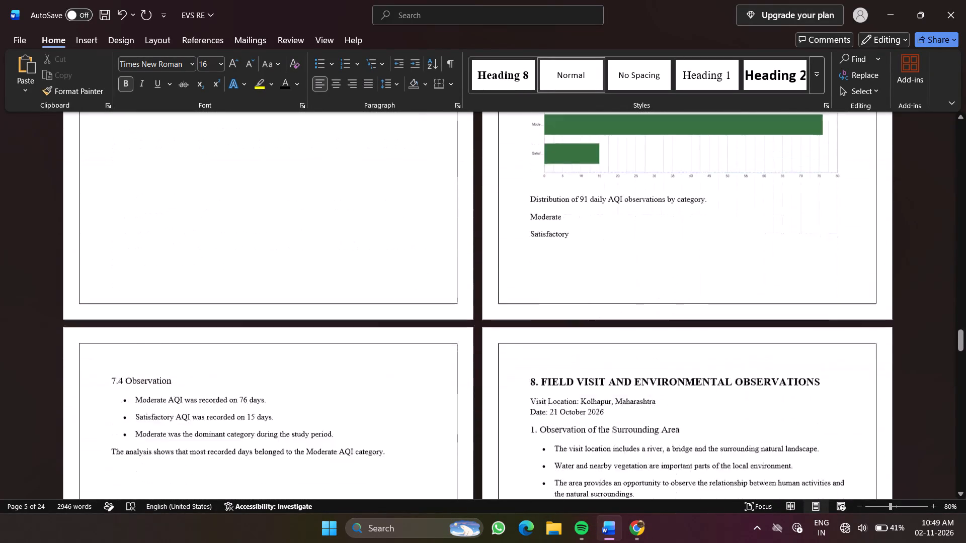
pyautogui.scroll(-7, 516, 334)
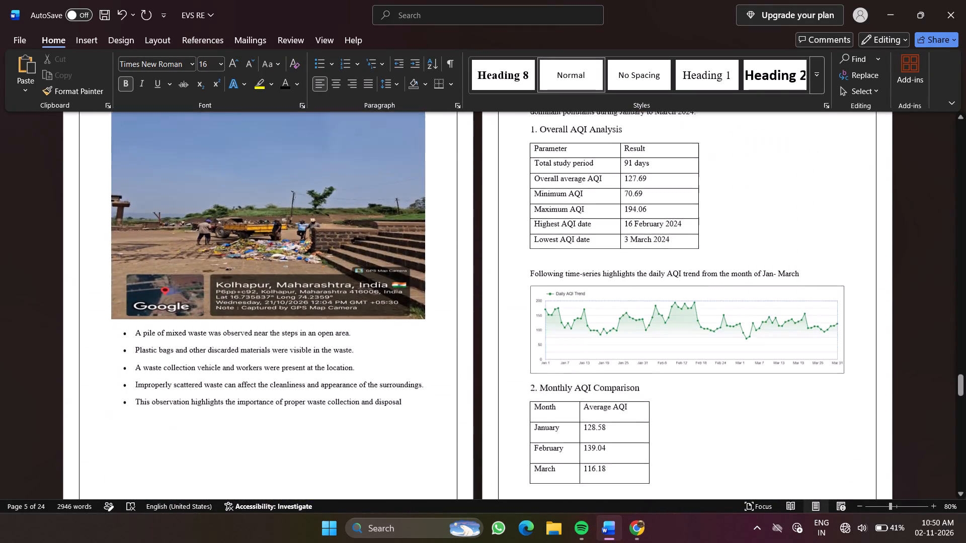
pyautogui.scroll(-3, 516, 334)
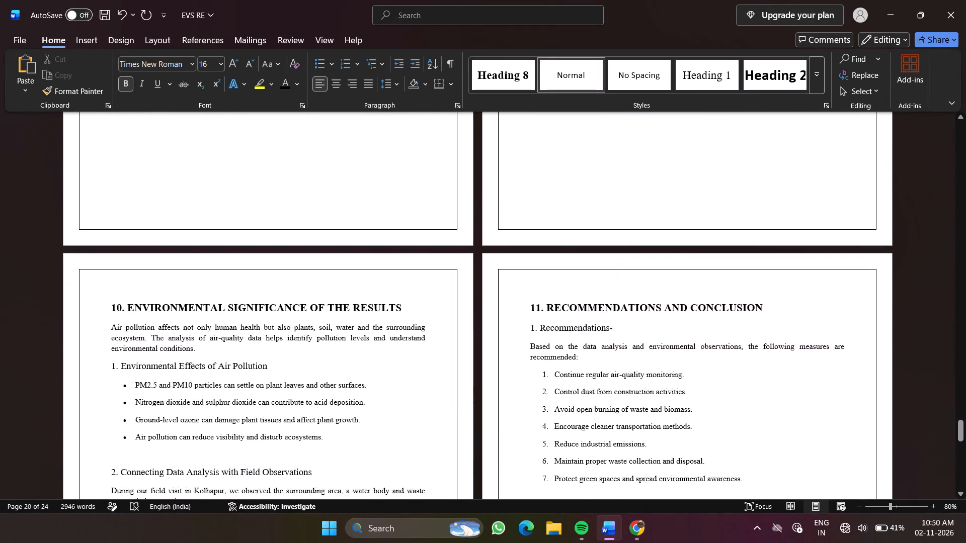
pyautogui.scroll(7, 516, 334)
pyautogui.scroll(-1, 516, 334)
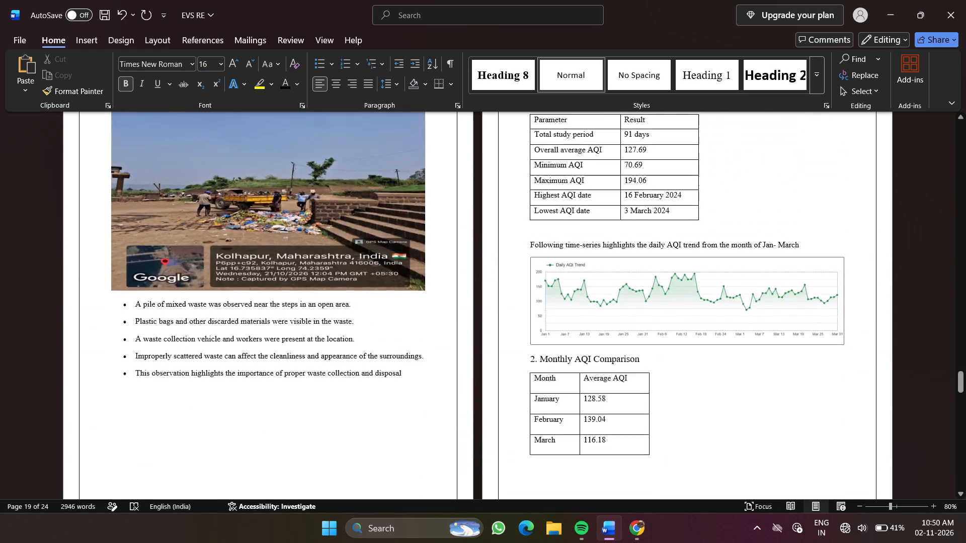
pyautogui.scroll(-3, 516, 334)
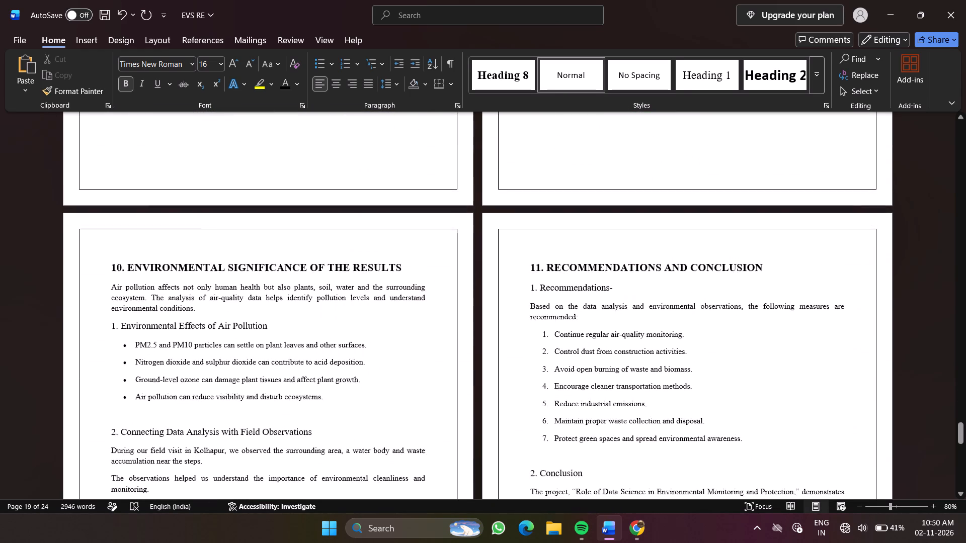
pyautogui.scroll(-5, 516, 334)
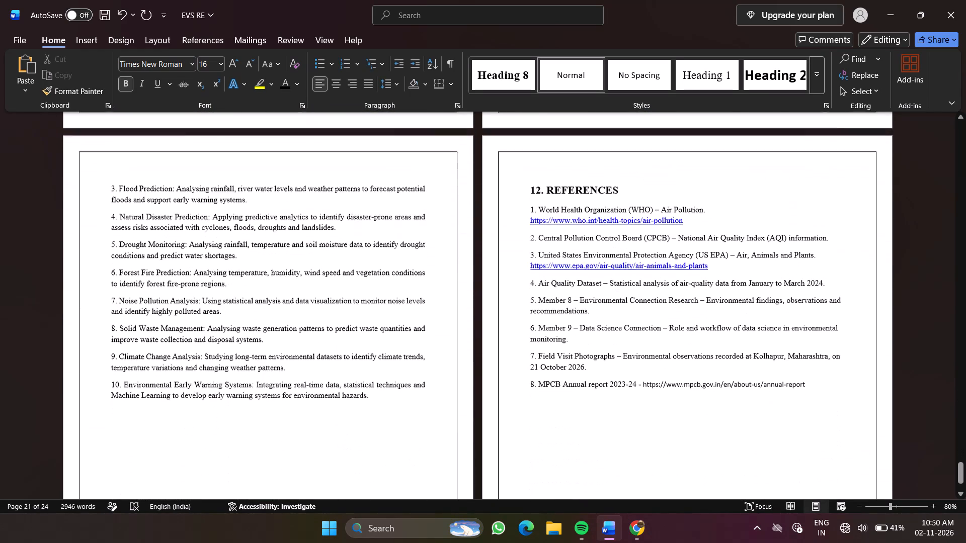
pyautogui.scroll(-1, 516, 334)
# Compare the index's serial numbers with the section headings from Introduction to Data Analysis and Key Findings again.
pyautogui.scroll(20, 516, 334)
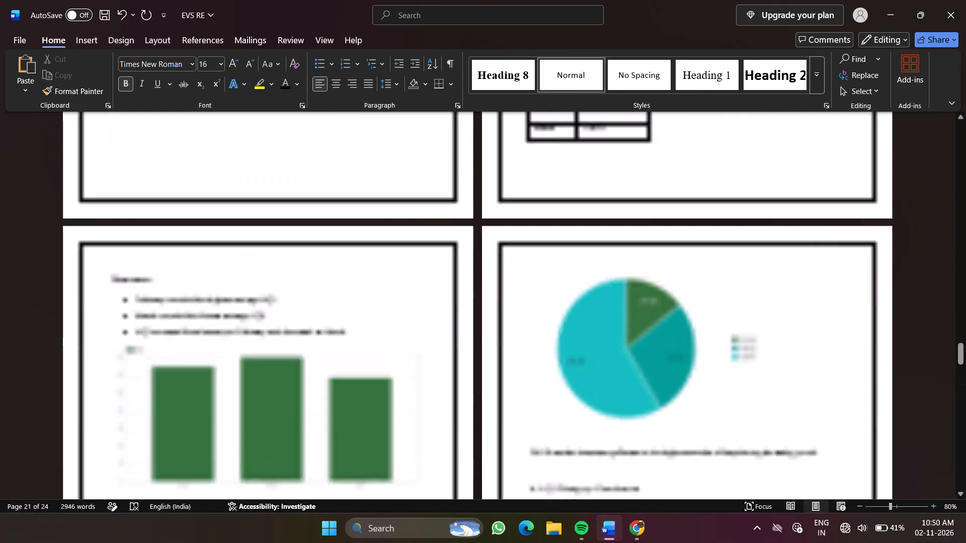
pyautogui.scroll(-5, 516, 334)
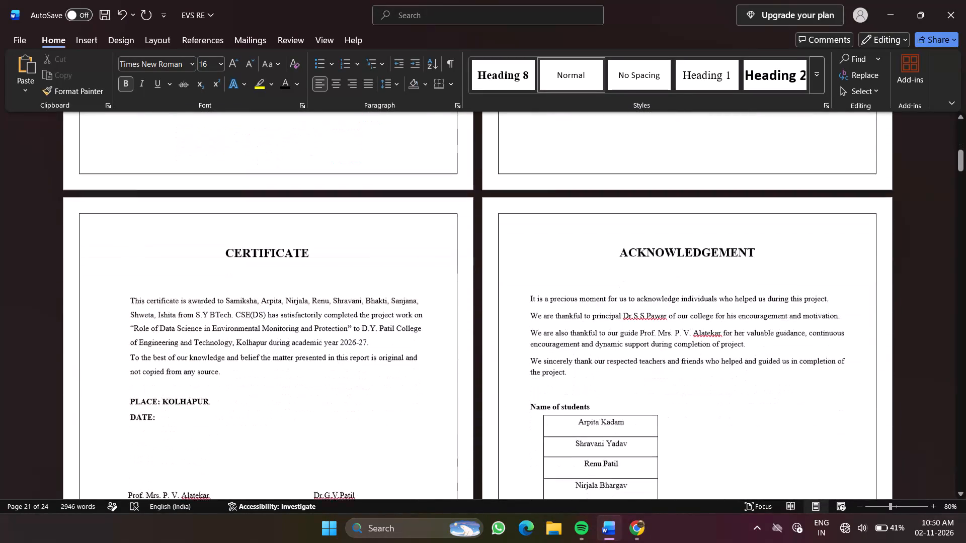
pyautogui.scroll(-6, 516, 334)
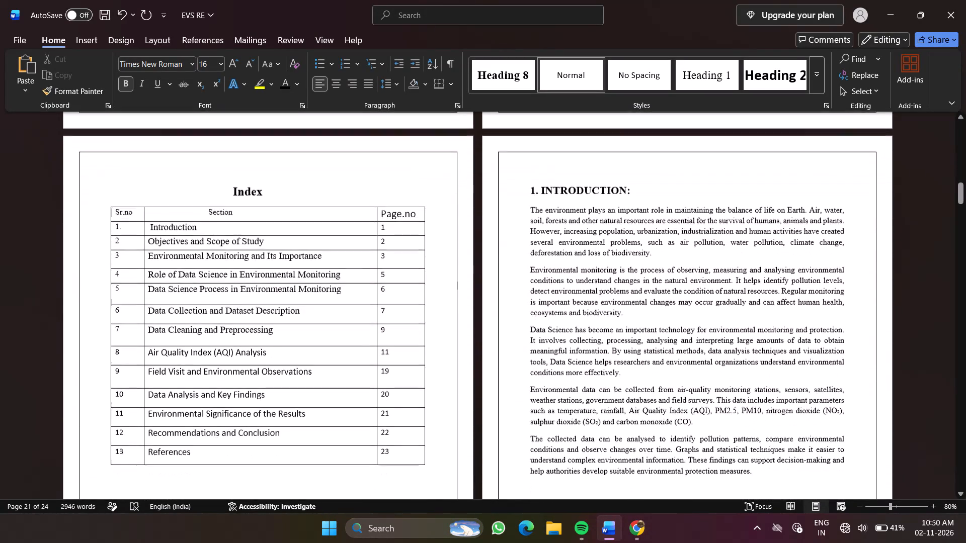
pyautogui.scroll(-6, 516, 334)
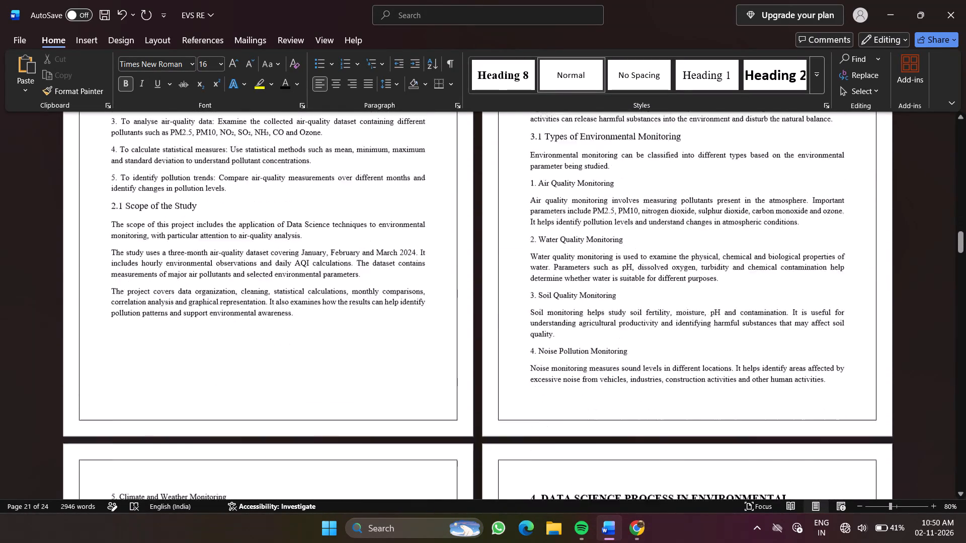
pyautogui.scroll(-8, 515, 329)
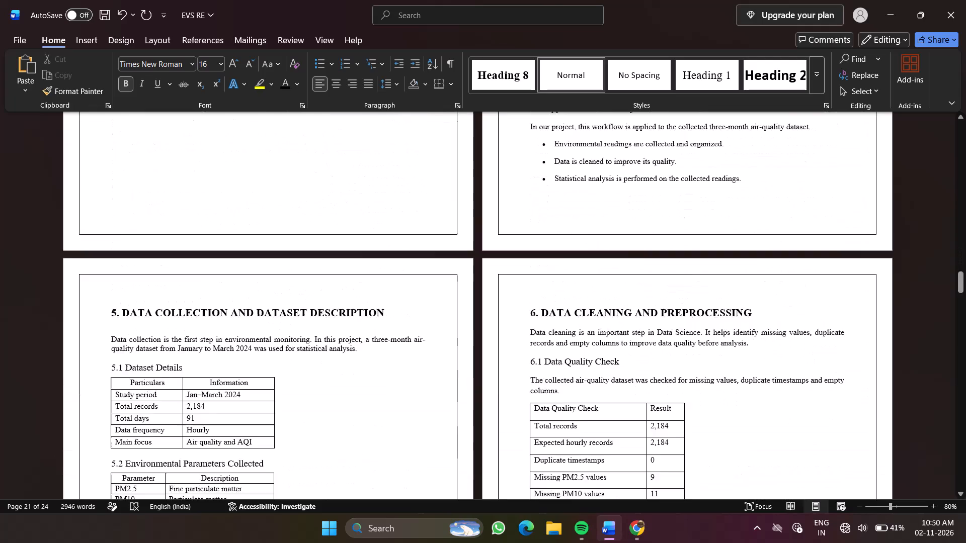
pyautogui.scroll(-3, 515, 329)
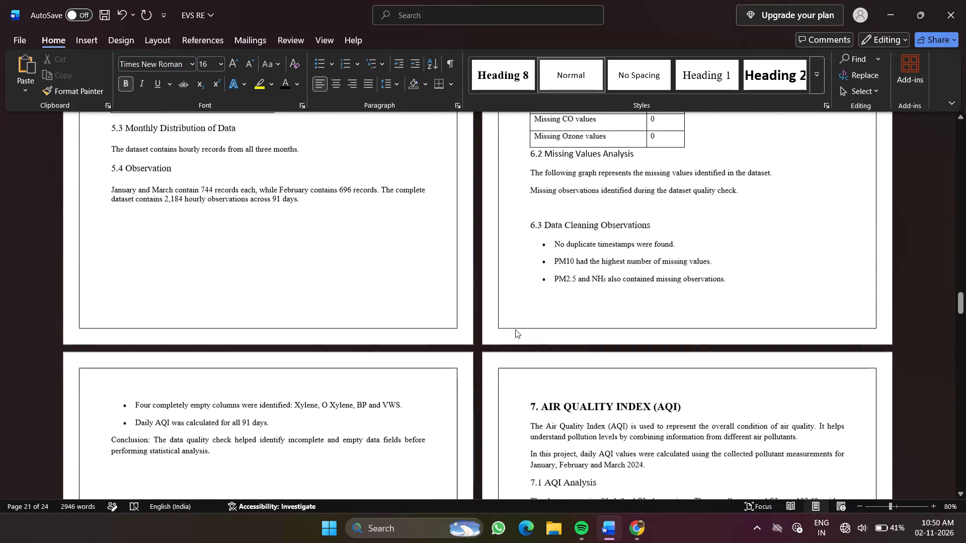
pyautogui.scroll(-6, 515, 329)
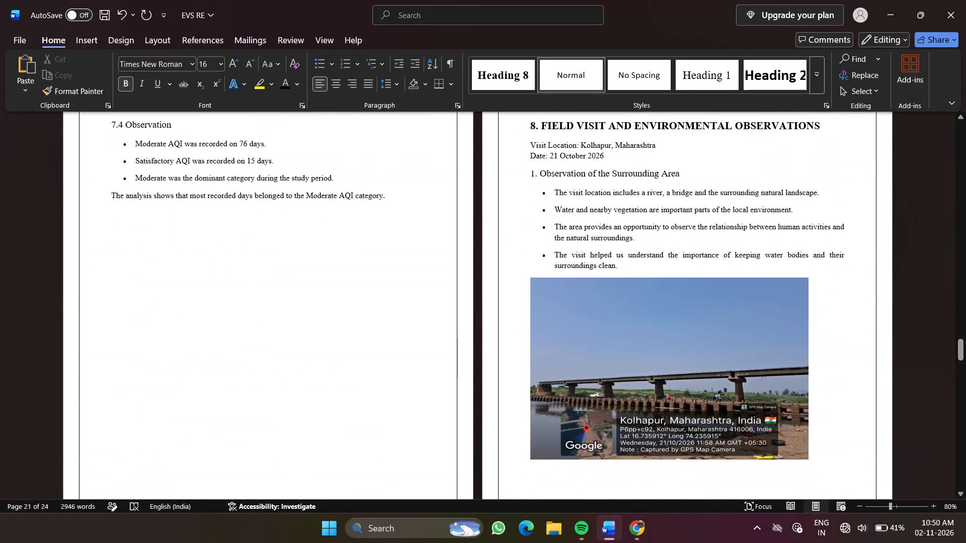
pyautogui.scroll(-4, 515, 329)
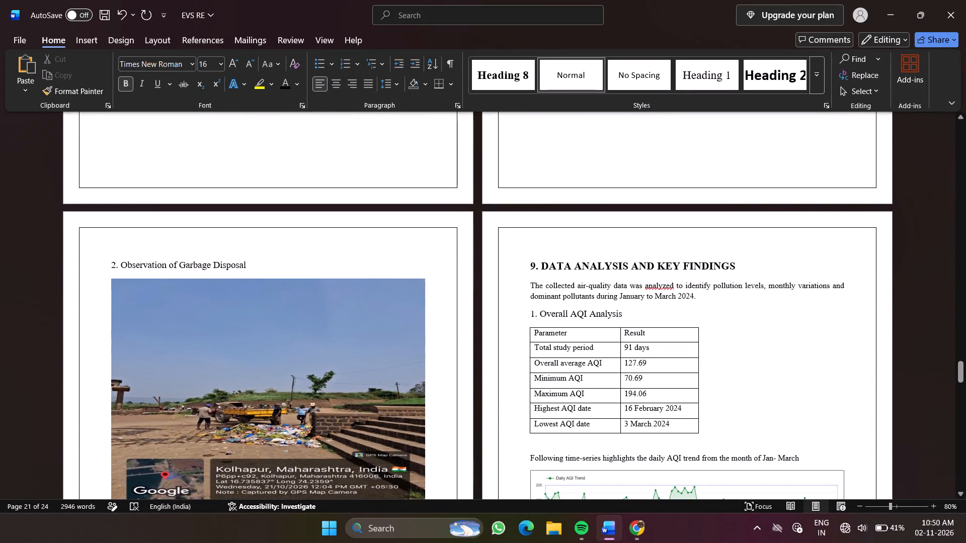
# Examine the index table alongside the Introduction page and its footer to check the listed entries and page numbers.
pyautogui.scroll(13, 515, 329)
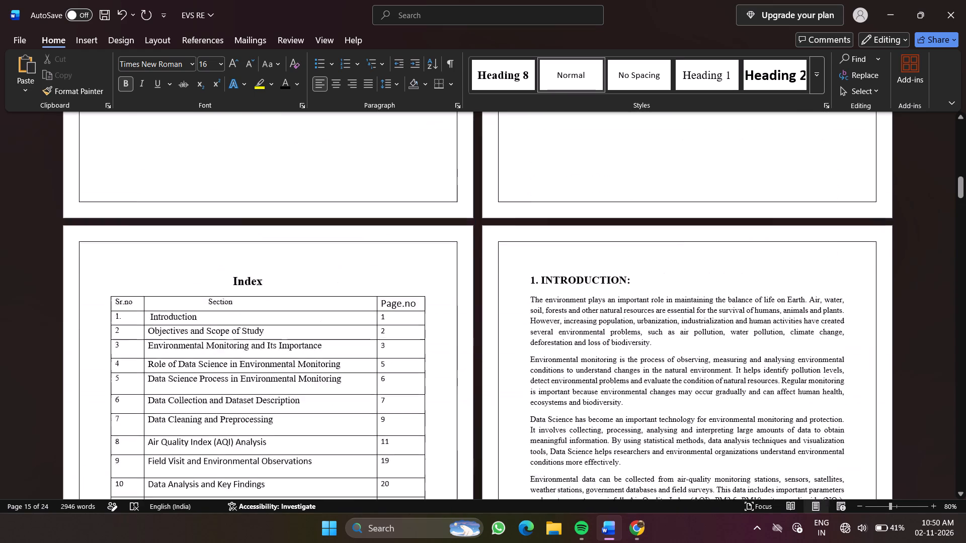
pyautogui.scroll(-1, 515, 329)
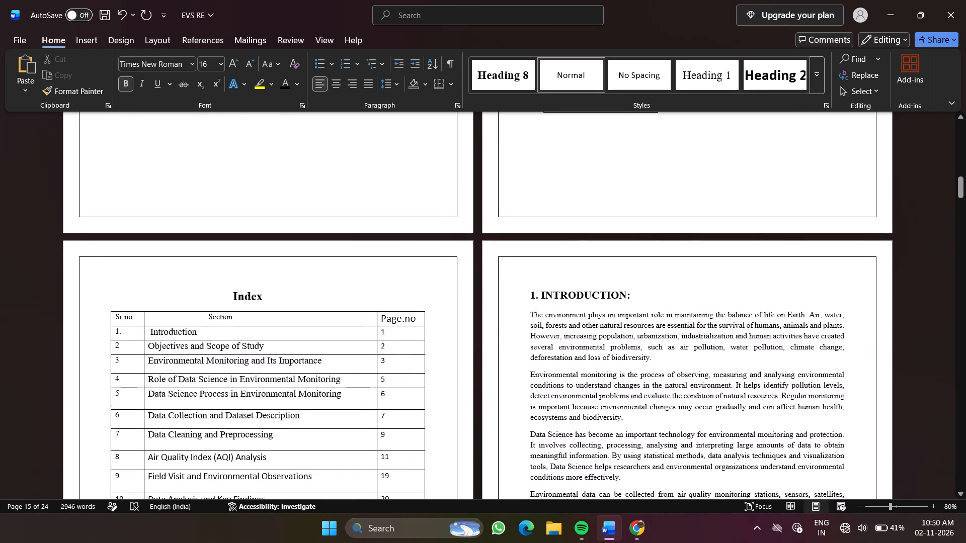
pyautogui.scroll(-5, 620, 385)
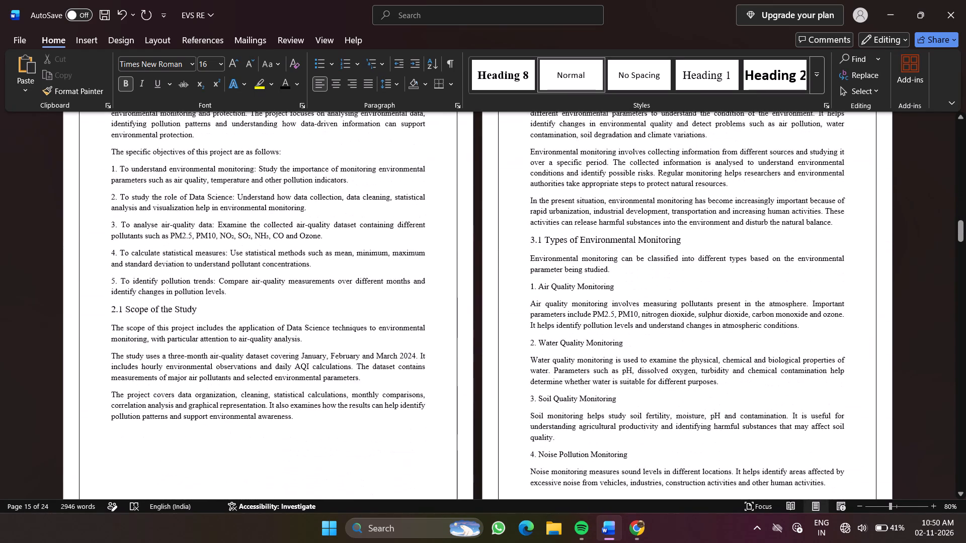
pyautogui.scroll(4, 620, 385)
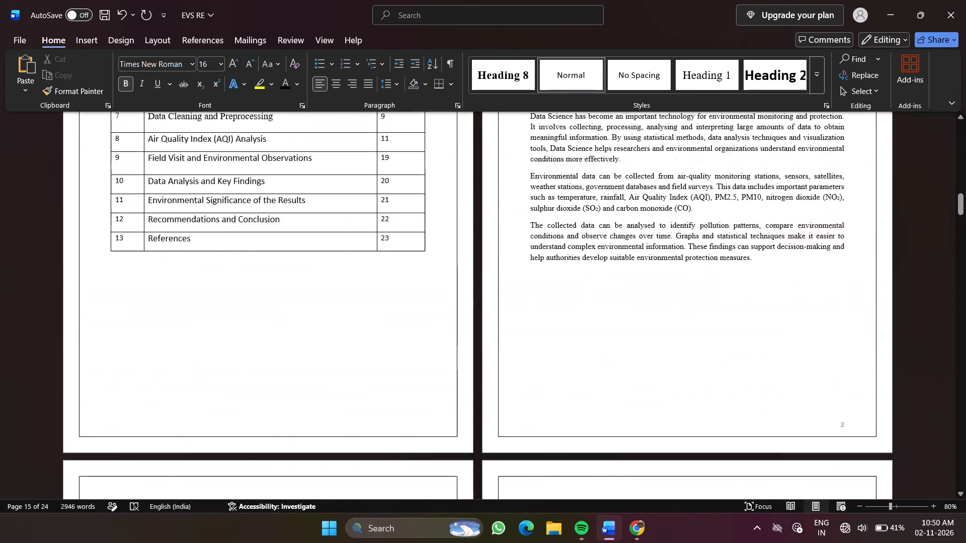
pyautogui.scroll(3, 620, 385)
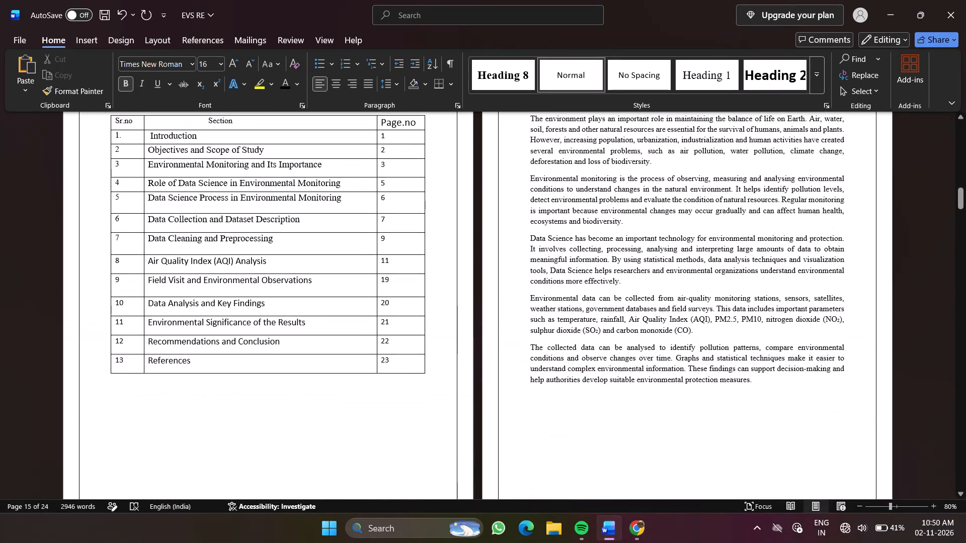
pyautogui.scroll(-1, 348, 183)
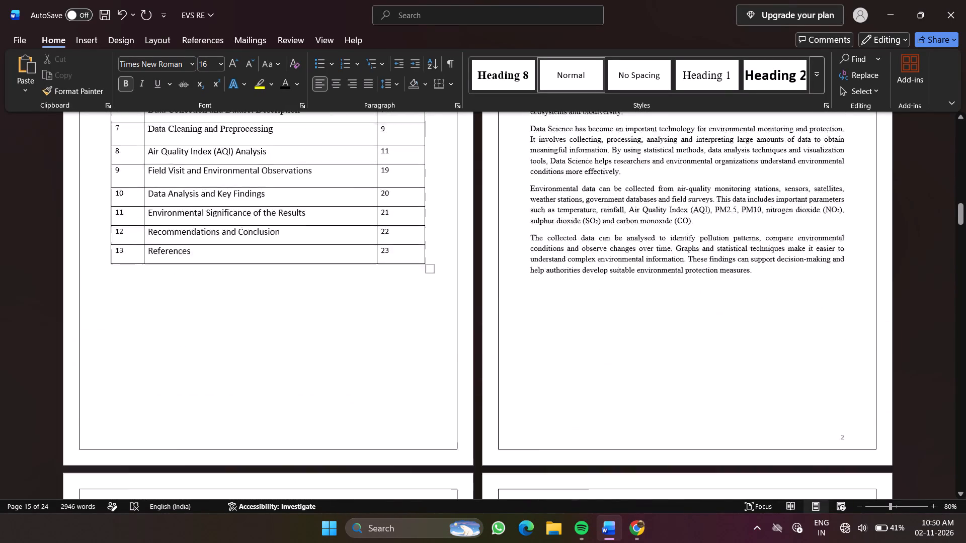
pyautogui.scroll(-4, 348, 183)
pyautogui.scroll(9, 348, 183)
pyautogui.scroll(-1, 348, 183)
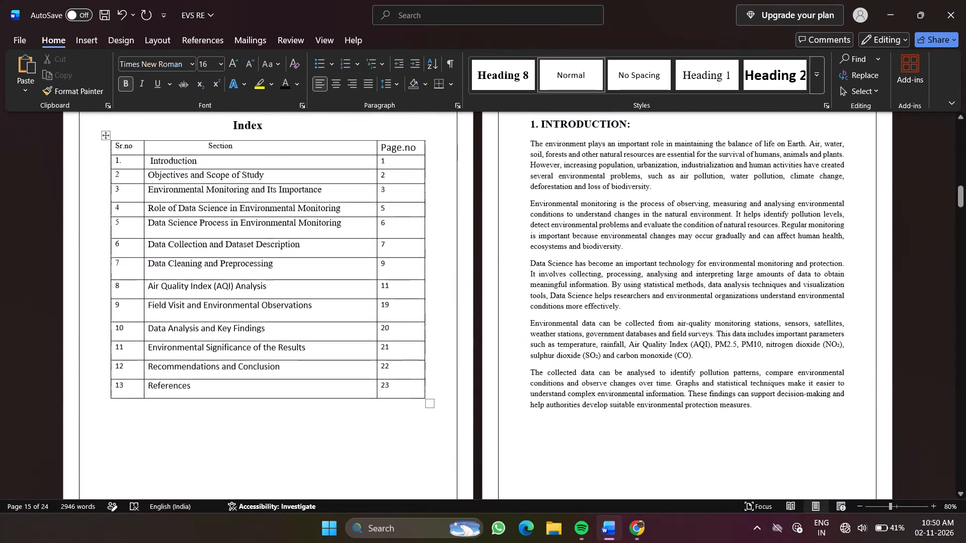
# Compare the index entries with the headings of sections 1 to 4 in the report body.
pyautogui.scroll(-4, 348, 183)
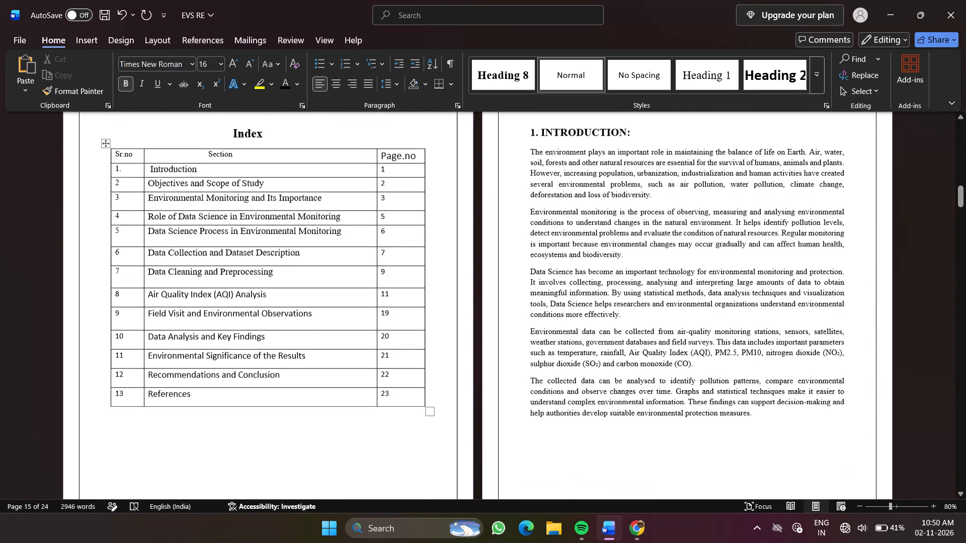
pyautogui.scroll(-1, 348, 183)
pyautogui.scroll(1, 348, 183)
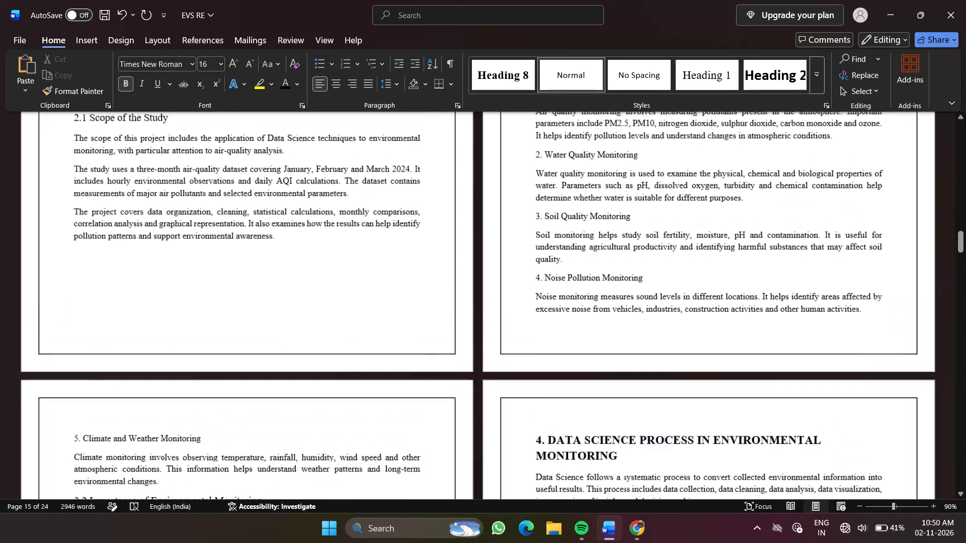
pyautogui.scroll(7, 348, 183)
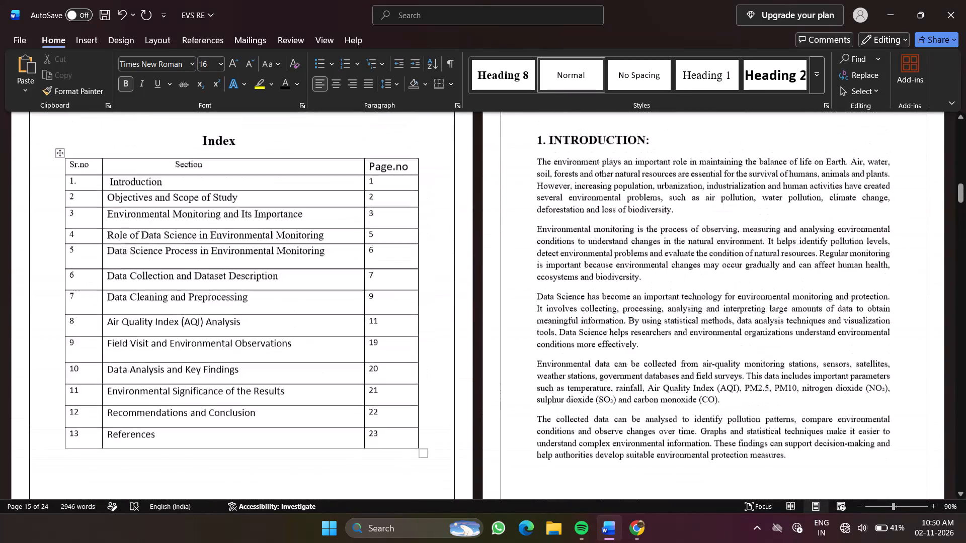
# Delete the entire index row for Role of Data Science in Environmental Monitoring.
pyautogui.scroll(2, 348, 183)
pyautogui.click(338, 326)
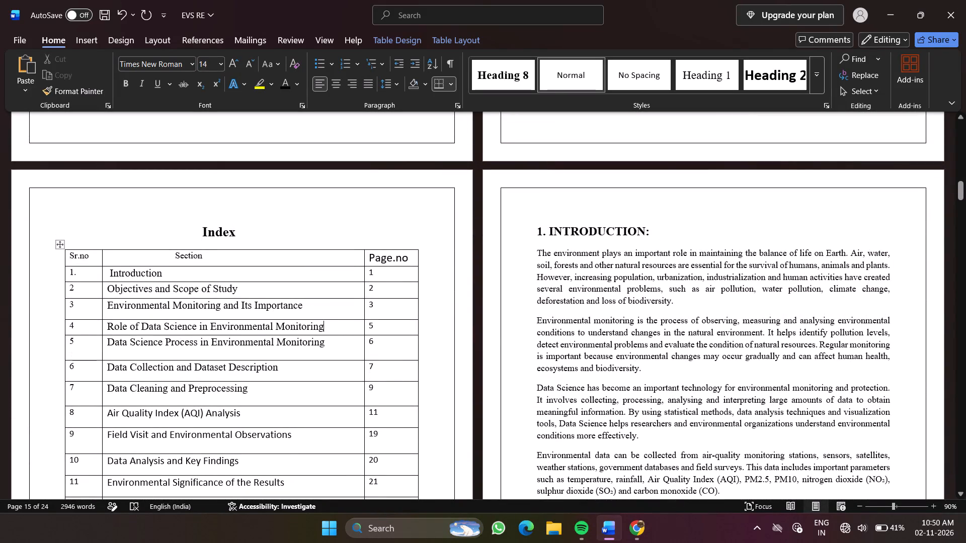
pyautogui.rightClick(338, 326)
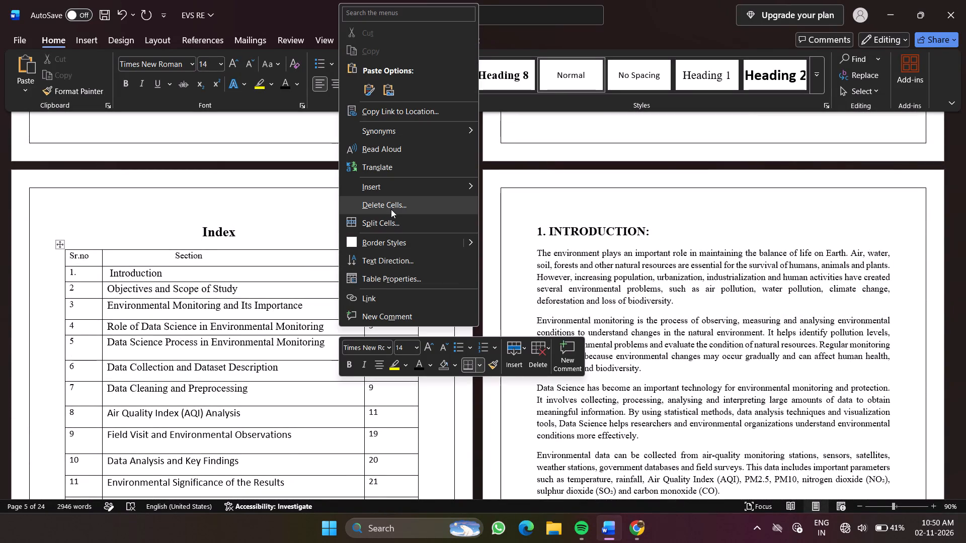
pyautogui.click(391, 209)
pyautogui.click(431, 253)
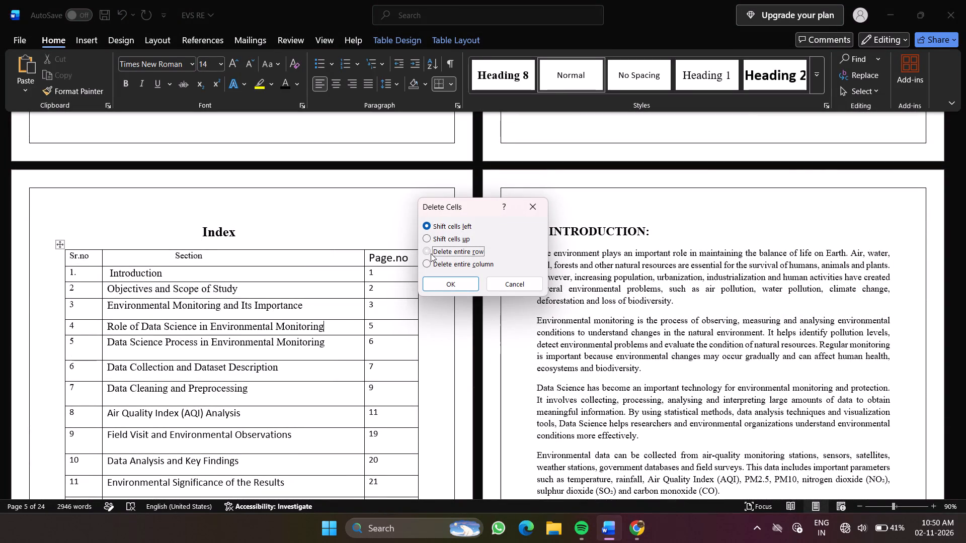
pyautogui.click(435, 284)
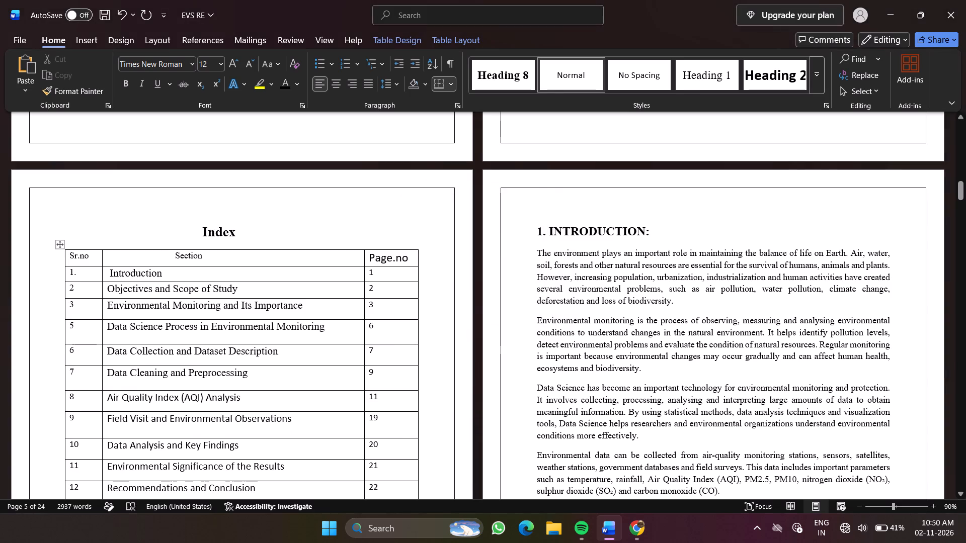
# Renumber the index entries Data Science Process, Data Collection and Dataset Description, and Data Cleaning and Preprocessing as 4, 5 and 6.
pyautogui.click(83, 325)
pyautogui.press('BackSpace')
pyautogui.press('Down')
pyautogui.press('BackSpace')
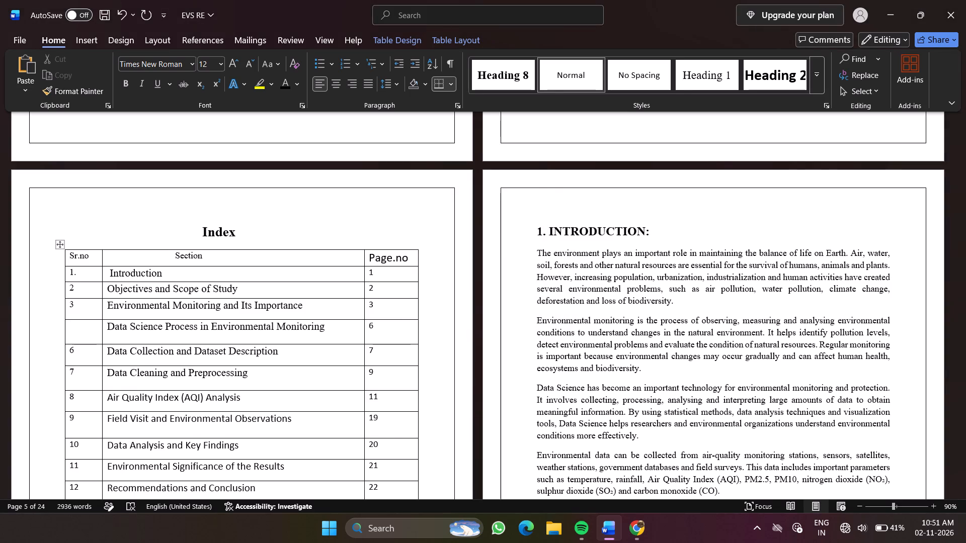
pyautogui.press('Up')
pyautogui.press('4')
pyautogui.press('Down')
pyautogui.press('BackSpace')
pyautogui.press('5')
pyautogui.press('Down')
pyautogui.press('BackSpace')
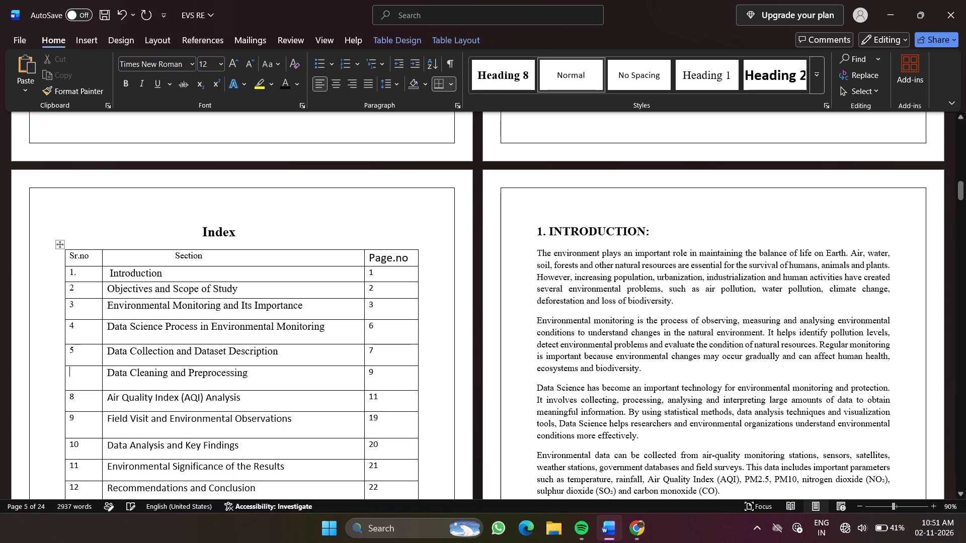
pyautogui.press('5')
pyautogui.press('BackSpace')
pyautogui.press('6')
# Renumber the index entries Air Quality Index (AQI) Analysis, Field Visit and Environmental Observations, and Data Analysis and Key Findings as 7, 8 and 9.
pyautogui.press('Down')
pyautogui.press('BackSpace')
pyautogui.press('7')
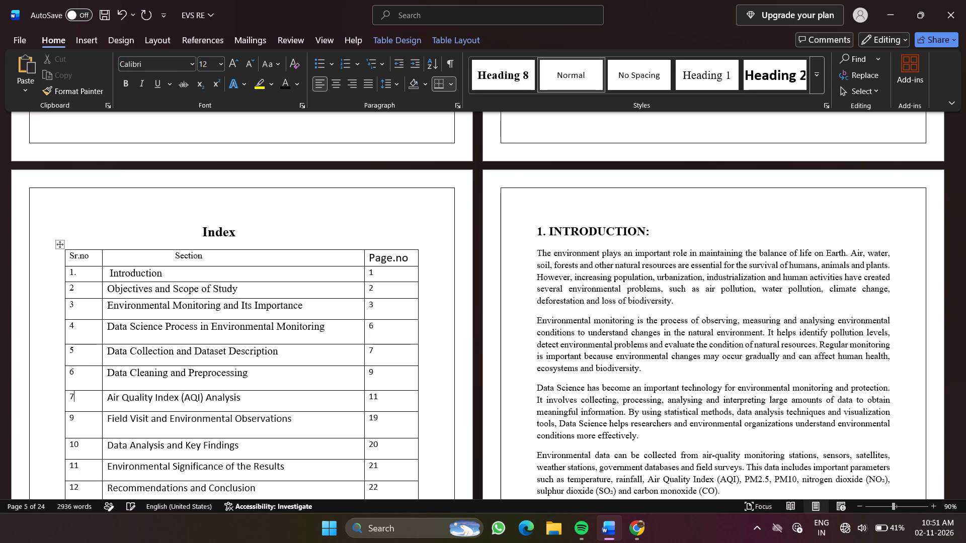
pyautogui.press('Down')
pyautogui.write('78')
pyautogui.press('BackSpace')
pyautogui.press('BackSpace')
pyautogui.press('BackSpace')
pyautogui.press('8')
pyautogui.press('Down')
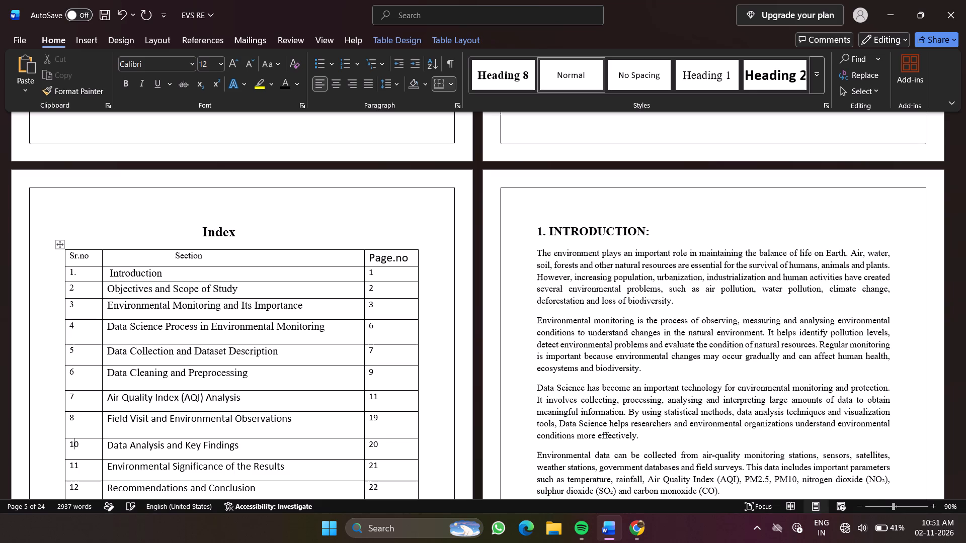
pyautogui.press('Right')
pyautogui.press('BackSpace')
pyautogui.press('BackSpace')
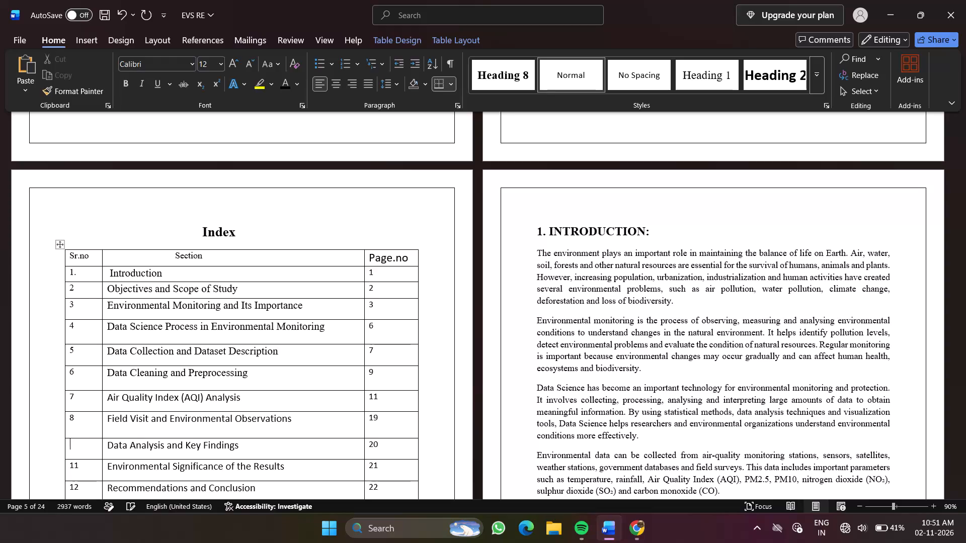
pyautogui.press('9')
# Renumber the index entries Environmental Significance of the Results, Recommendations and Conclusion, and References as 10, 11 and 12.
pyautogui.press('Down')
pyautogui.press('BackSpace')
pyautogui.press('Right')
pyautogui.press('0')
pyautogui.press('Down')
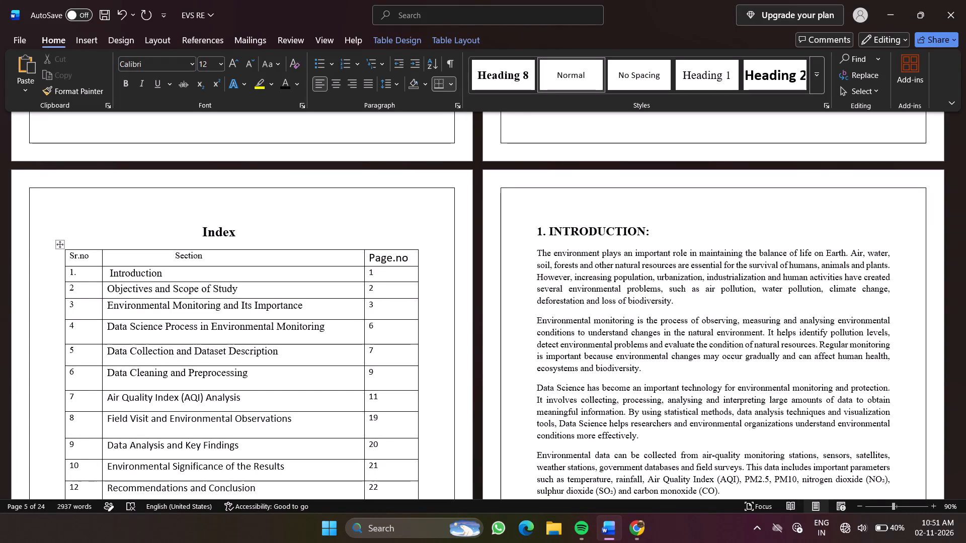
pyautogui.press('BackSpace')
pyautogui.press('1')
pyautogui.press('Down')
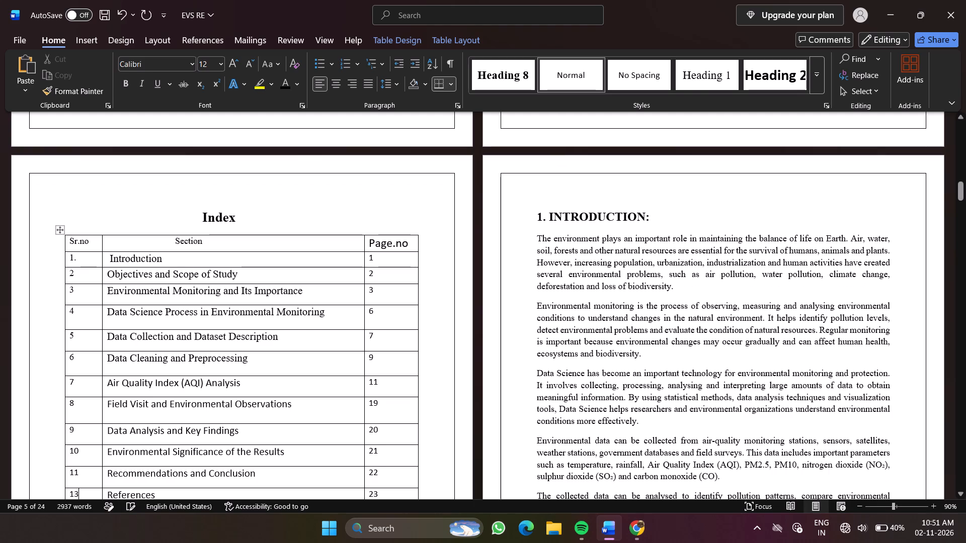
pyautogui.press('BackSpace')
pyautogui.press('2')
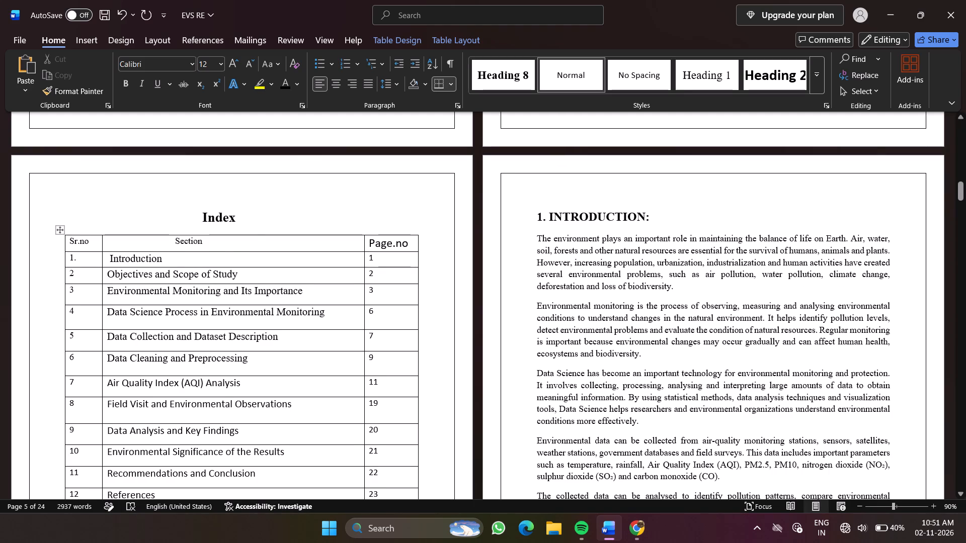
# Review the report from the index through Field Visit and Environmental Observations, checking section headings and page positions against the index.
pyautogui.scroll(-2, 417, 311)
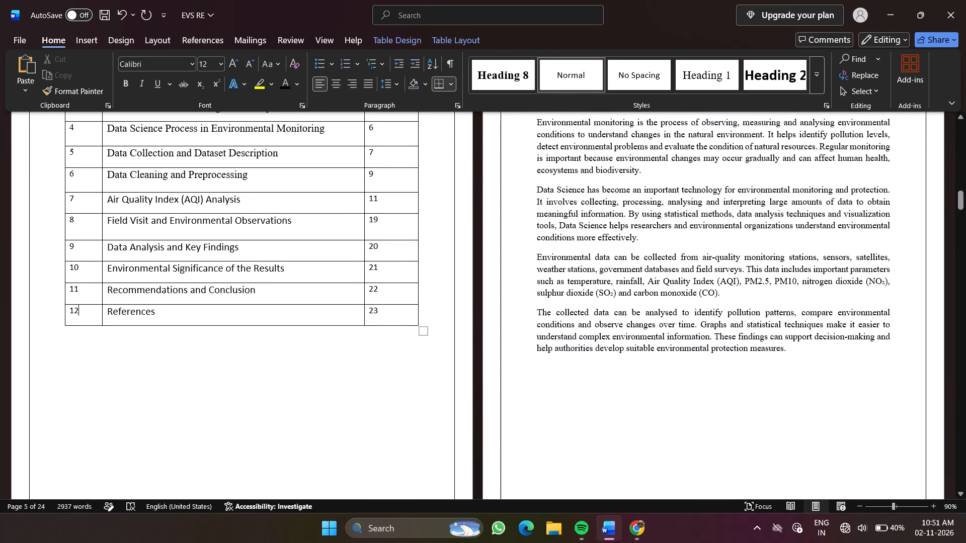
pyautogui.scroll(-1, 417, 311)
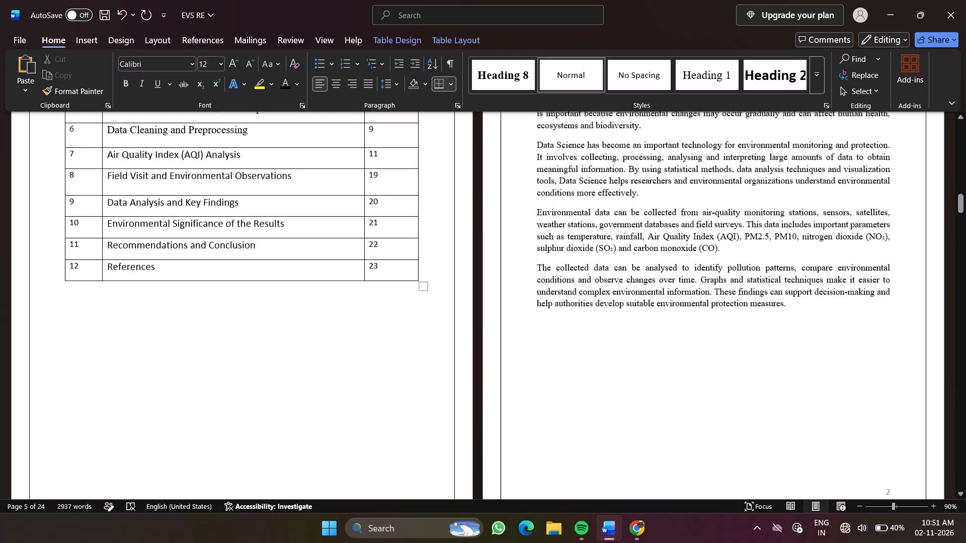
pyautogui.scroll(-2, 417, 311)
pyautogui.scroll(1, 417, 311)
pyautogui.scroll(-2, 417, 311)
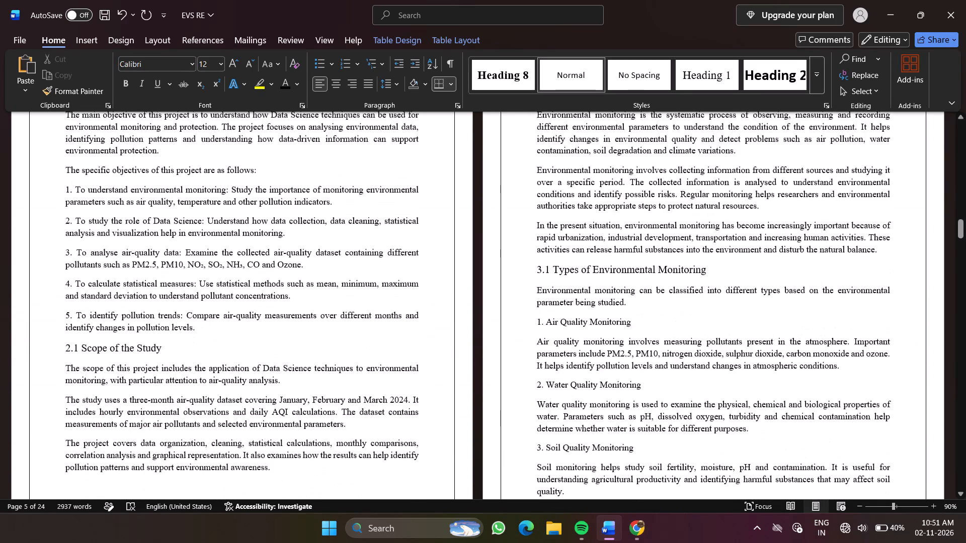
pyautogui.scroll(-6, 417, 311)
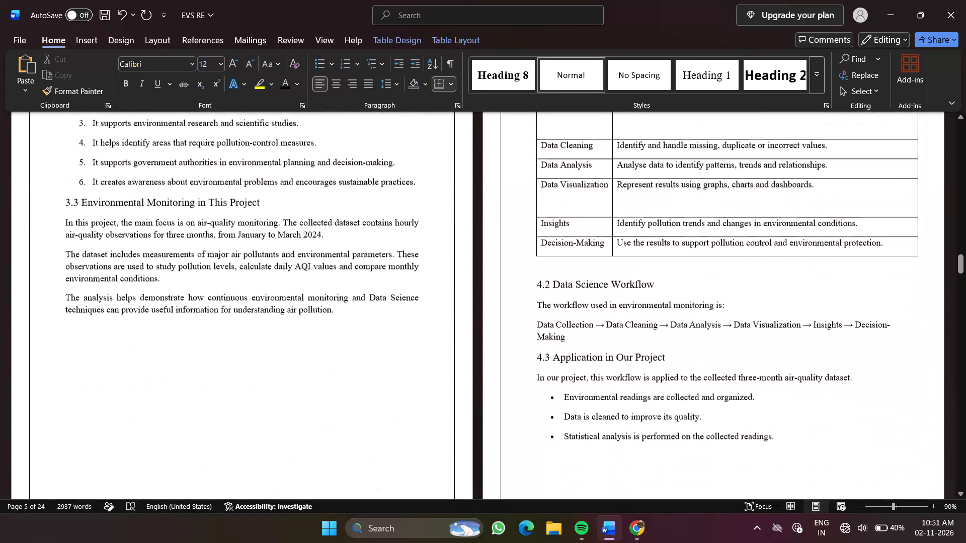
pyautogui.scroll(-6, 417, 311)
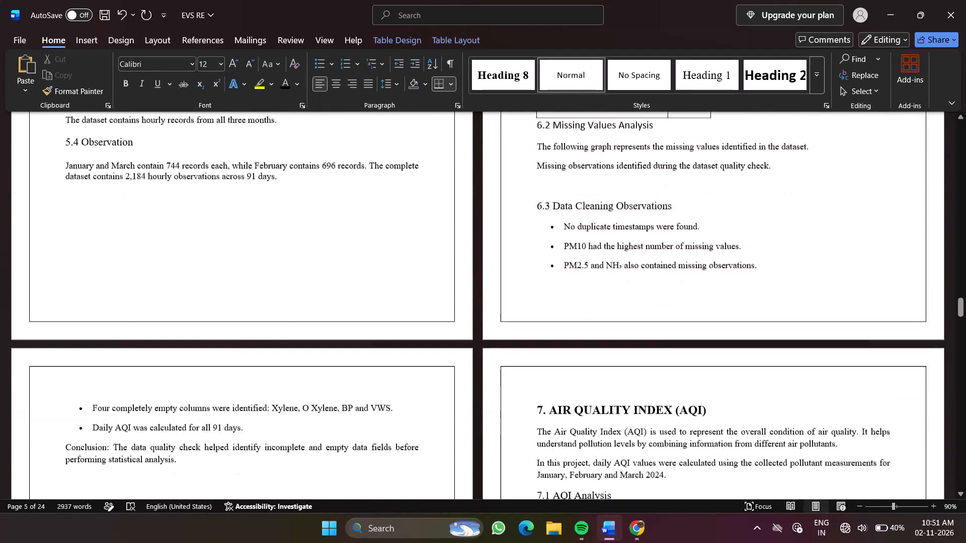
pyautogui.scroll(-5, 417, 311)
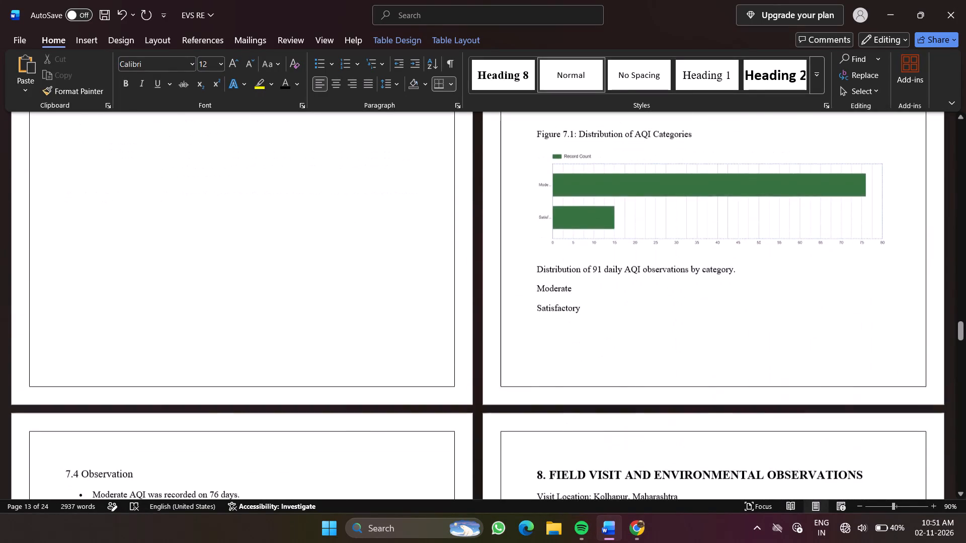
pyautogui.scroll(-1, 417, 311)
pyautogui.scroll(7, 417, 311)
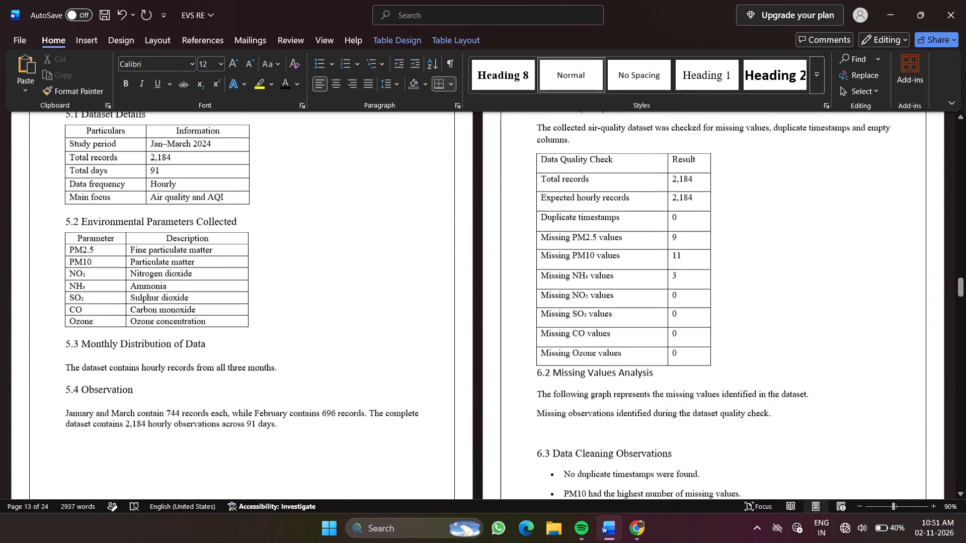
pyautogui.scroll(12, 417, 311)
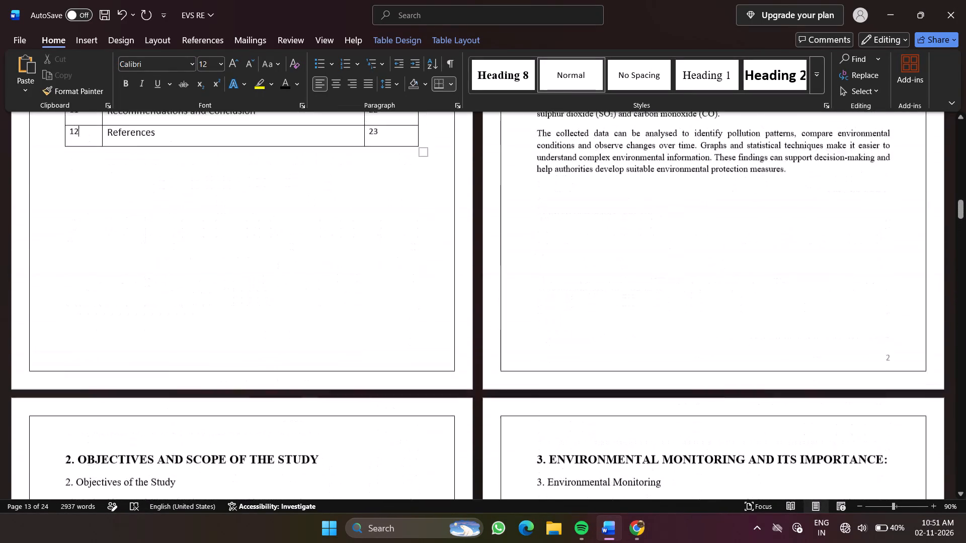
# Set the index page number for Air Quality Index (AQI) Analysis to 9.
pyautogui.scroll(5, 417, 311)
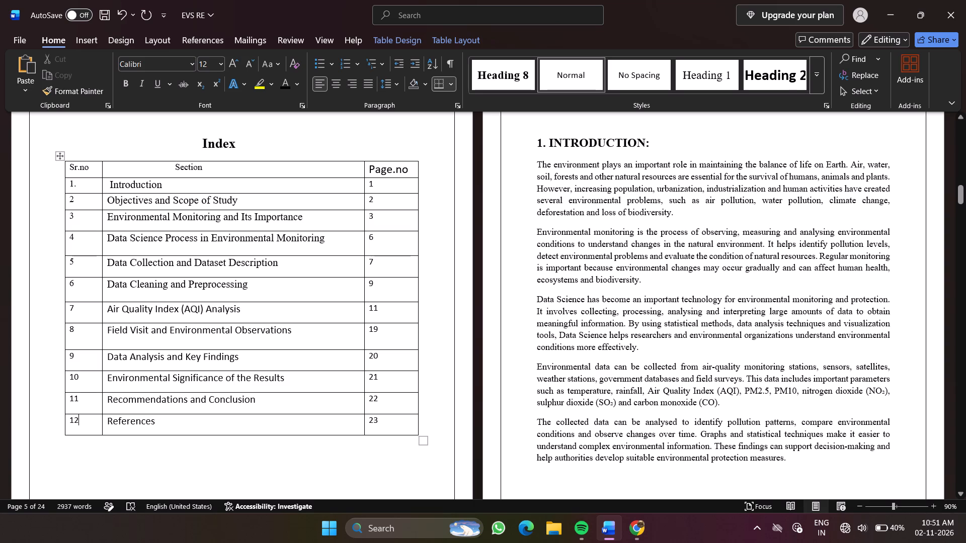
pyautogui.click(382, 305)
pyautogui.press('BackSpace')
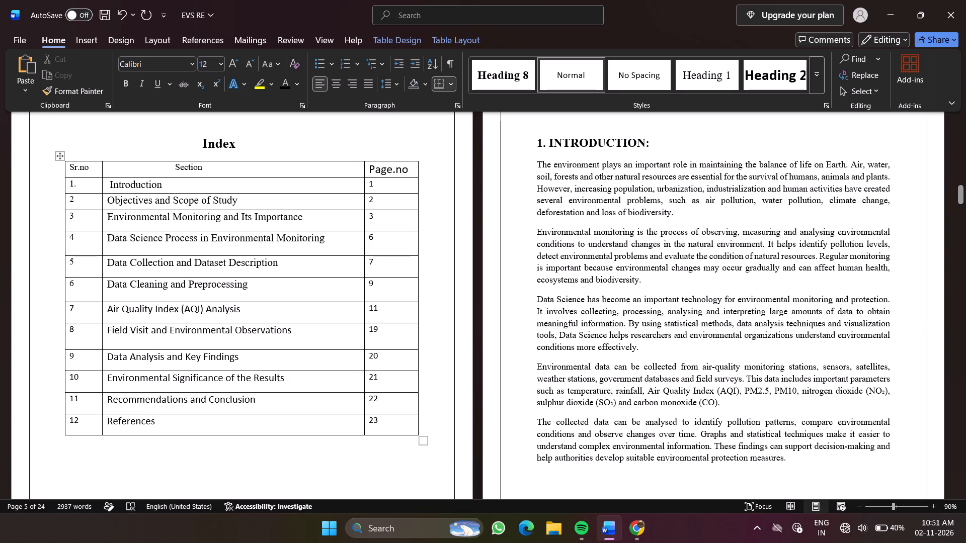
pyautogui.press('BackSpace')
pyautogui.press('9')
# Check where section 4 starts and set the index page number for Data Science Process in Environmental Monitoring to 5.
pyautogui.scroll(-2, 471, 328)
pyautogui.hscroll(4, 471, 328)
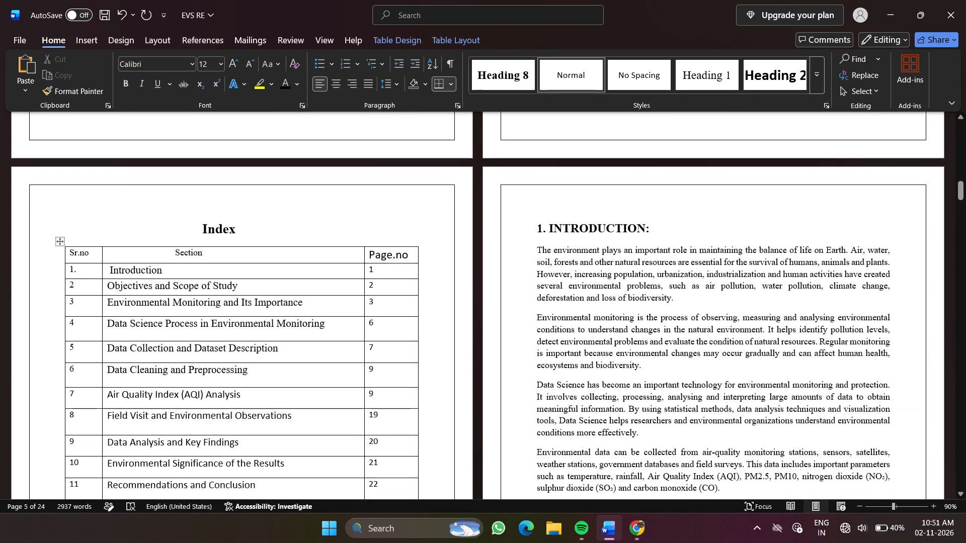
pyautogui.hscroll(1, 471, 328)
pyautogui.scroll(-3, 471, 328)
pyautogui.scroll(1, 471, 328)
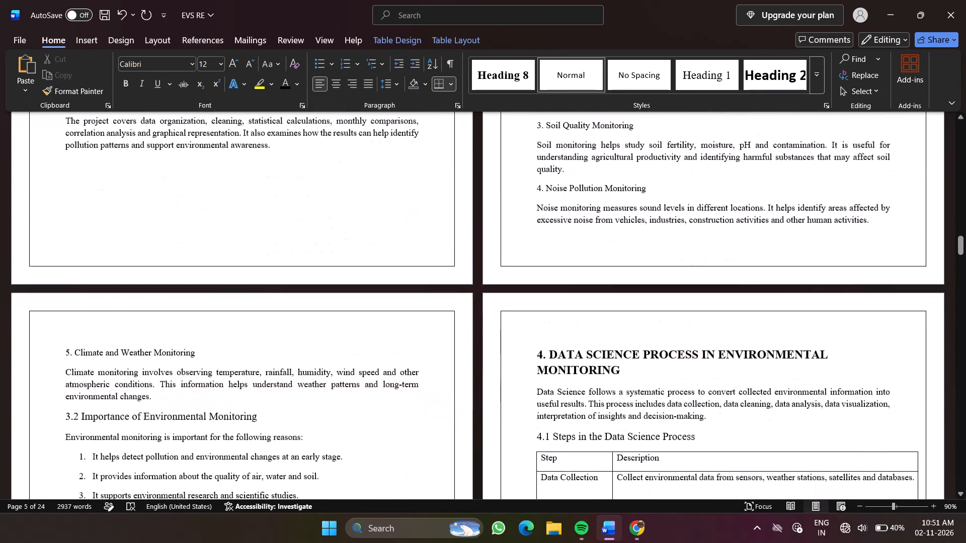
pyautogui.scroll(2, 471, 328)
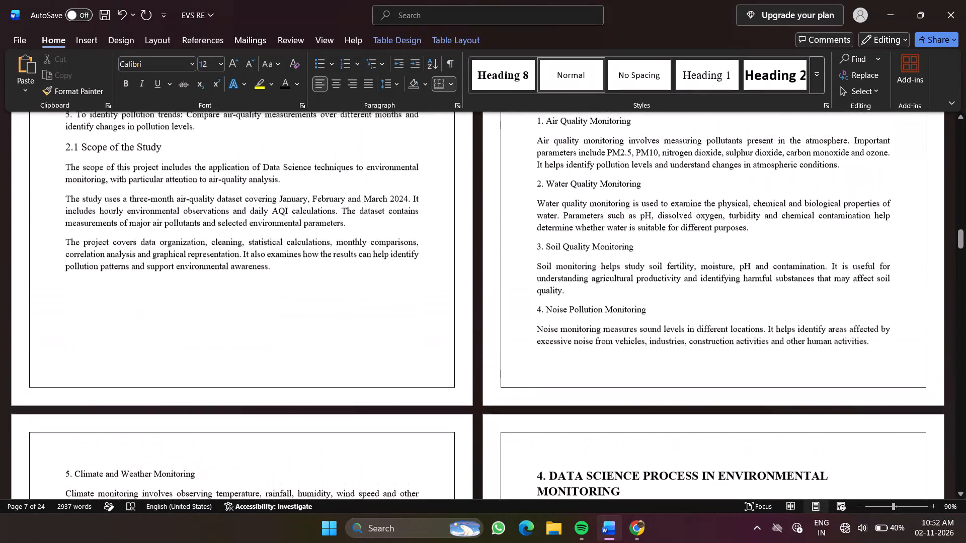
pyautogui.scroll(3, 471, 328)
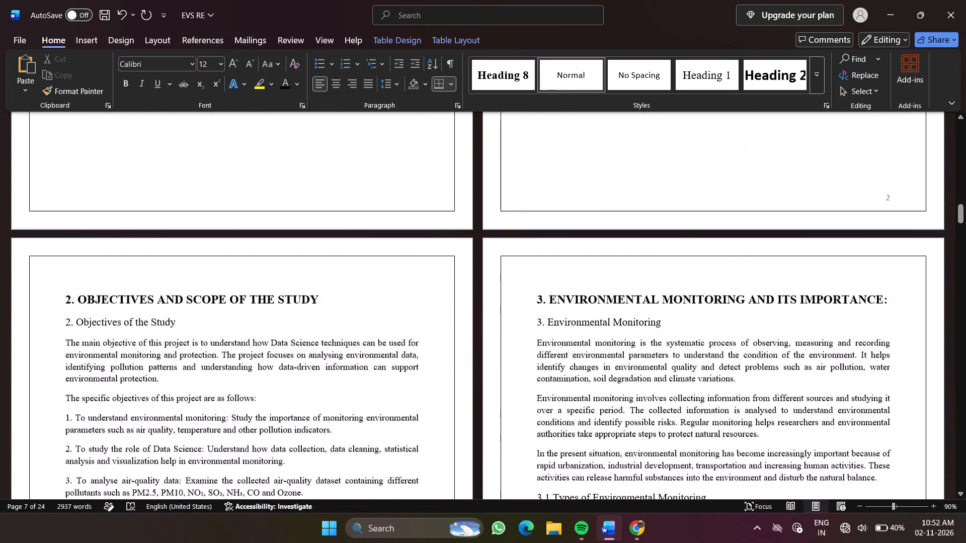
pyautogui.scroll(2, 471, 328)
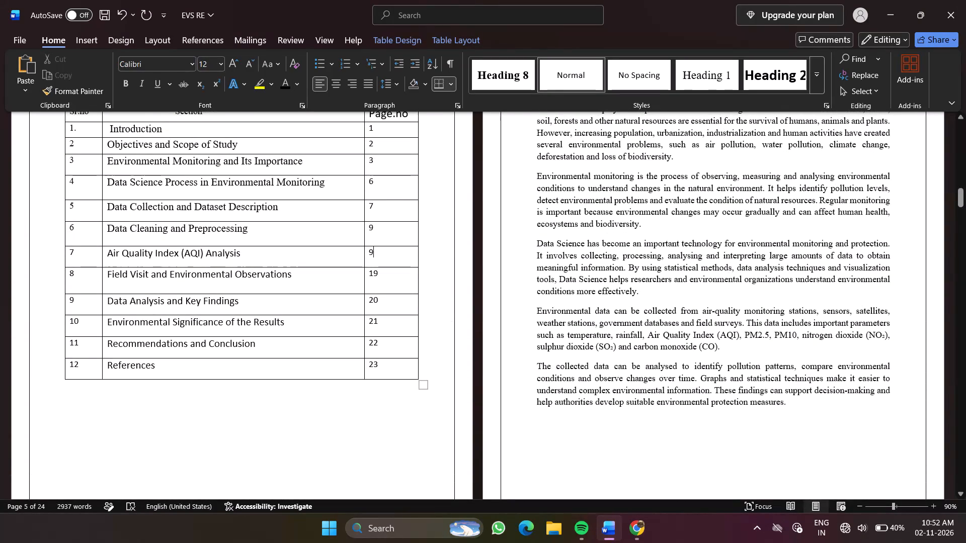
pyautogui.click(380, 187)
pyautogui.press('BackSpace')
pyautogui.press('5')
# Set the index page numbers for Data Collection and Dataset Description to 6 and Data Cleaning and Preprocessing to 7.
pyautogui.scroll(-1, 632, 374)
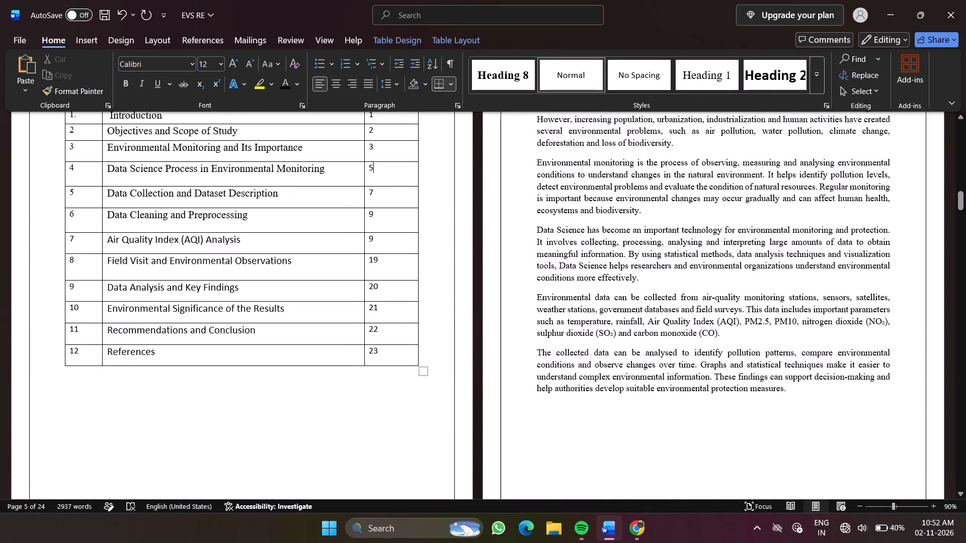
pyautogui.scroll(-2, 632, 374)
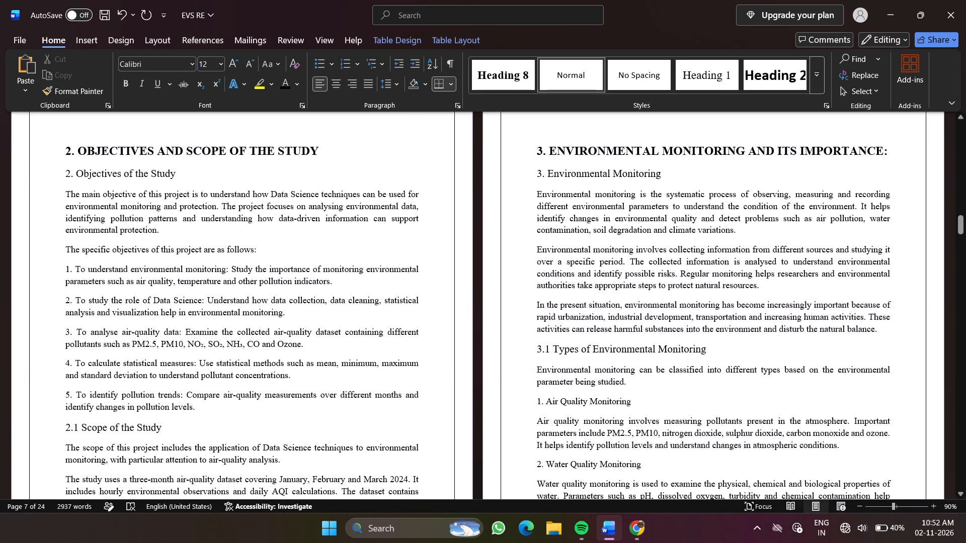
pyautogui.scroll(-7, 632, 374)
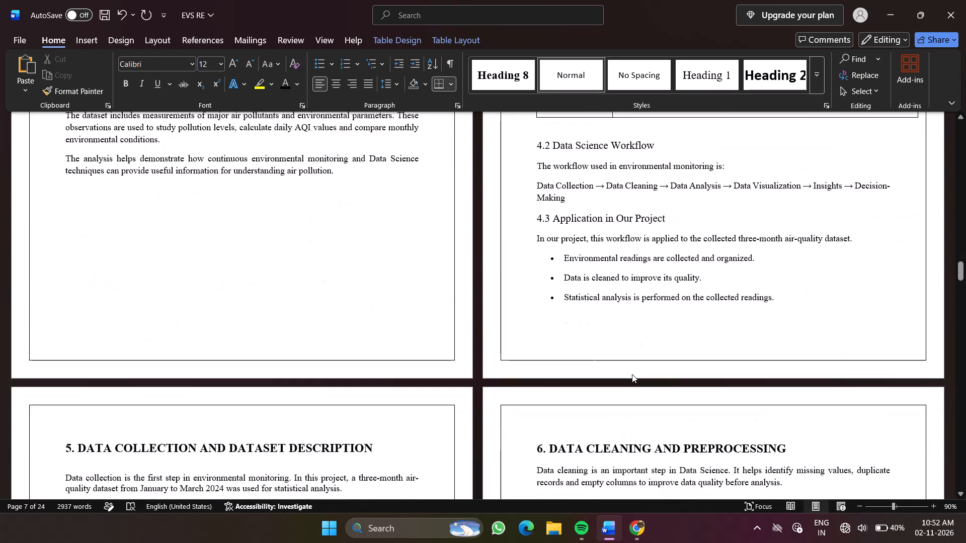
pyautogui.scroll(8, 632, 374)
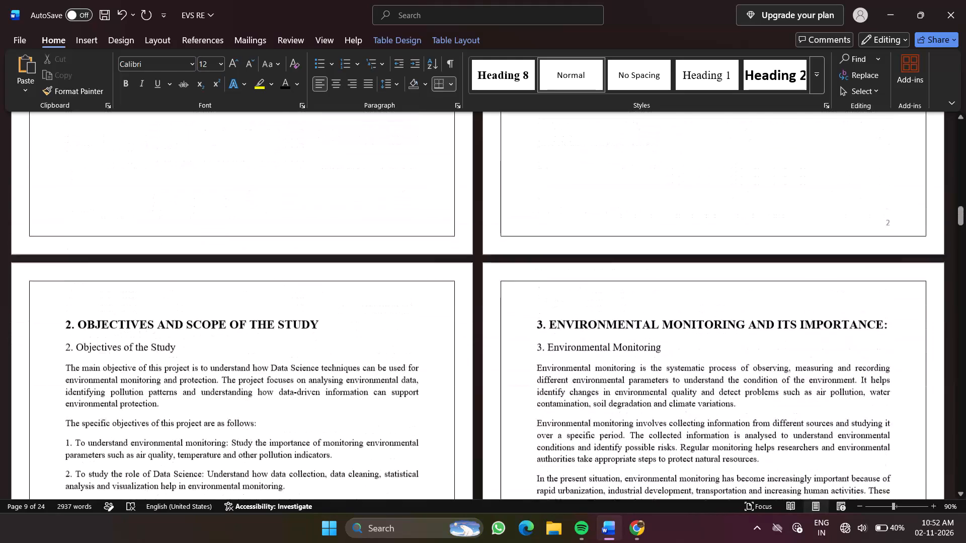
pyautogui.scroll(3, 632, 374)
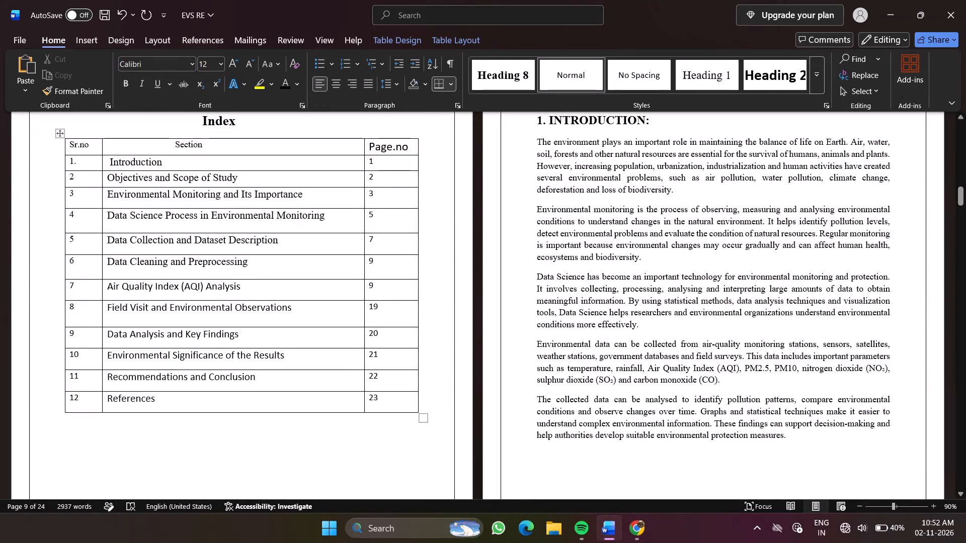
pyautogui.click(384, 241)
pyautogui.press('BackSpace')
pyautogui.press('6')
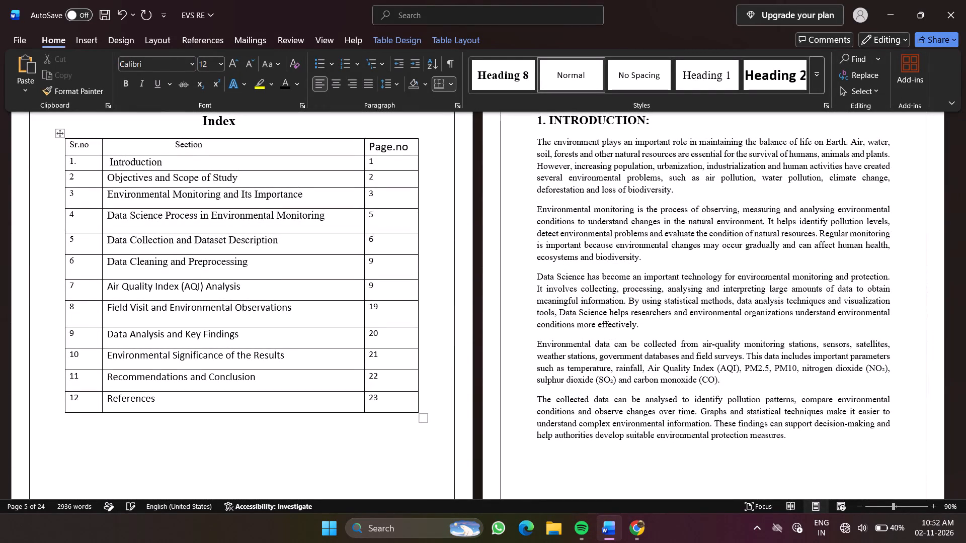
pyautogui.press('Down')
pyautogui.press('BackSpace')
pyautogui.press('7')
# Check where section 8 starts and set the index page number for Field Visit and Environmental Observations to 11.
pyautogui.scroll(-3, 515, 385)
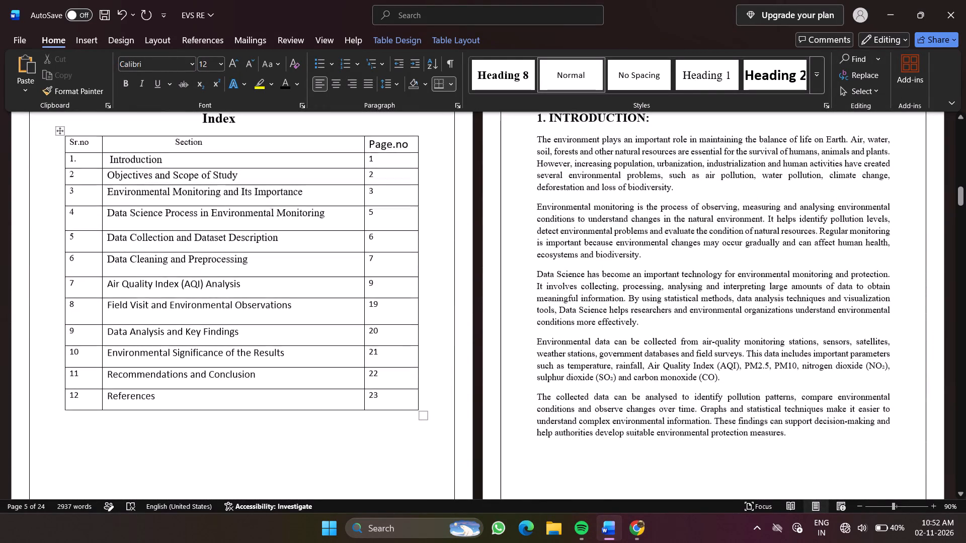
pyautogui.scroll(-10, 515, 385)
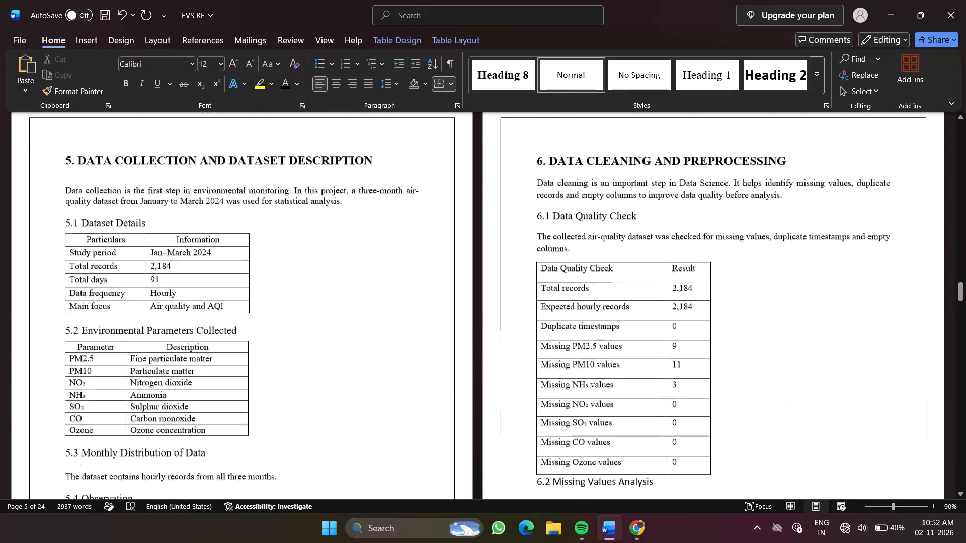
pyautogui.scroll(-5, 515, 385)
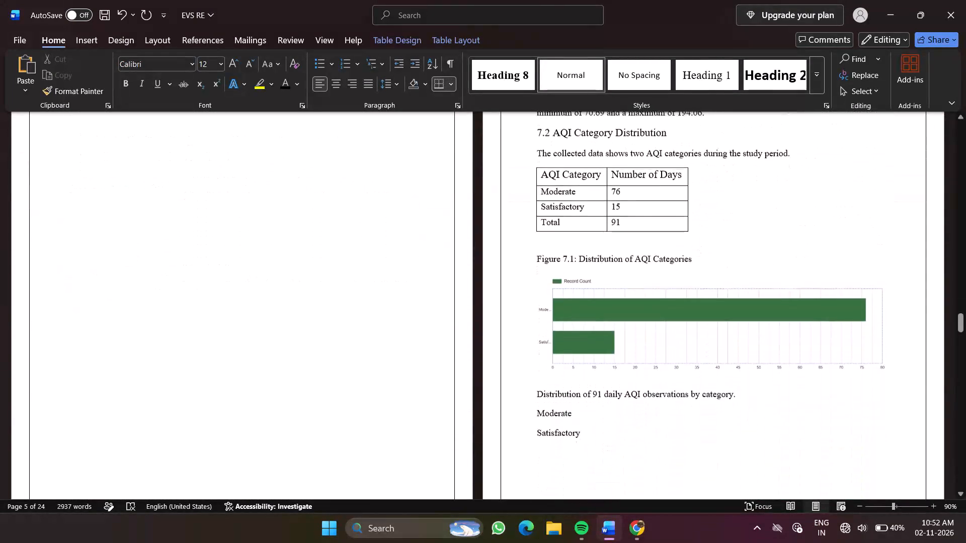
pyautogui.scroll(-2, 515, 385)
pyautogui.scroll(2, 515, 385)
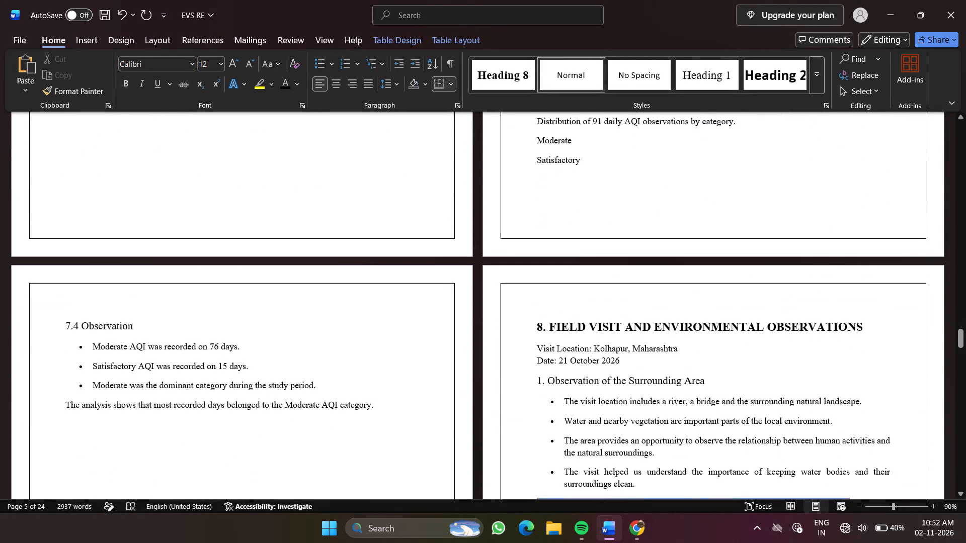
pyautogui.scroll(14, 515, 385)
pyautogui.scroll(-2, 515, 385)
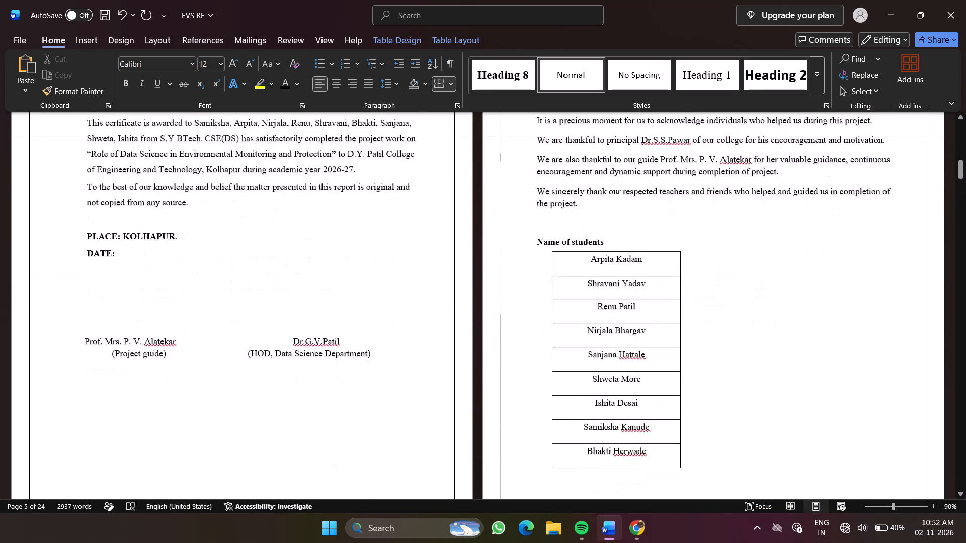
pyautogui.scroll(-5, 515, 385)
pyautogui.scroll(1, 515, 385)
pyautogui.scroll(-1, 447, 351)
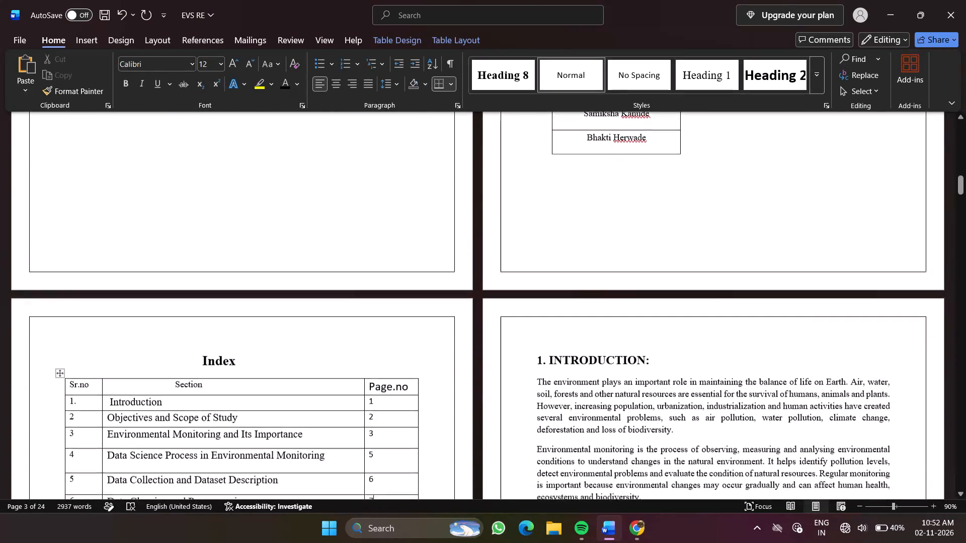
pyautogui.scroll(-1, 447, 351)
pyautogui.click(397, 479)
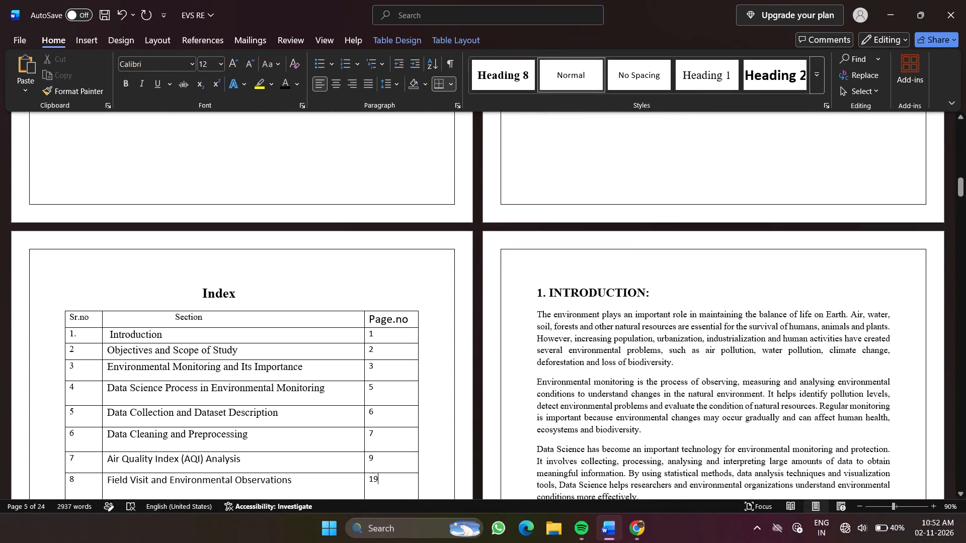
pyautogui.press('BackSpace')
pyautogui.press('1')
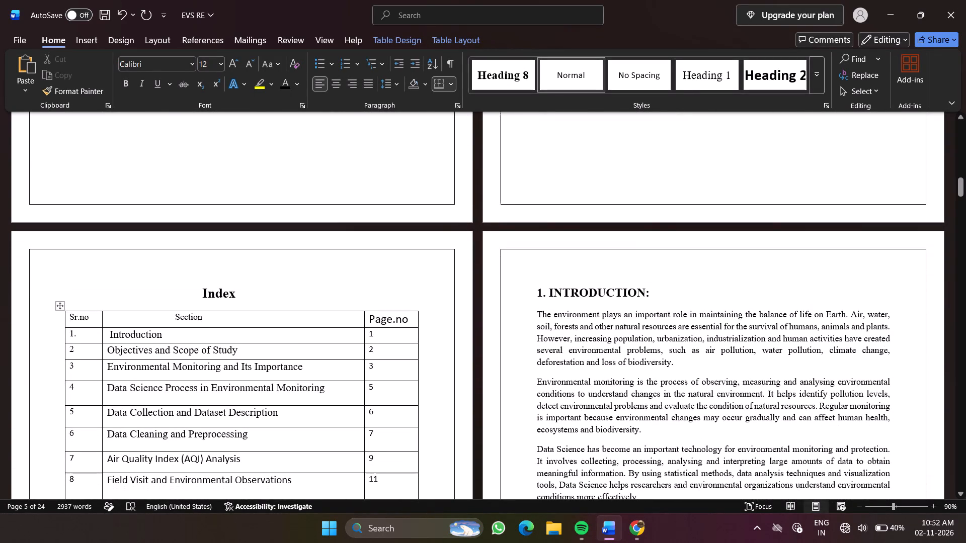
# Check where section 9 starts and set the index page number for Data Analysis and Key Findings to 13.
pyautogui.scroll(-1, 466, 482)
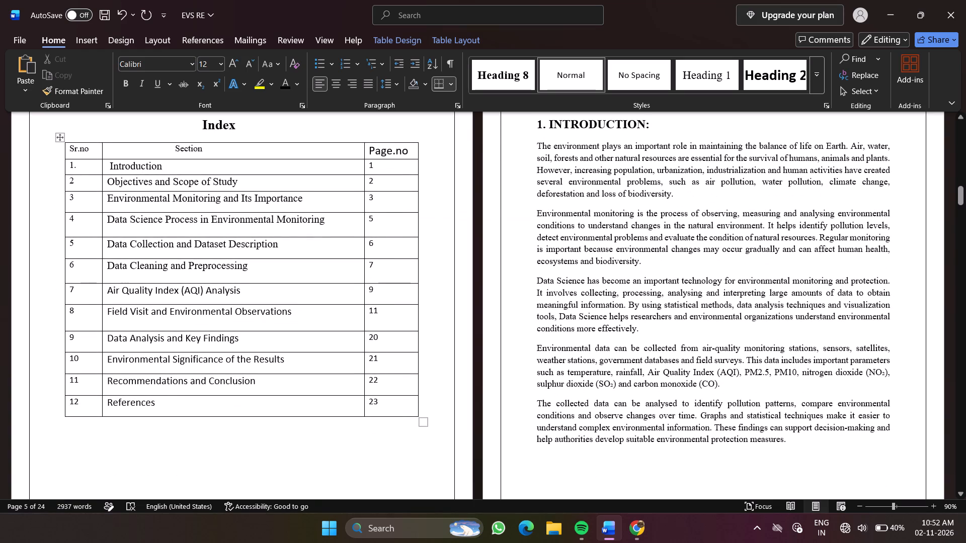
pyautogui.scroll(-2, 466, 482)
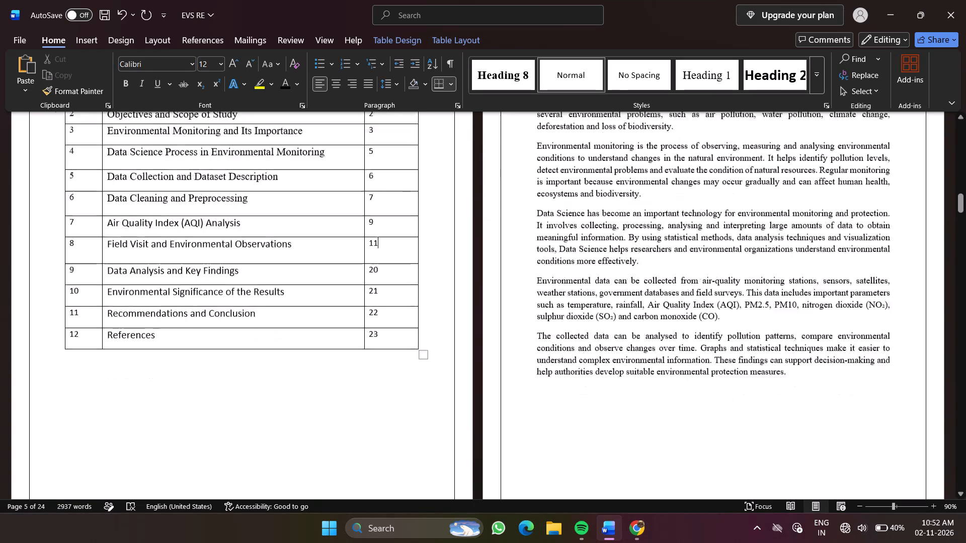
pyautogui.scroll(-10, 466, 482)
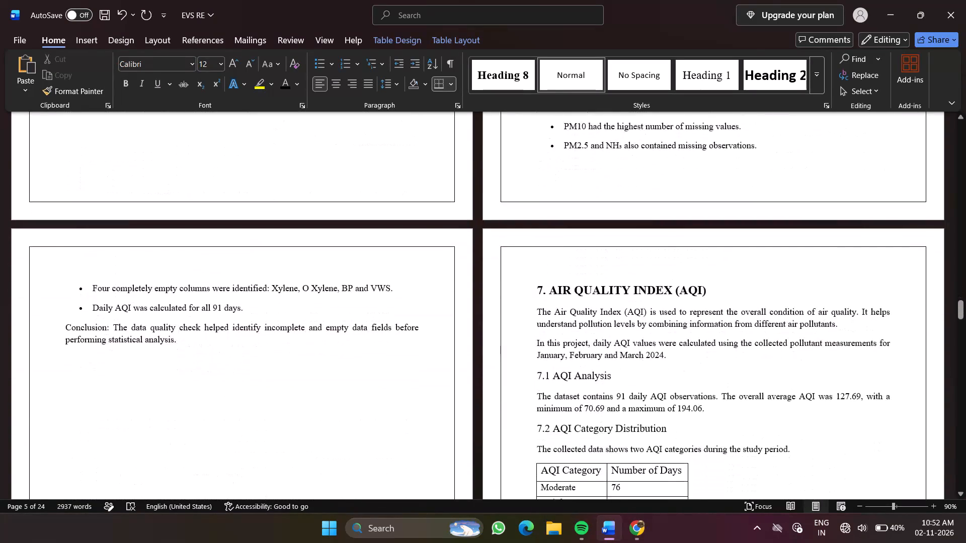
pyautogui.scroll(-9, 466, 482)
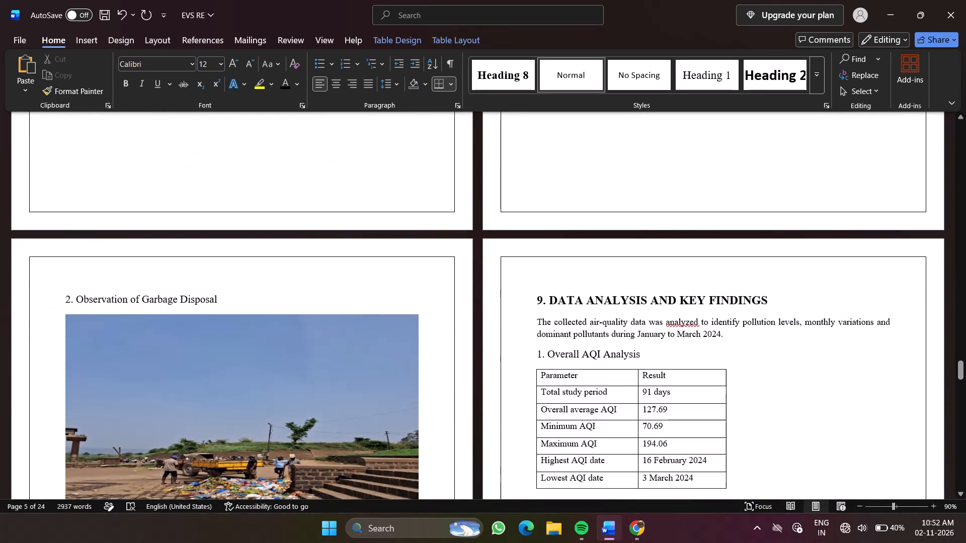
pyautogui.scroll(3, 466, 482)
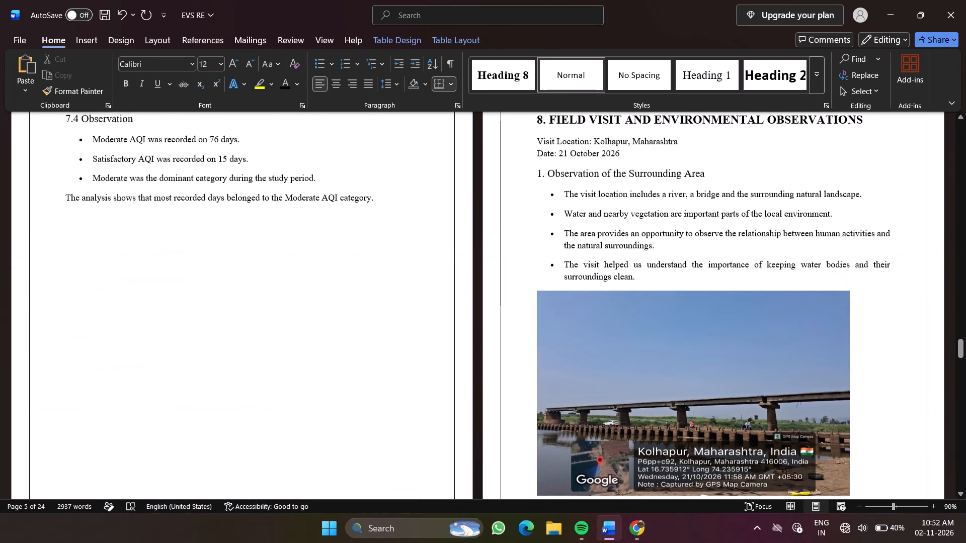
pyautogui.scroll(-4, 488, 312)
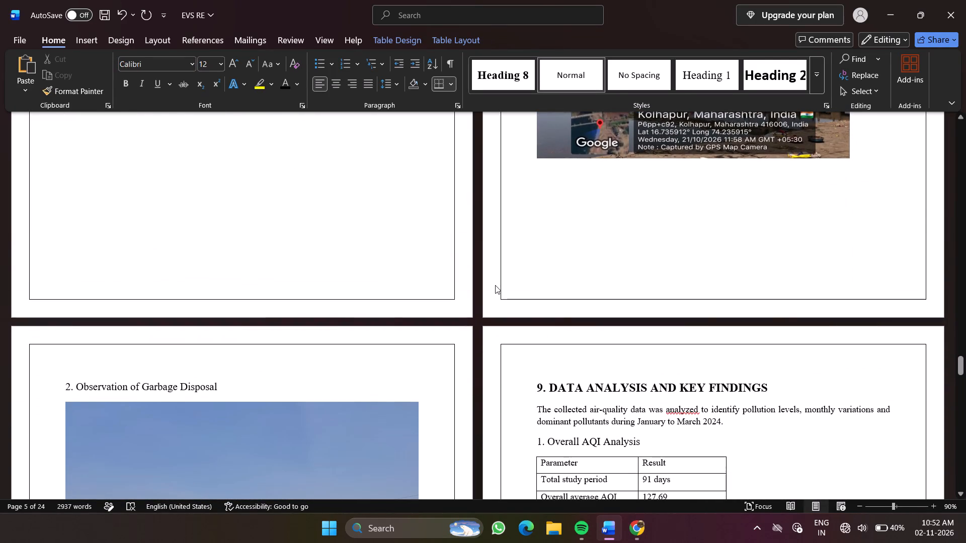
pyautogui.scroll(-4, 495, 285)
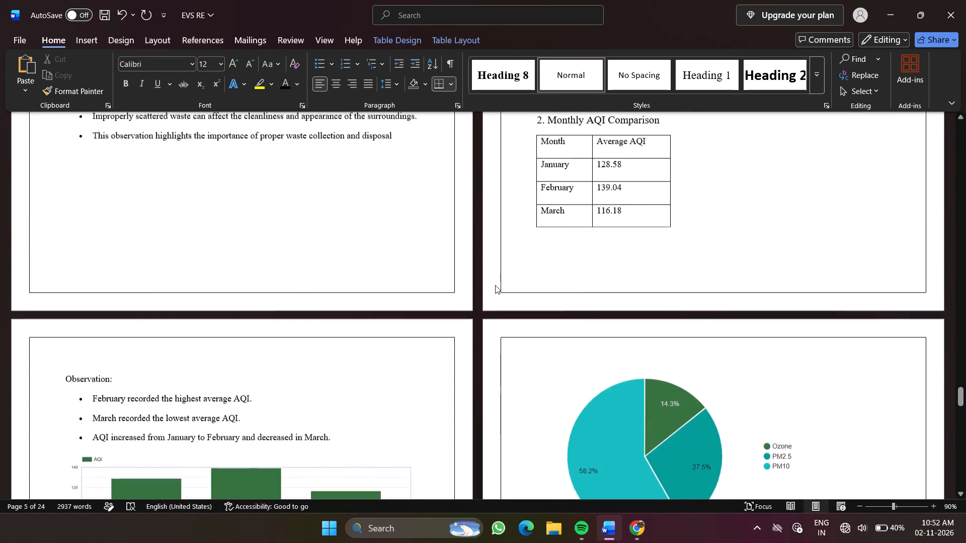
pyautogui.scroll(-7, 495, 285)
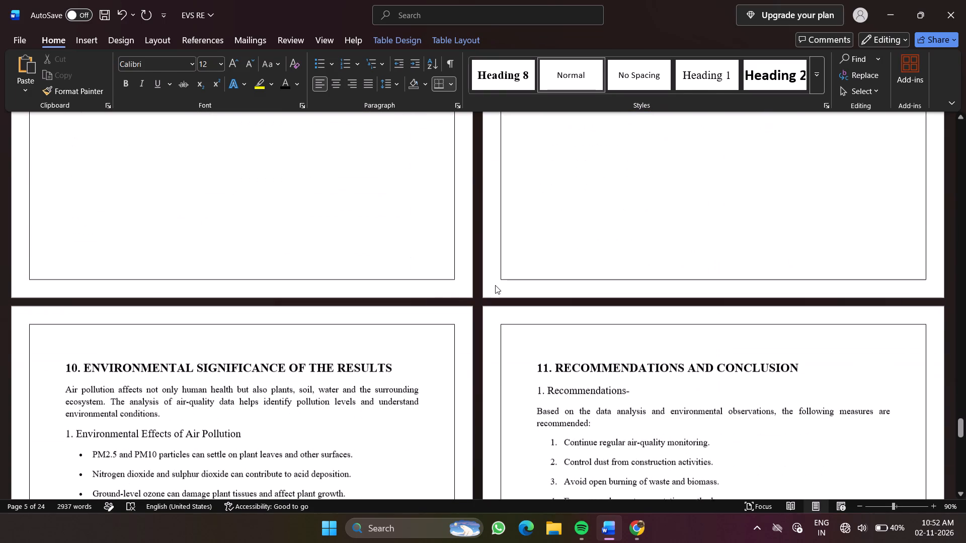
pyautogui.scroll(7, 495, 285)
pyautogui.scroll(20, 495, 285)
pyautogui.scroll(5, 495, 285)
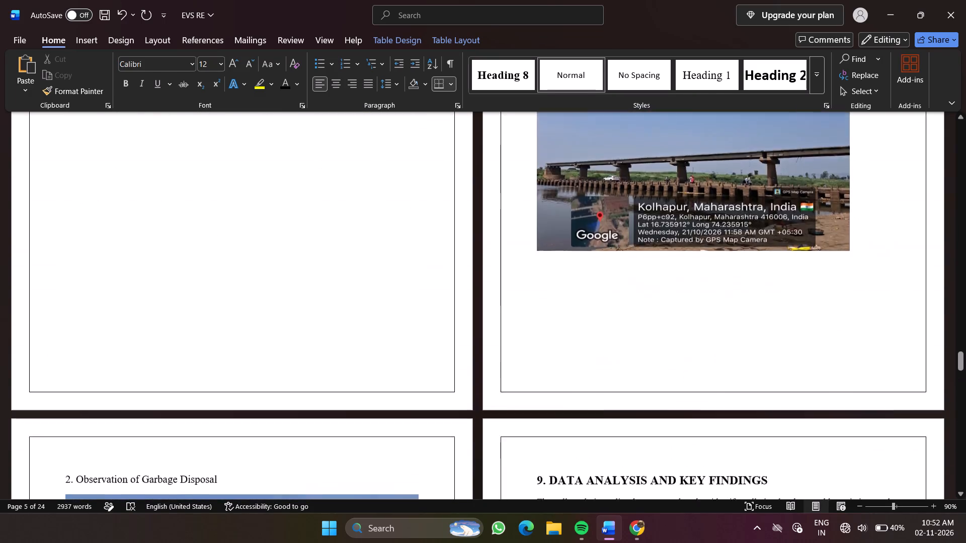
pyautogui.scroll(20, 495, 285)
pyautogui.scroll(20, 495, 285)
pyautogui.scroll(4, 495, 285)
pyautogui.scroll(-4, 495, 285)
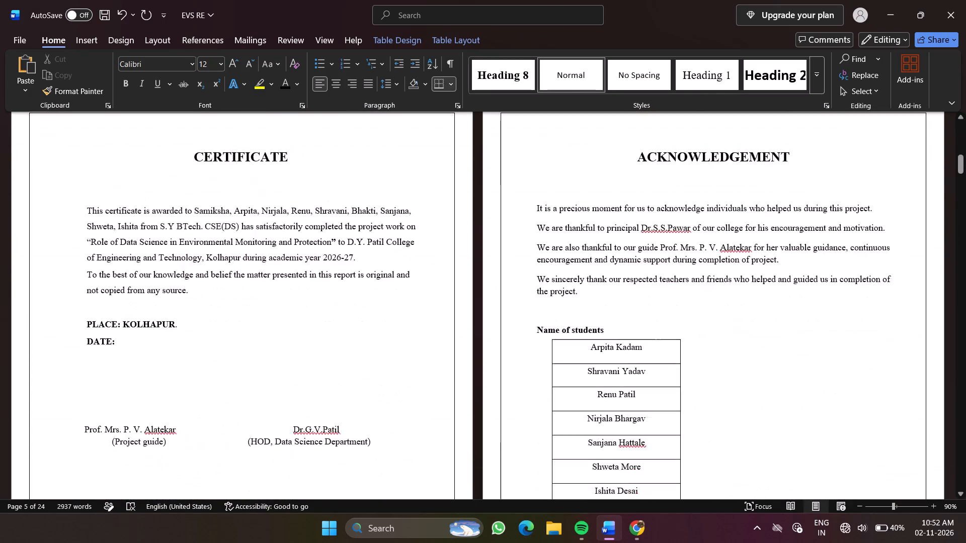
pyautogui.scroll(-2, 495, 285)
pyautogui.scroll(-1, 404, 392)
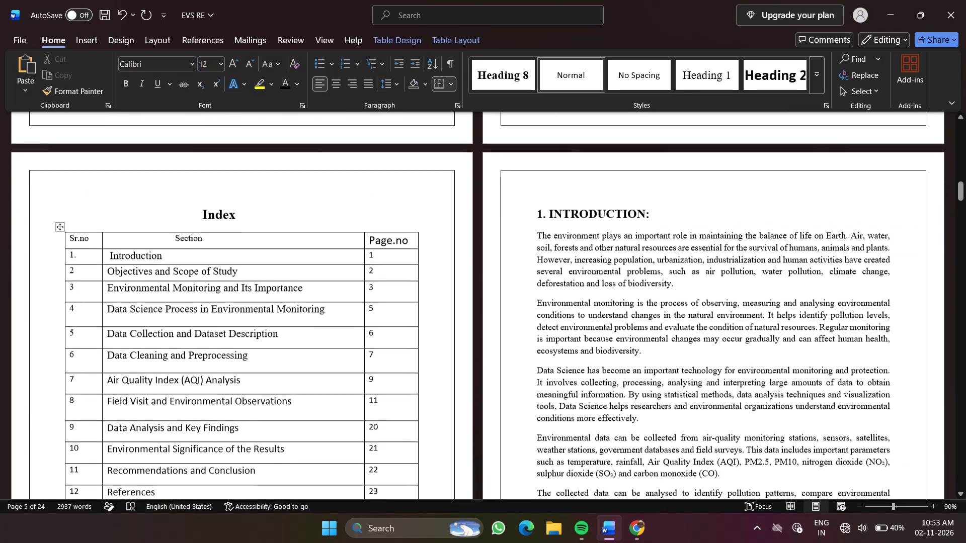
pyautogui.click(388, 424)
pyautogui.press('BackSpace')
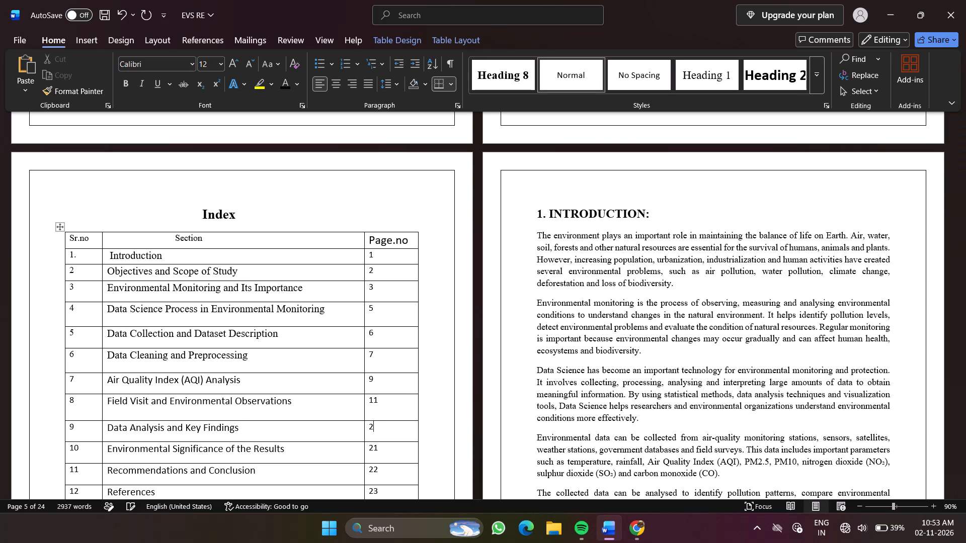
pyautogui.press('3')
pyautogui.press('BackSpace')
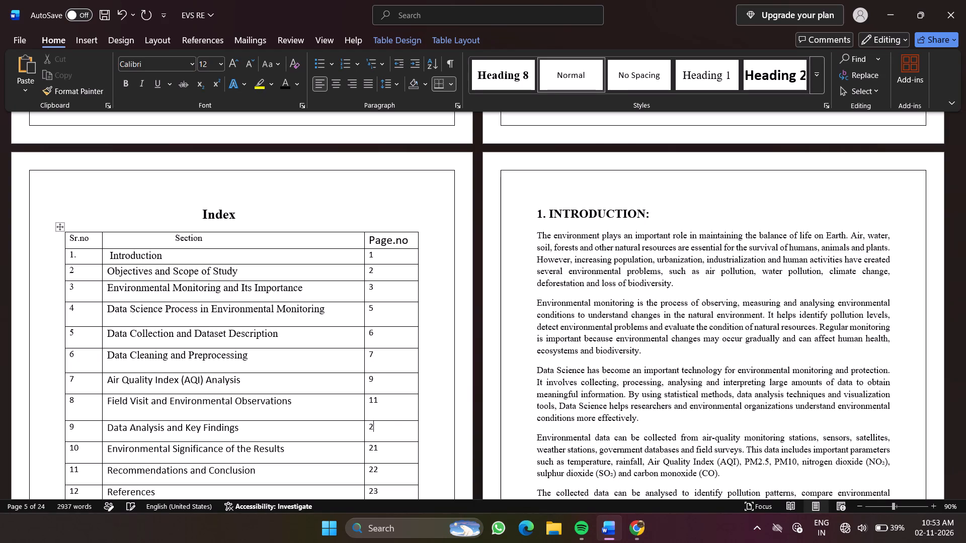
pyautogui.press('BackSpace')
pyautogui.write('13')
# Set the index page number for Environmental Significance of the Results to 16.
pyautogui.click(385, 451)
pyautogui.press('BackSpace')
pyautogui.press('BackSpace')
pyautogui.write('16')
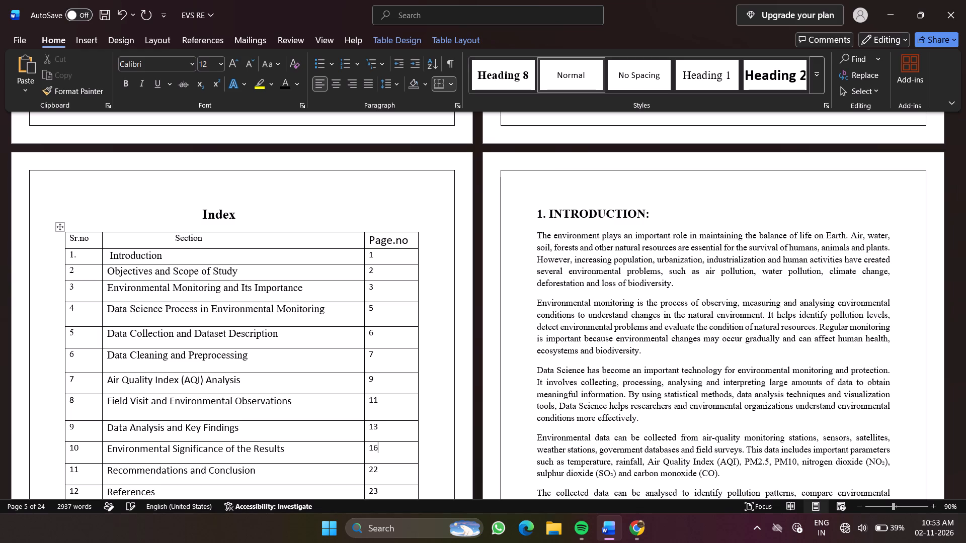
# Check where sections 10 to 12 start and set the index page number for Recommendations and Conclusion to 17.
pyautogui.scroll(-6, 499, 422)
pyautogui.scroll(-20, 499, 422)
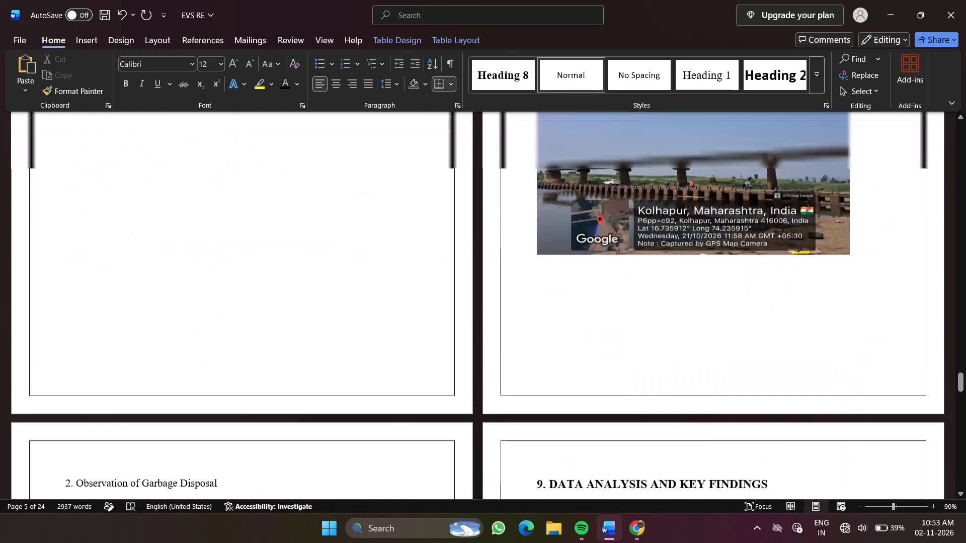
pyautogui.scroll(-15, 499, 422)
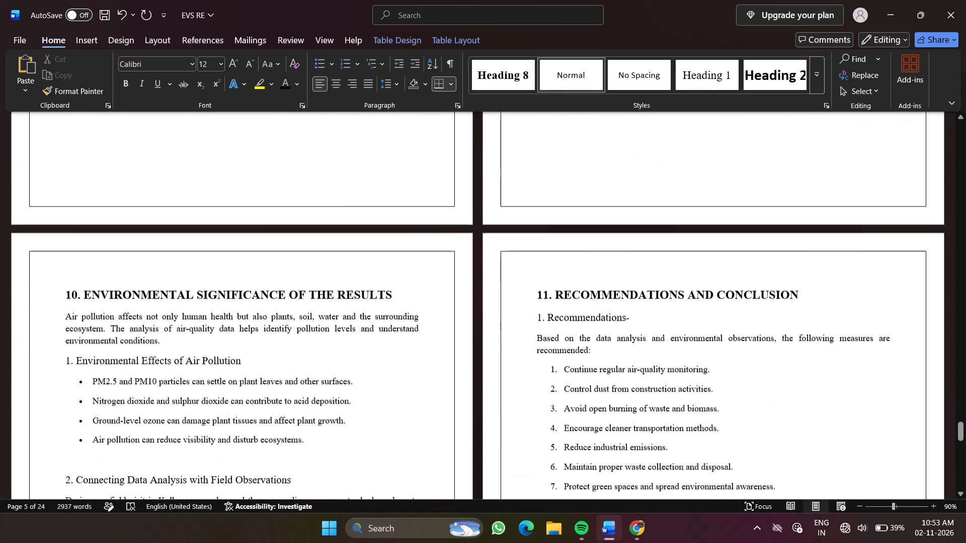
pyautogui.scroll(-1, 499, 422)
pyautogui.scroll(1, 499, 422)
pyautogui.scroll(-1, 499, 422)
pyautogui.scroll(1, 499, 422)
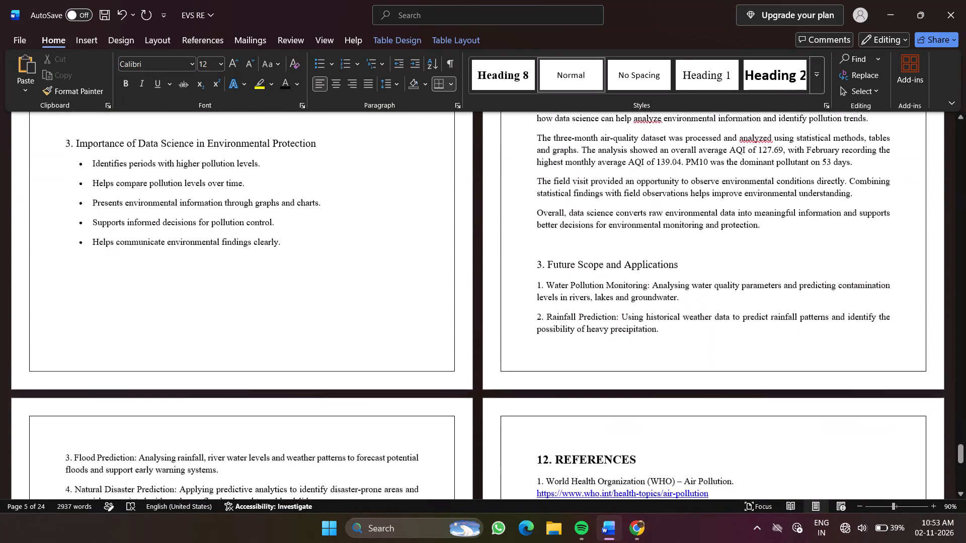
pyautogui.scroll(10, 499, 422)
pyautogui.scroll(19, 499, 422)
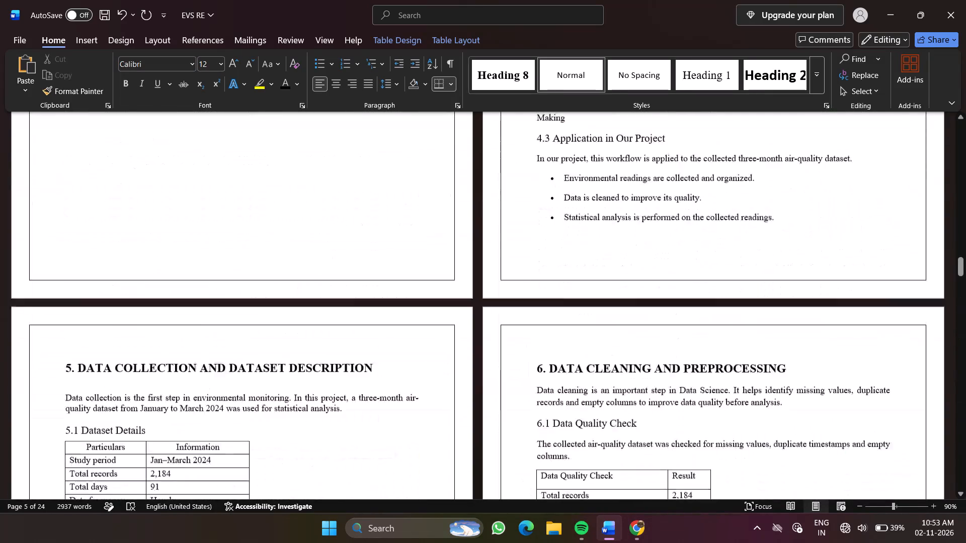
pyautogui.scroll(12, 499, 422)
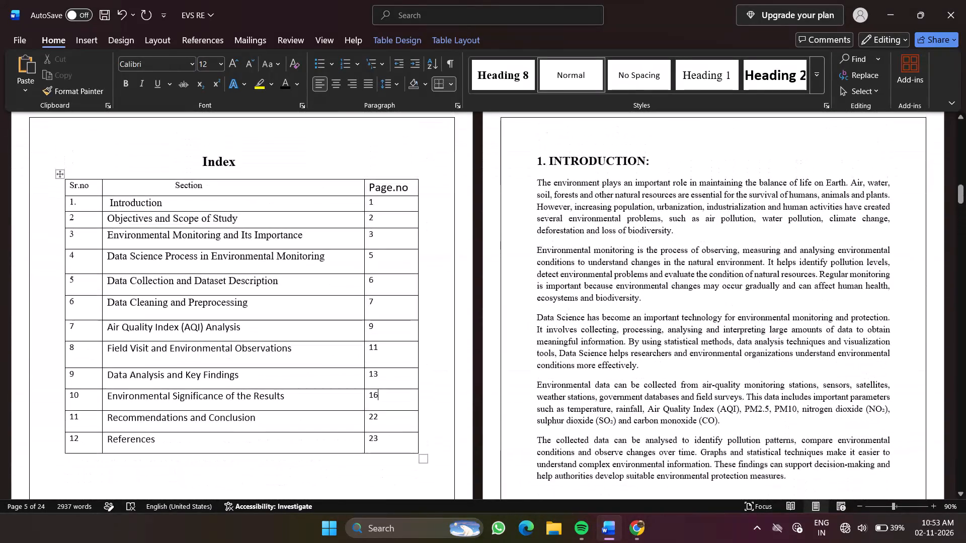
pyautogui.click(383, 422)
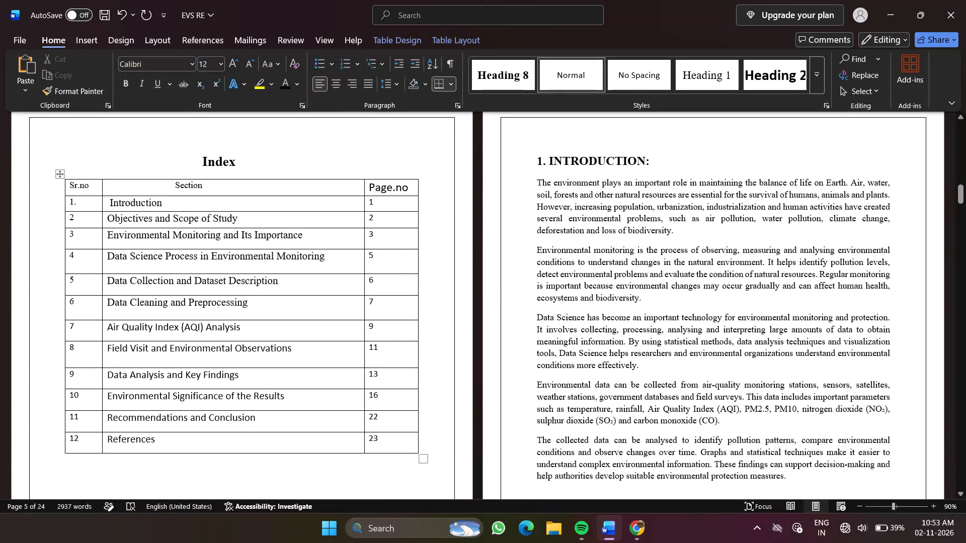
pyautogui.press('BackSpace')
pyautogui.press('BackSpace')
pyautogui.write('17')
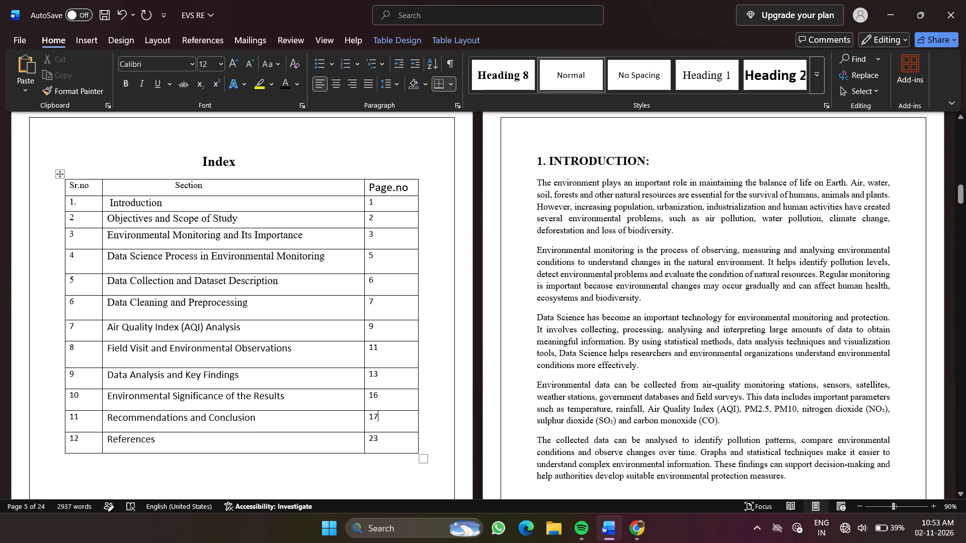
# Set the index page number for References to 19.
pyautogui.click(383, 438)
pyautogui.press('BackSpace')
pyautogui.press('BackSpace')
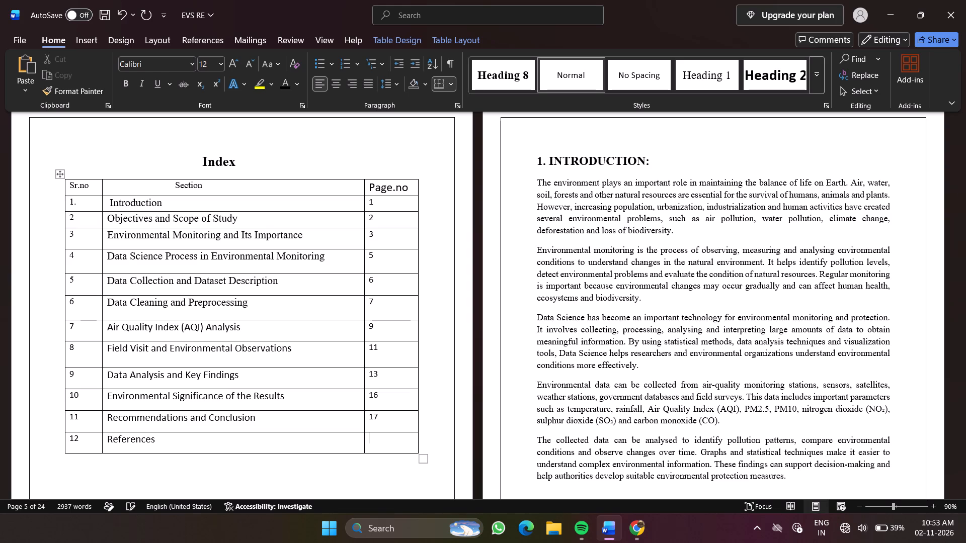
pyautogui.write('19')
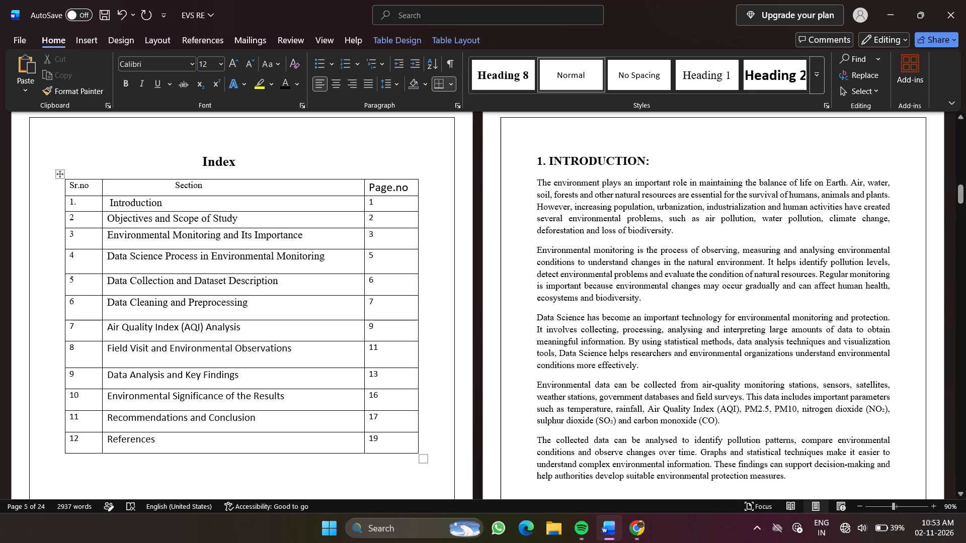
# Right-align the "Name of students" heading on the acknowledgement page.
pyautogui.scroll(4, 653, 376)
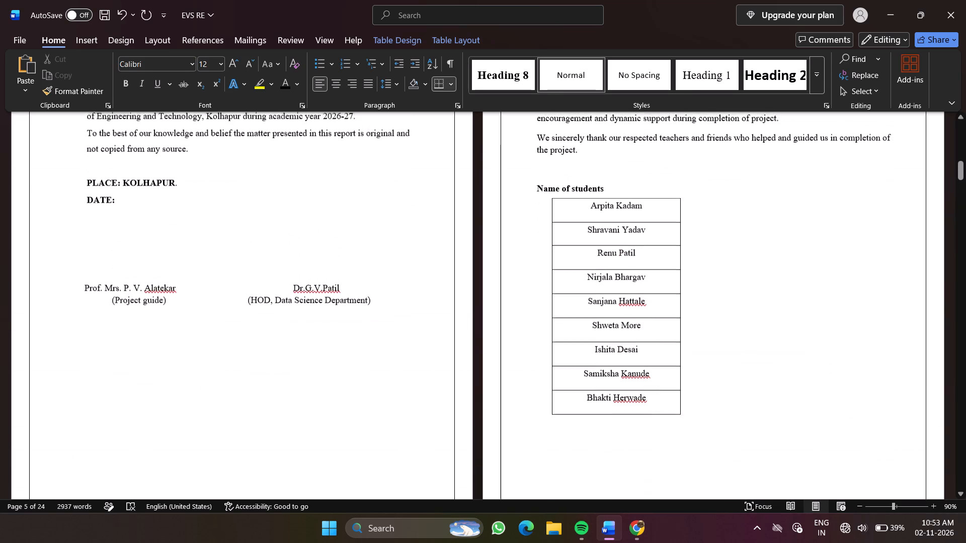
pyautogui.scroll(1, 653, 376)
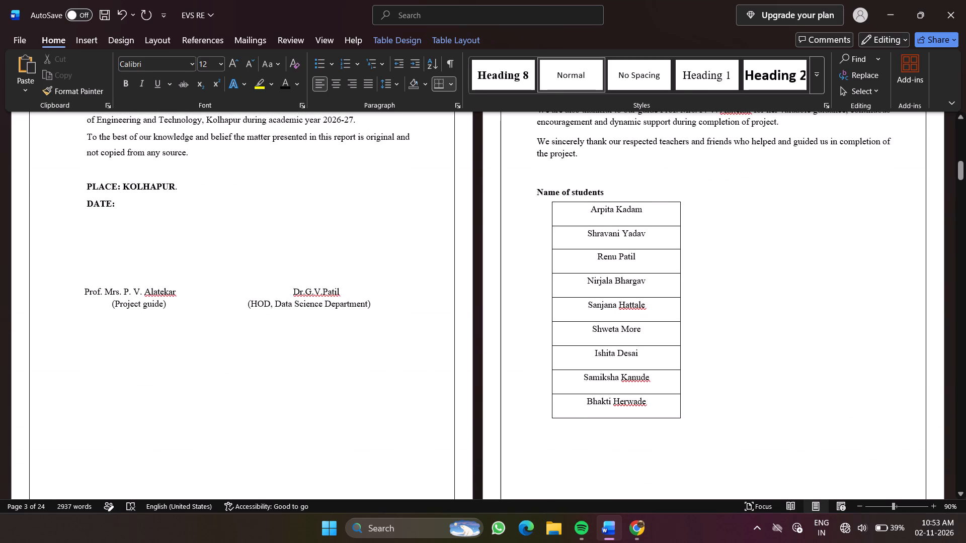
pyautogui.click(536, 192)
pyautogui.click(359, 85)
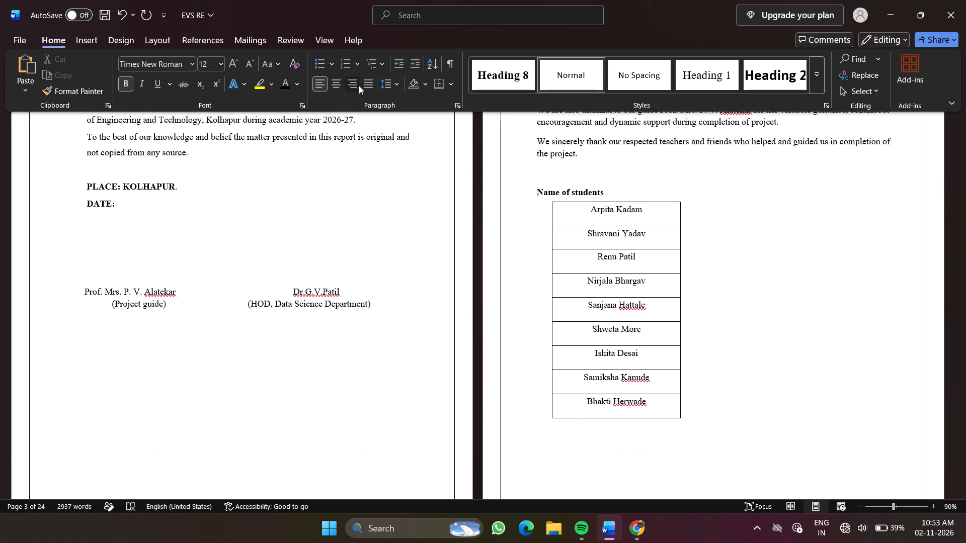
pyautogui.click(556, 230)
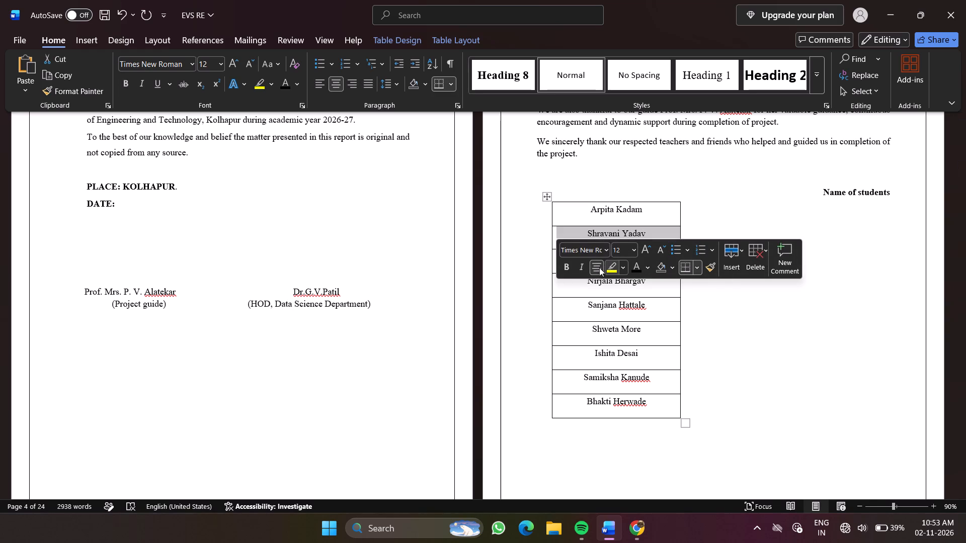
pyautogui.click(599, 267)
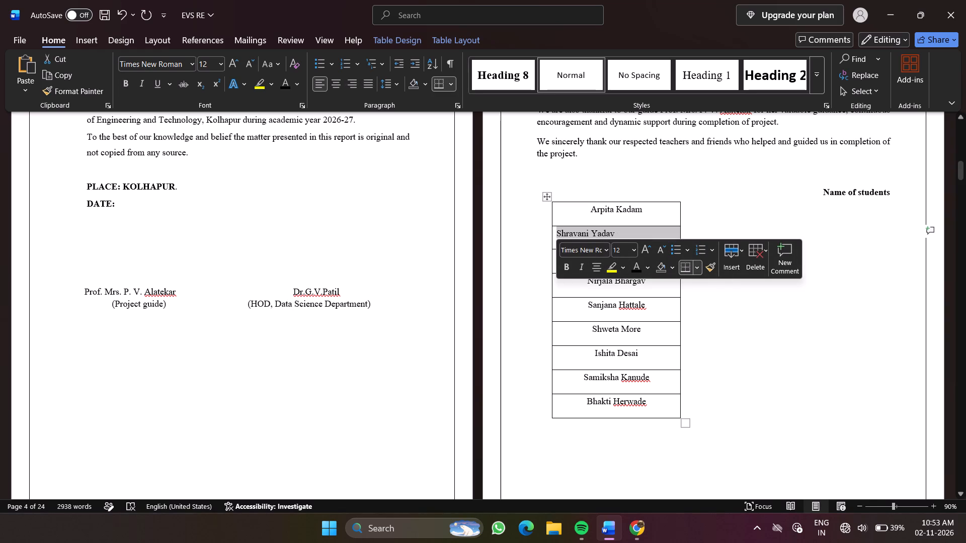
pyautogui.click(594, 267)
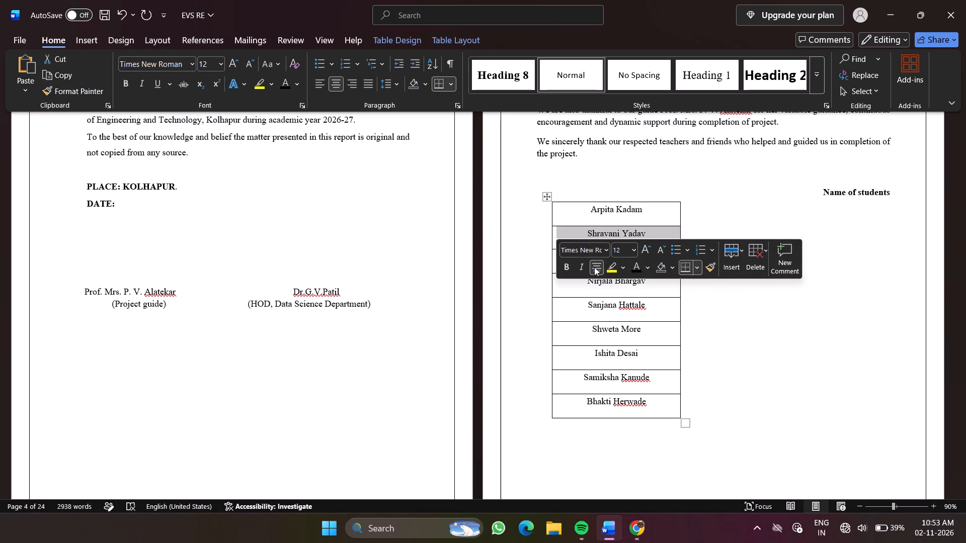
# Move the student names table across to the right side of the page, beneath the "Name of students" heading.
pyautogui.moveTo(544, 199); pyautogui.dragTo(564, 203)
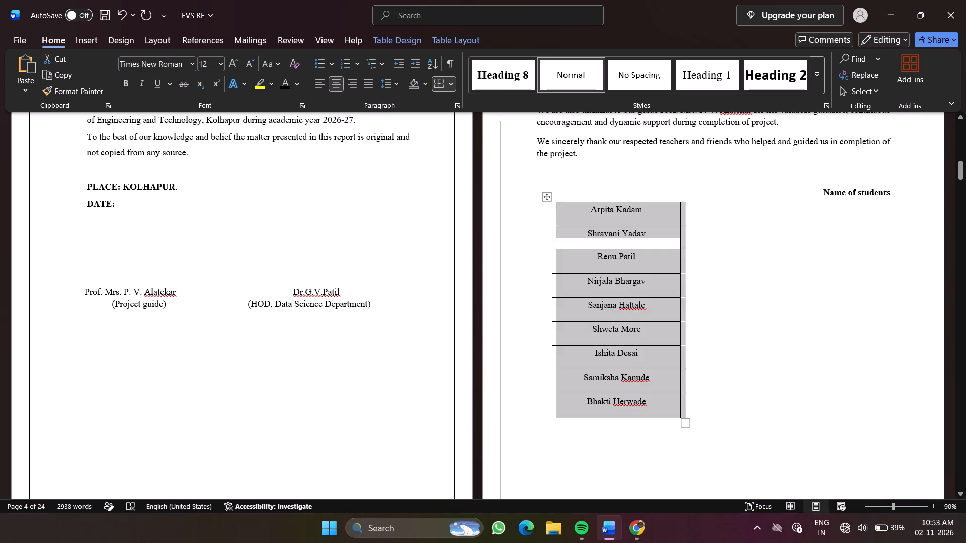
pyautogui.moveTo(564, 203); pyautogui.dragTo(778, 198)
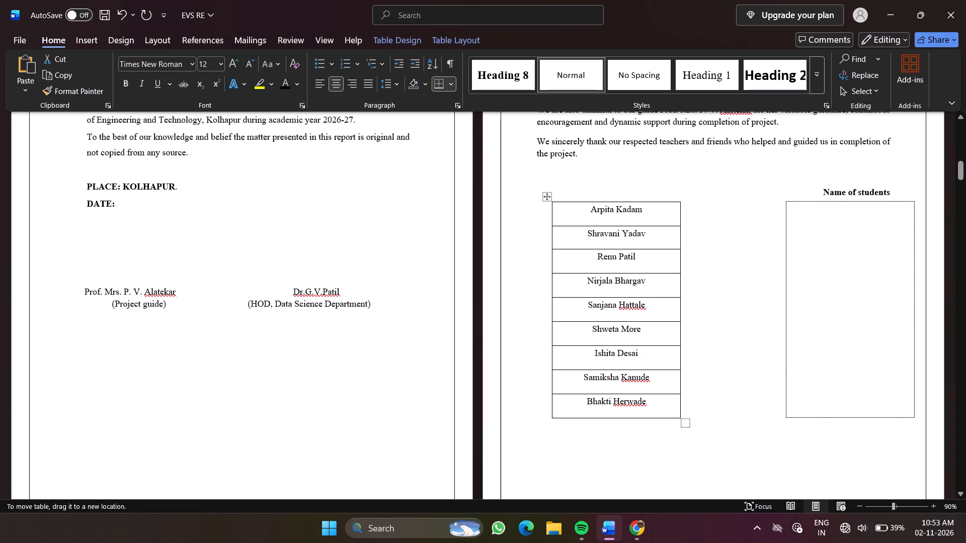
pyautogui.moveTo(778, 198); pyautogui.dragTo(779, 198)
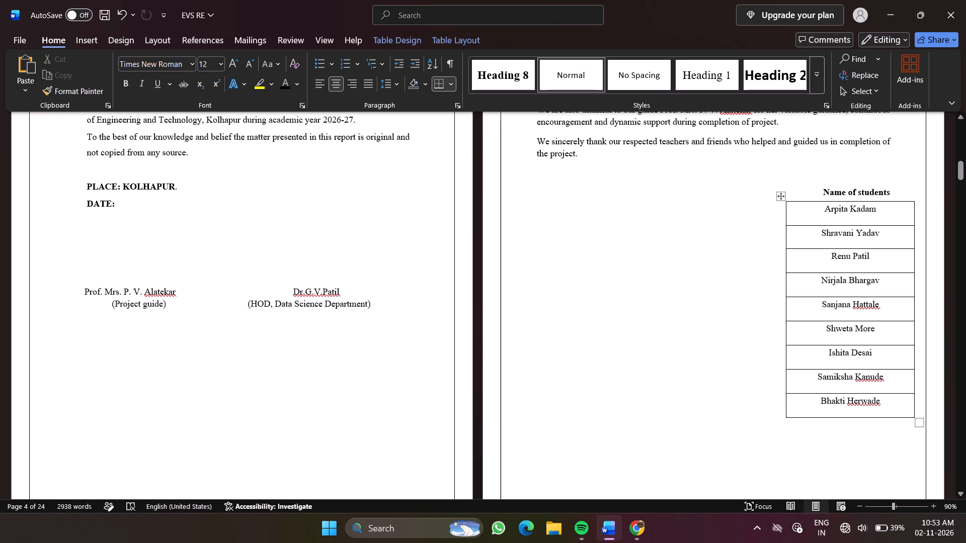
# Centre the "Name of students" heading and pad it with leading spaces so it lines up with the table's left edge.
pyautogui.click(821, 190)
pyautogui.press('BackSpace')
pyautogui.press('space')
pyautogui.press('space')
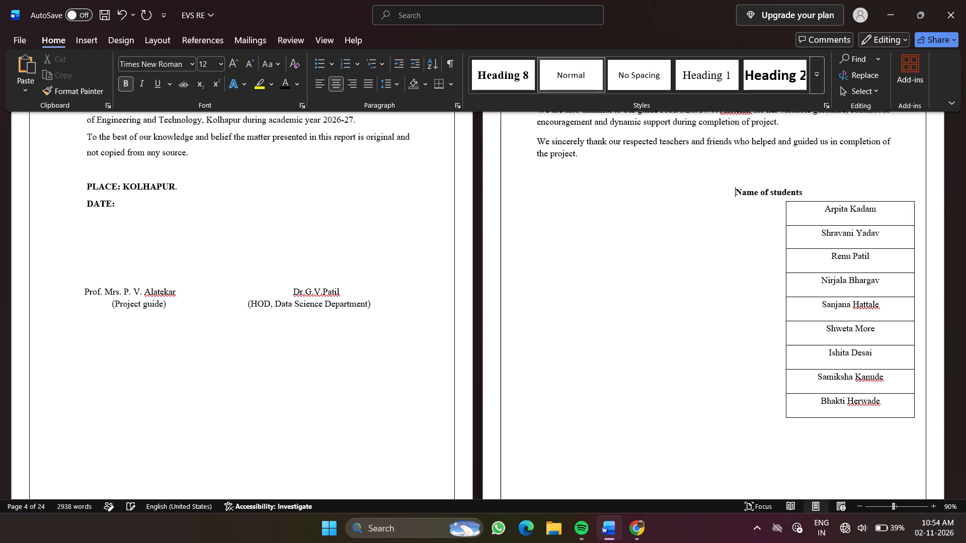
pyautogui.press('space')
pyautogui.press('space')
pyautogui.press('space')
pyautogui.press('space')
pyautogui.press('space')
pyautogui.press('space')
pyautogui.press('space')
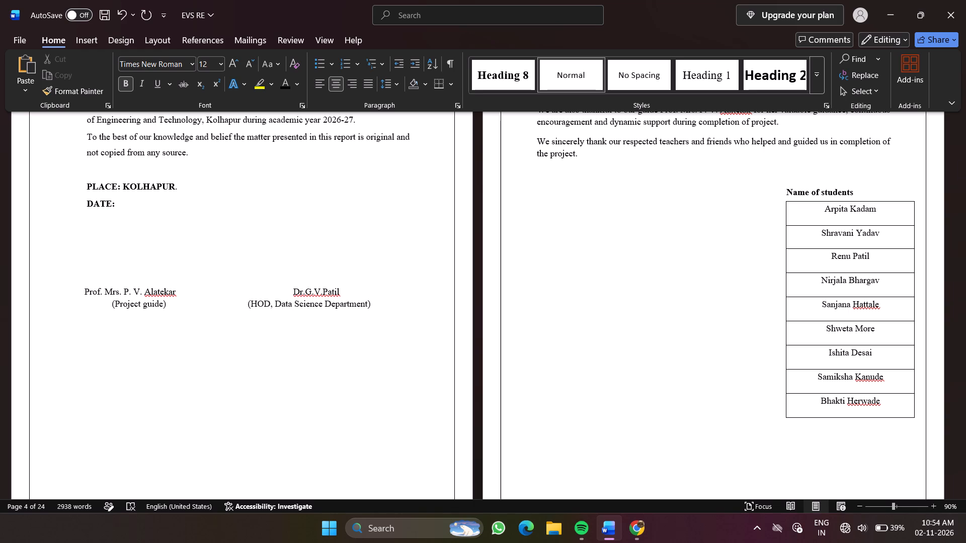
# Remove the indents from the PLACE and DATE lines on the Declaration page so both start at the left margin.
pyautogui.scroll(5, 733, 278)
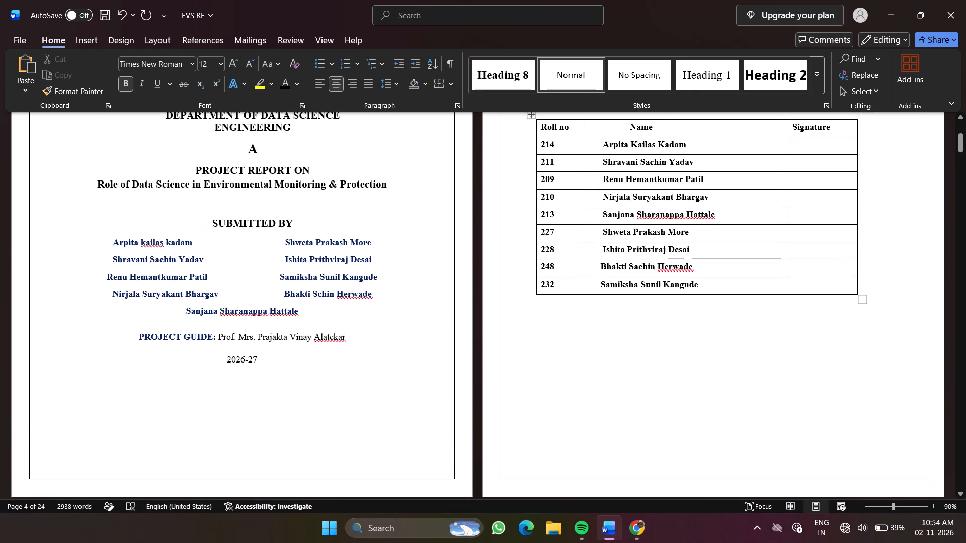
pyautogui.scroll(4, 733, 278)
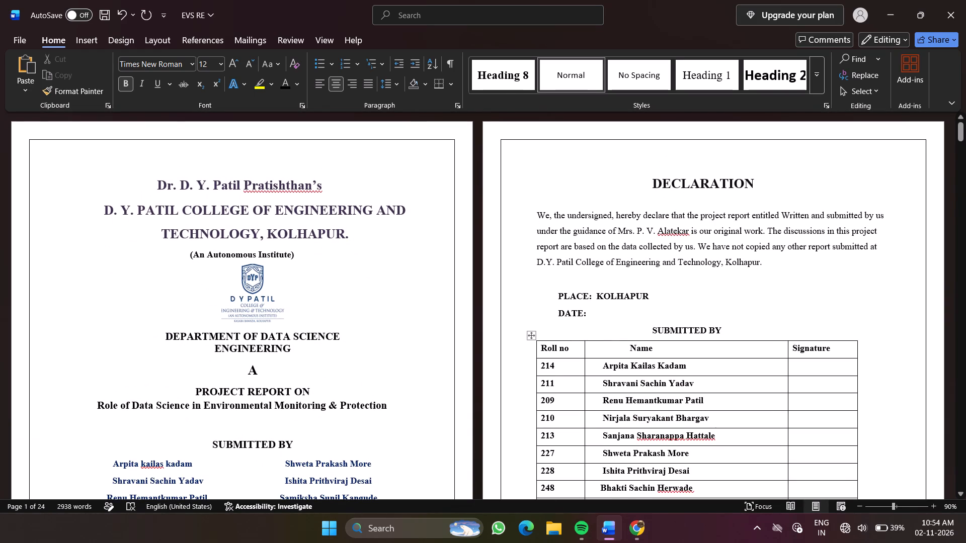
pyautogui.click(560, 289)
pyautogui.press('BackSpace')
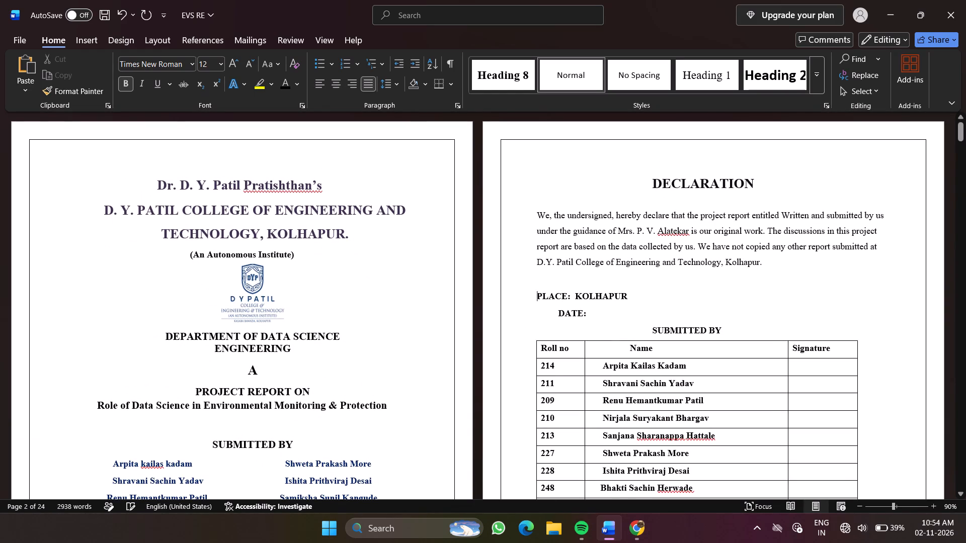
pyautogui.click(559, 311)
pyautogui.press('\\')
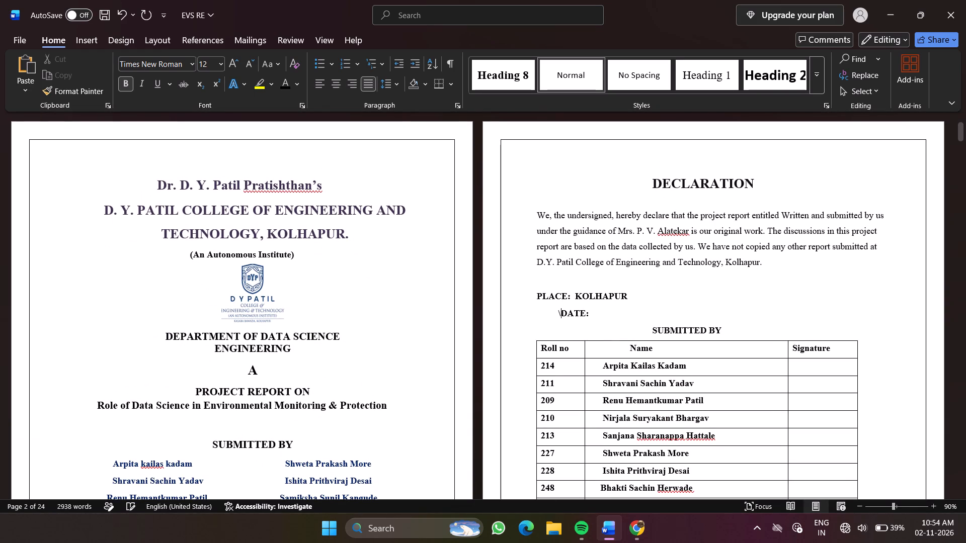
pyautogui.press('BackSpace')
pyautogui.press('BackSpace')
pyautogui.press('BackSpace')
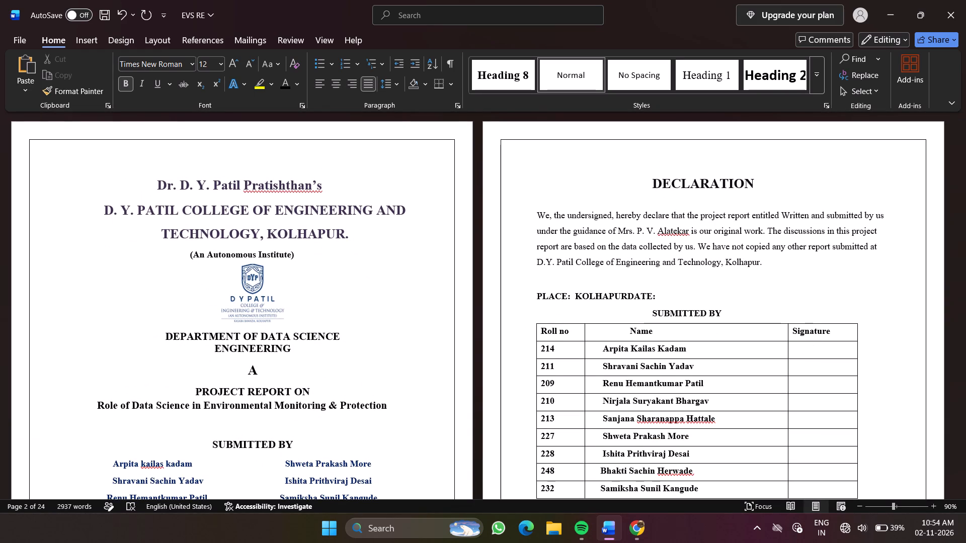
pyautogui.press('Return')
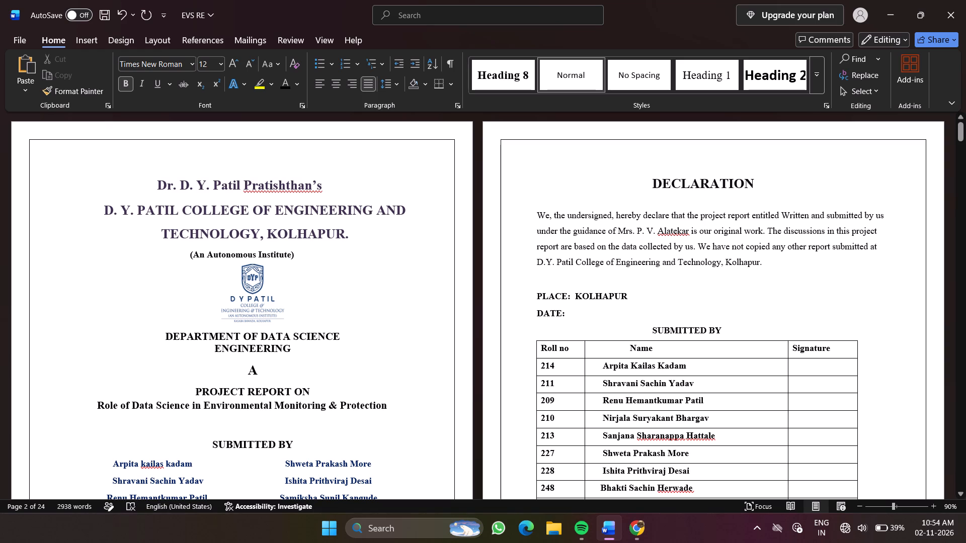
# Look through the report from the Declaration to the field visit section and examine its two site photos.
pyautogui.scroll(-1, 678, 311)
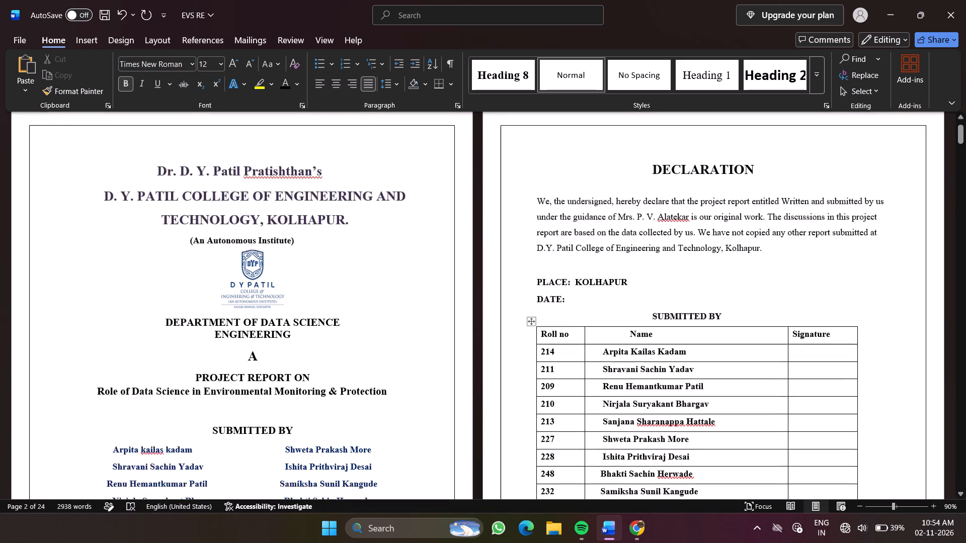
pyautogui.scroll(-7, 678, 311)
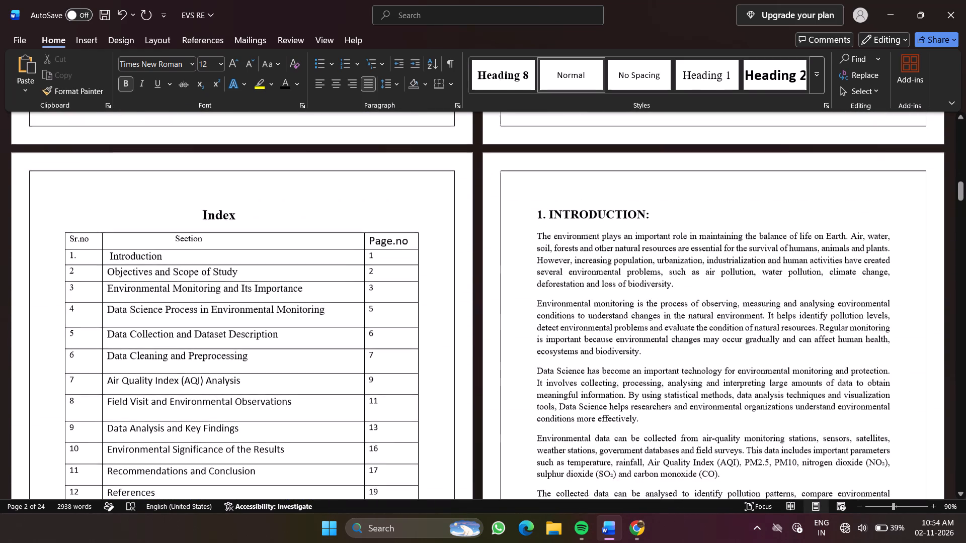
pyautogui.scroll(-9, 678, 311)
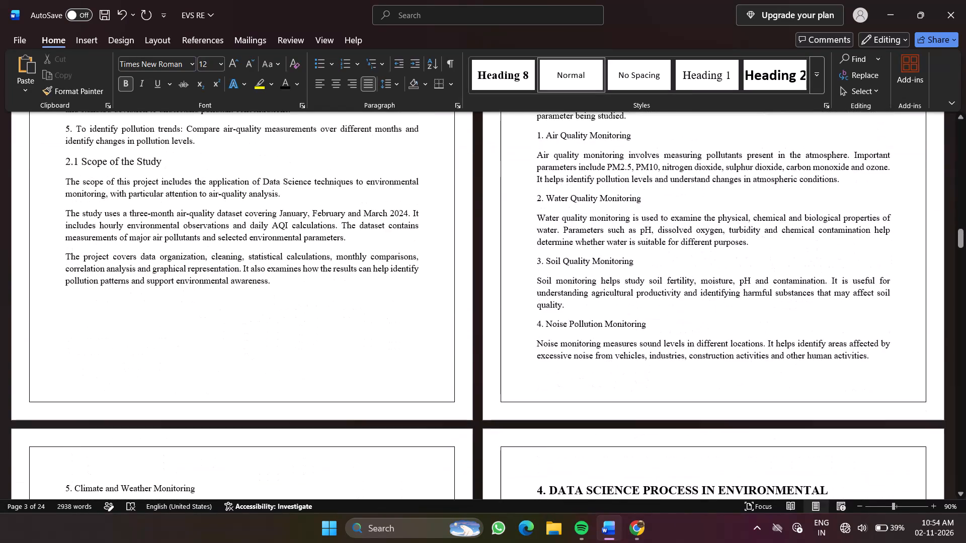
pyautogui.scroll(-13, 678, 311)
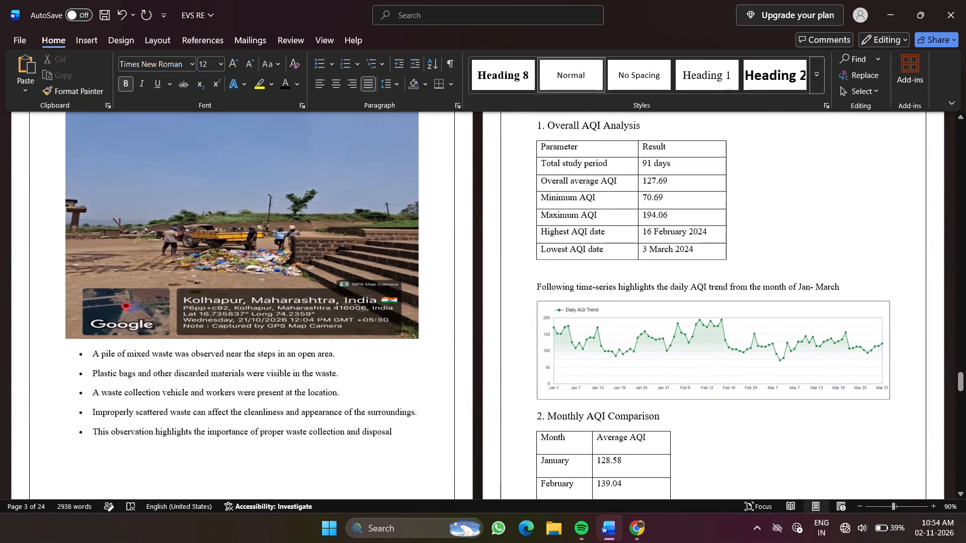
pyautogui.click(374, 295)
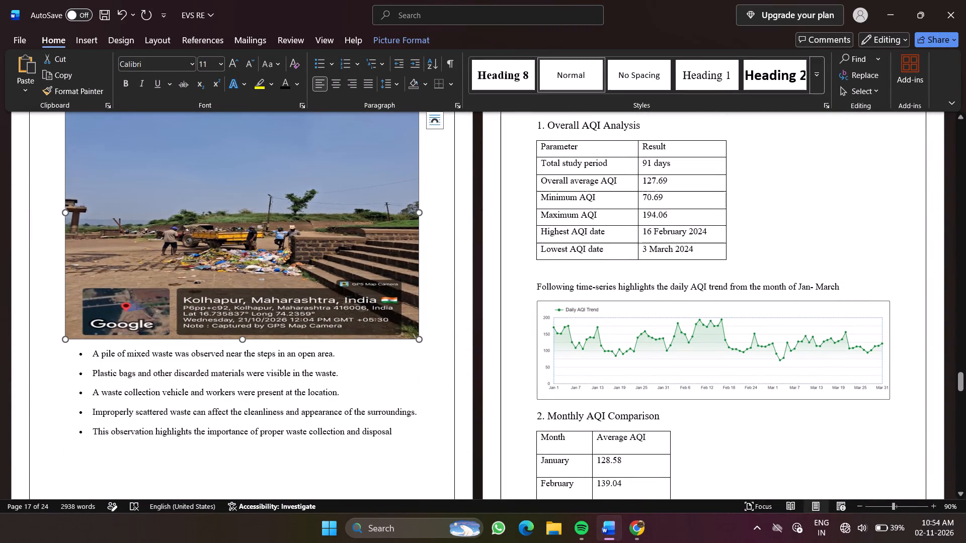
pyautogui.scroll(6, 374, 295)
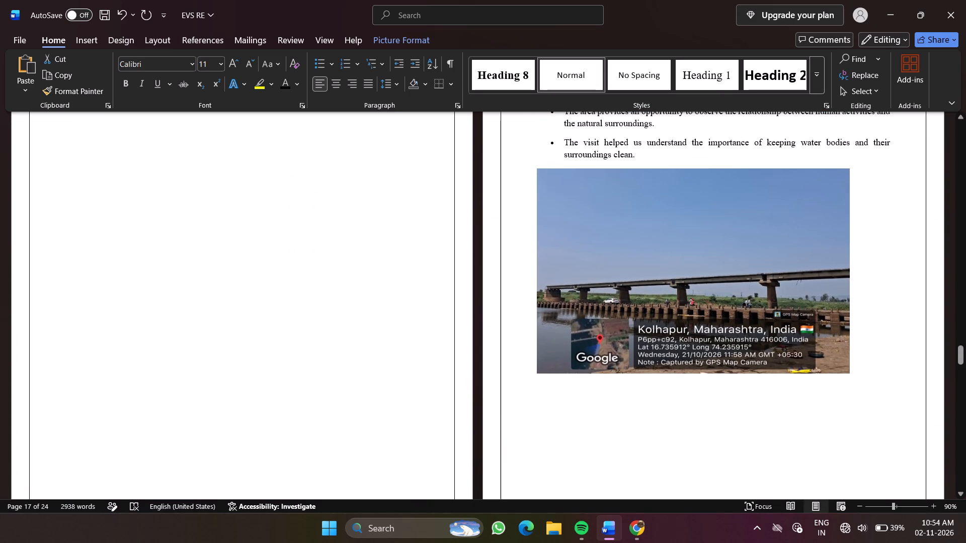
# Narrow the garbage disposal photo in the field visit section slightly by moving its side edge inward.
pyautogui.click(799, 294)
pyautogui.keyDown('ctrl'); pyautogui.scroll(1, 799, 294); pyautogui.keyUp('ctrl')
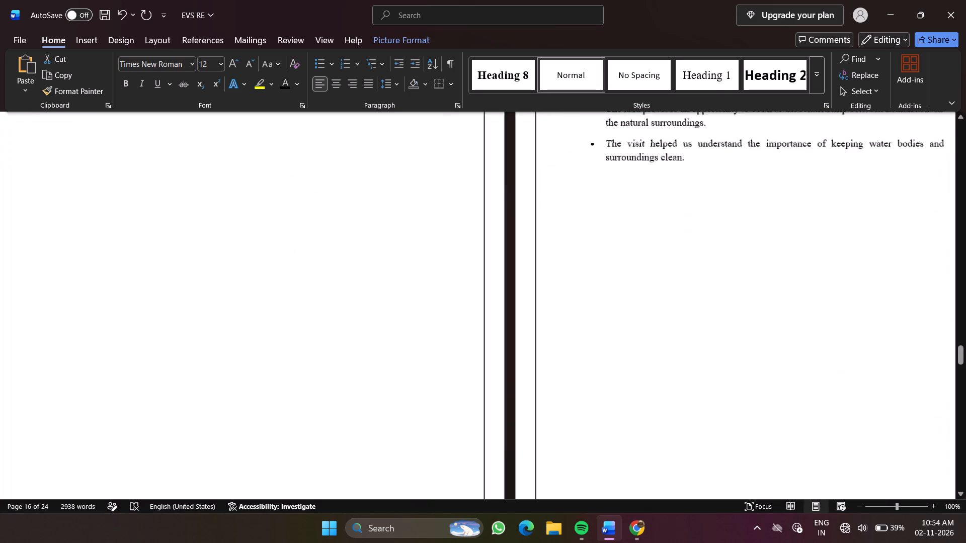
pyautogui.keyDown('ctrl'); pyautogui.scroll(1, 799, 294); pyautogui.keyUp('ctrl')
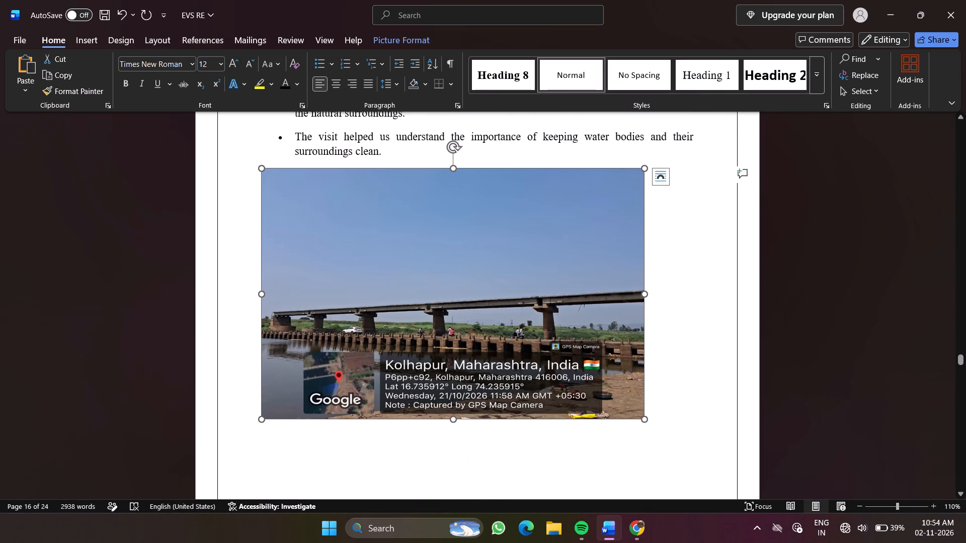
pyautogui.scroll(-3, 633, 414)
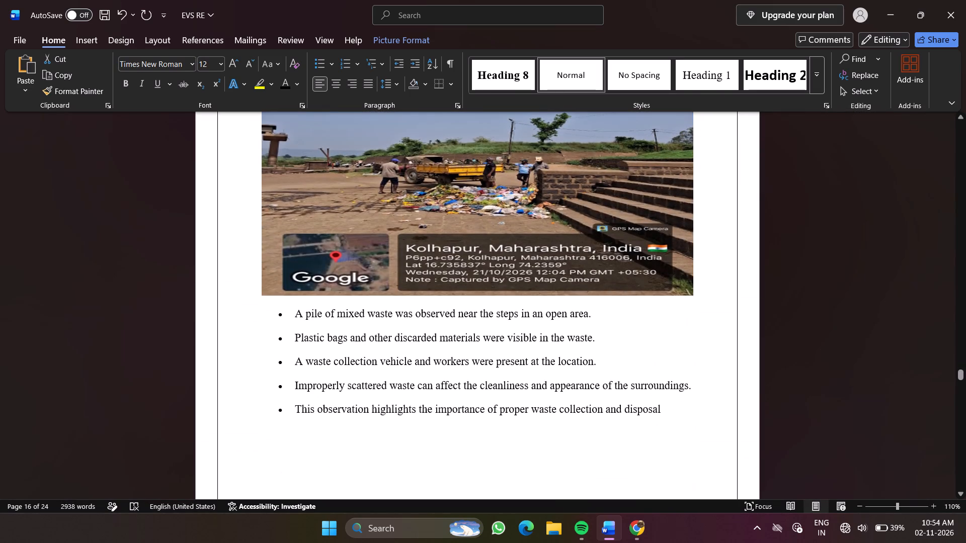
pyautogui.scroll(2, 605, 542)
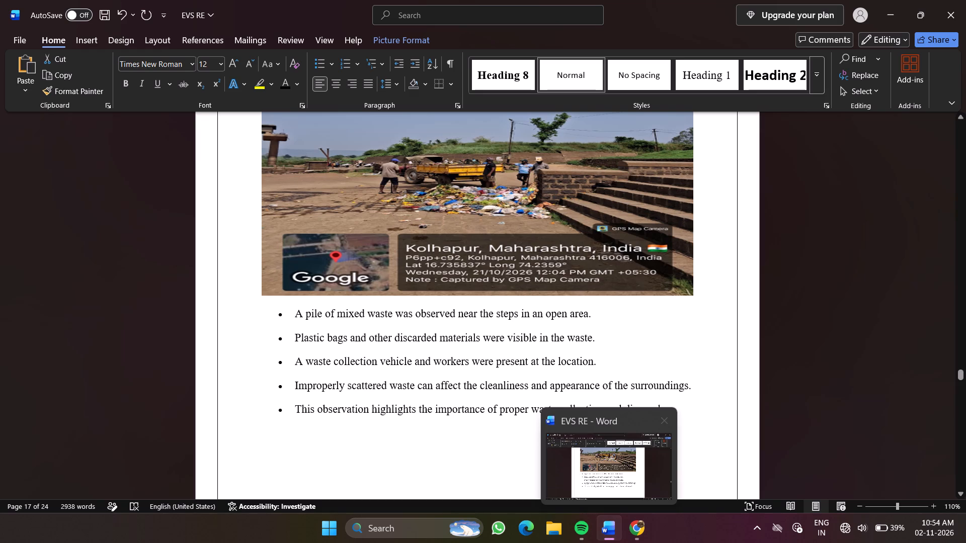
pyautogui.click(565, 260)
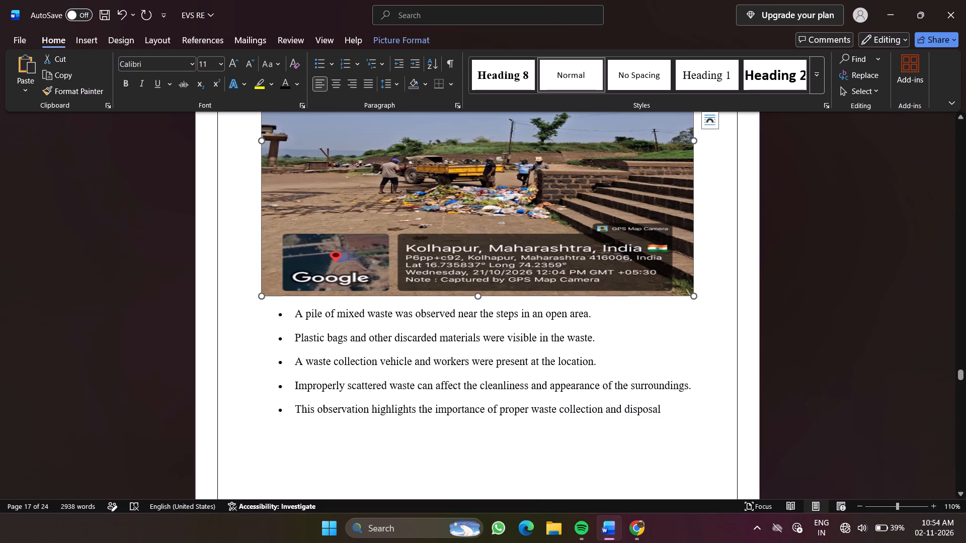
pyautogui.moveTo(693, 143); pyautogui.dragTo(662, 158)
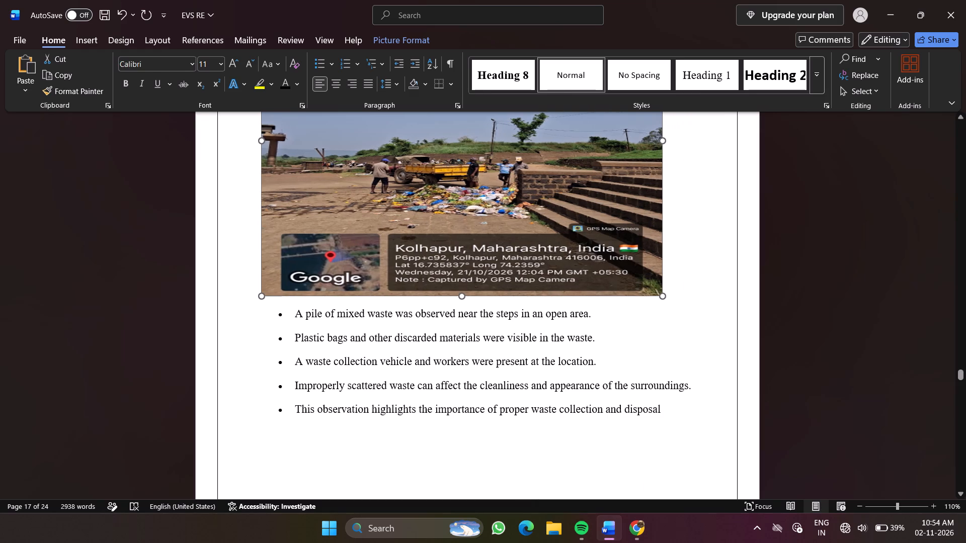
pyautogui.moveTo(662, 158); pyautogui.dragTo(684, 160)
# Adjust the top edge of the photo under "2. Observation of Garbage Disposal" to make it slightly taller, then deselect it.
pyautogui.scroll(1, 464, 167)
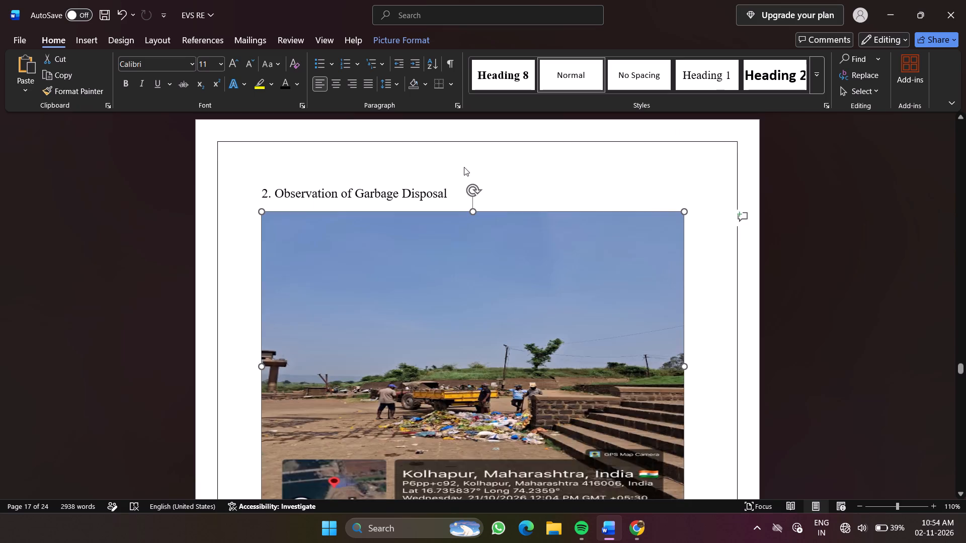
pyautogui.scroll(1, 464, 167)
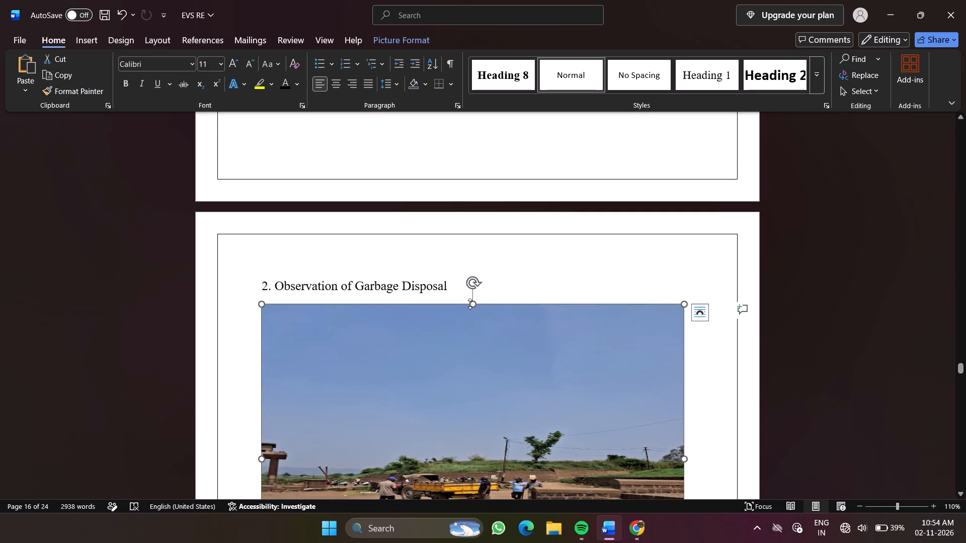
pyautogui.moveTo(473, 307); pyautogui.dragTo(478, 314)
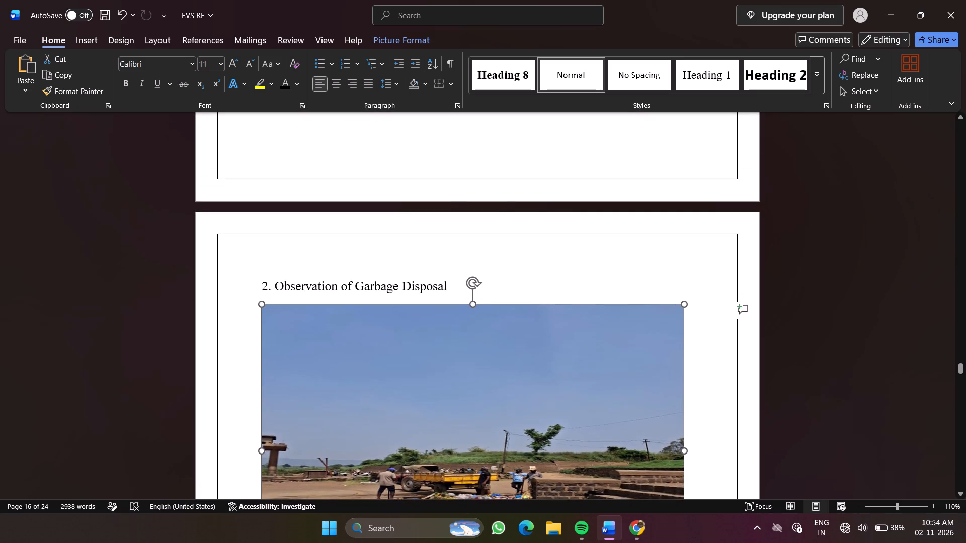
pyautogui.moveTo(478, 314); pyautogui.dragTo(478, 293)
pyautogui.scroll(-1, 478, 293)
pyautogui.scroll(1, 478, 293)
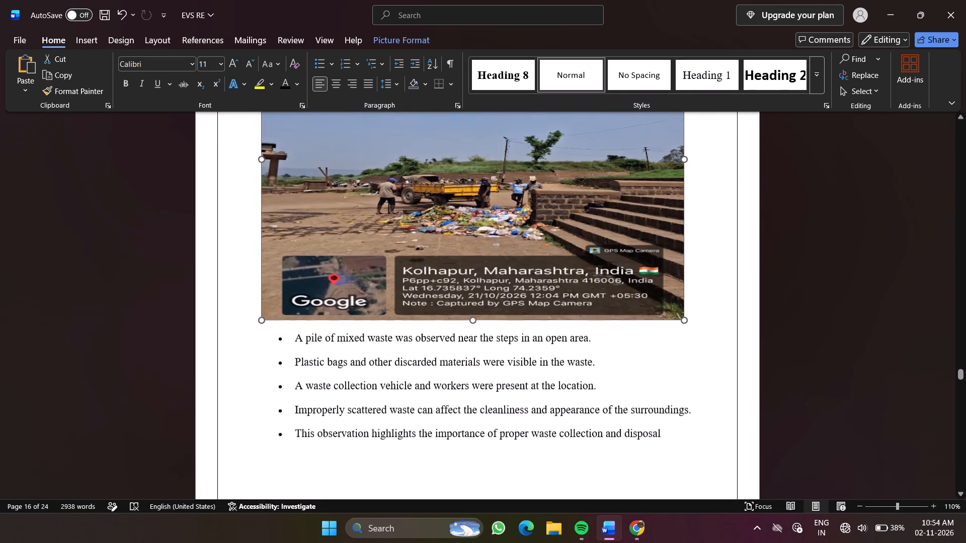
pyautogui.scroll(1, 478, 293)
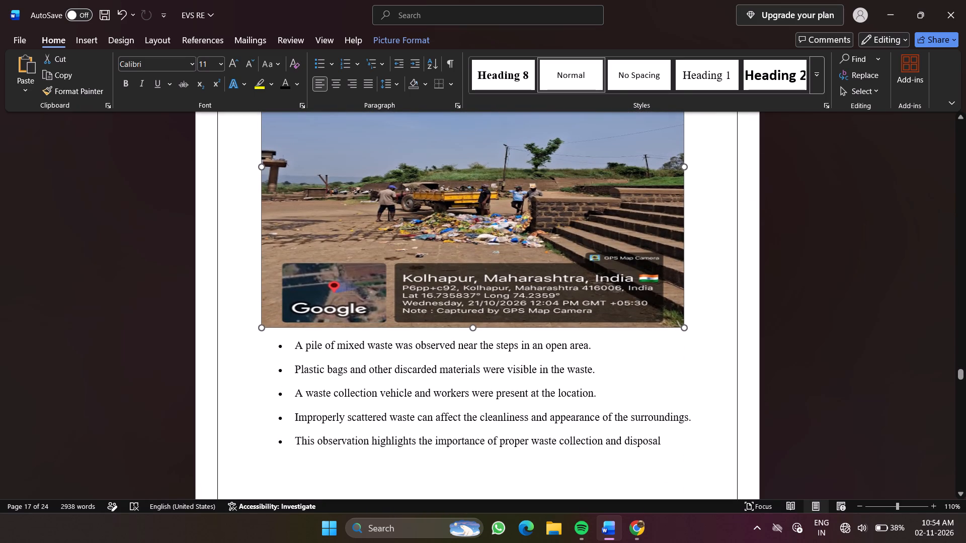
pyautogui.click(518, 435)
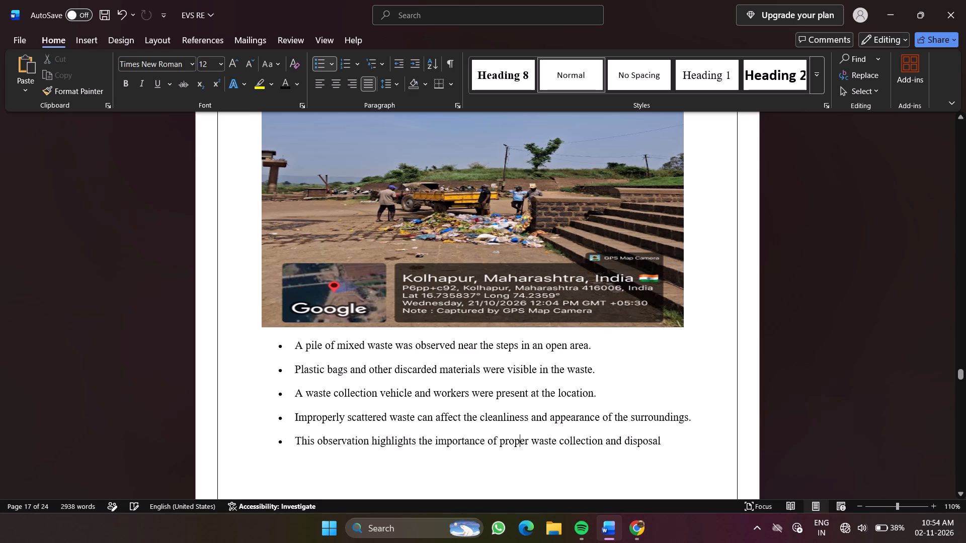
# Start saving the report as a new copy, choosing the personal OneDrive as the location.
pyautogui.scroll(3, 518, 435)
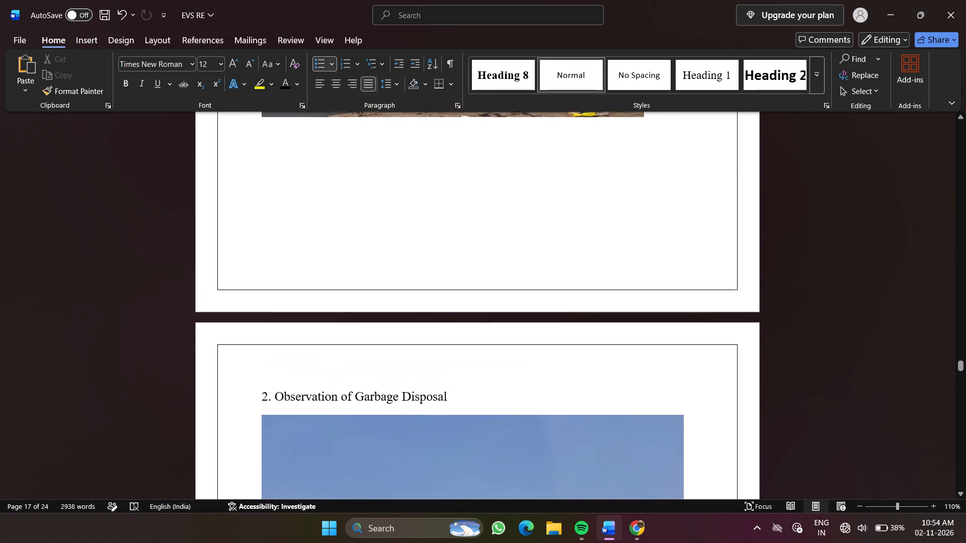
pyautogui.scroll(3, 518, 435)
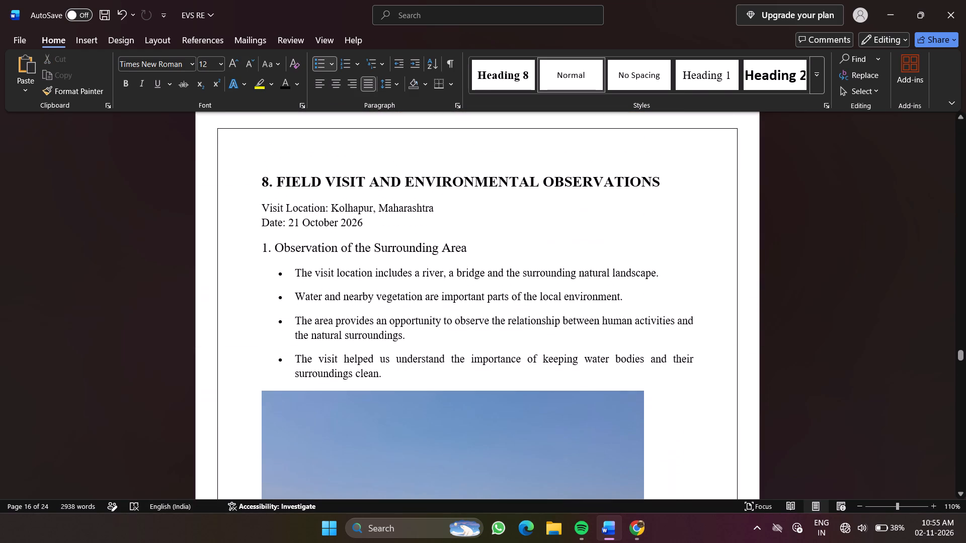
pyautogui.click(18, 44)
pyautogui.click(54, 232)
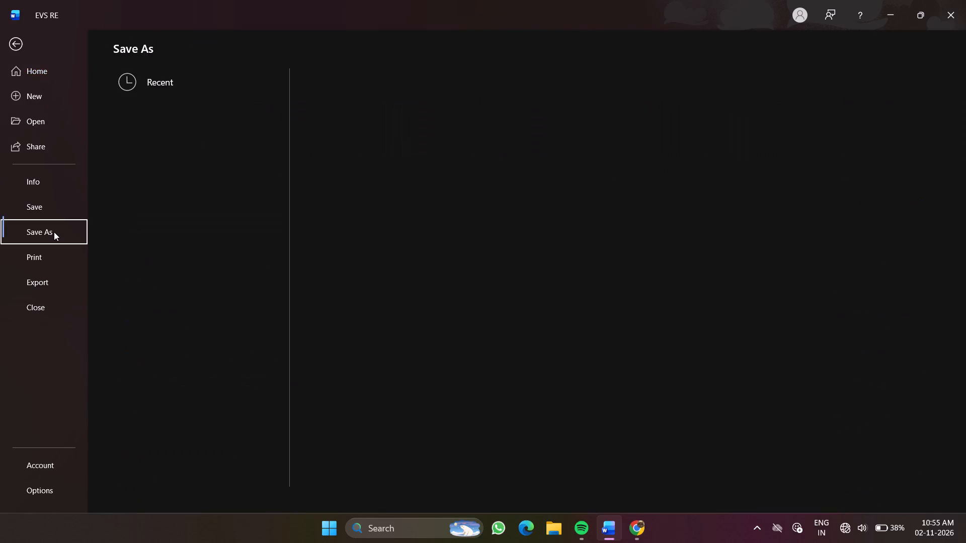
pyautogui.doubleClick(155, 128)
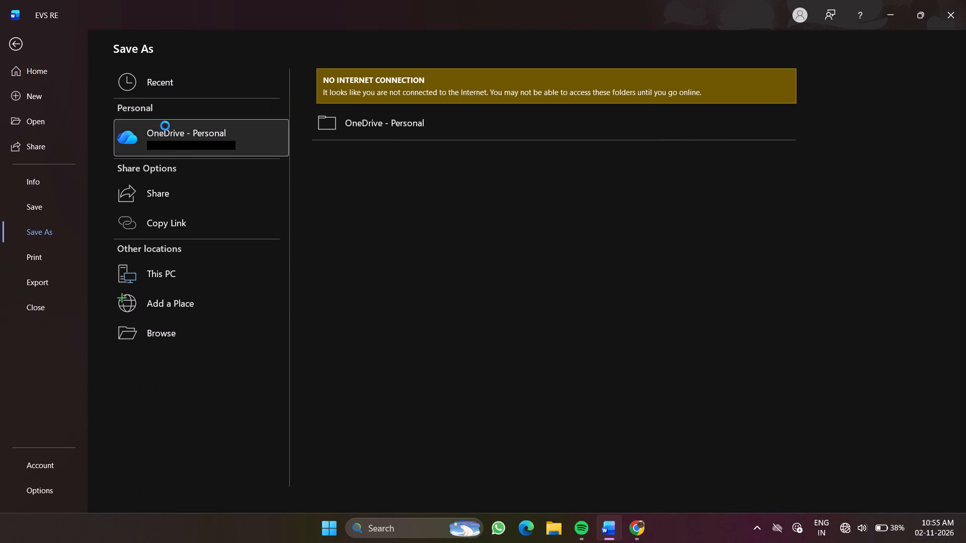
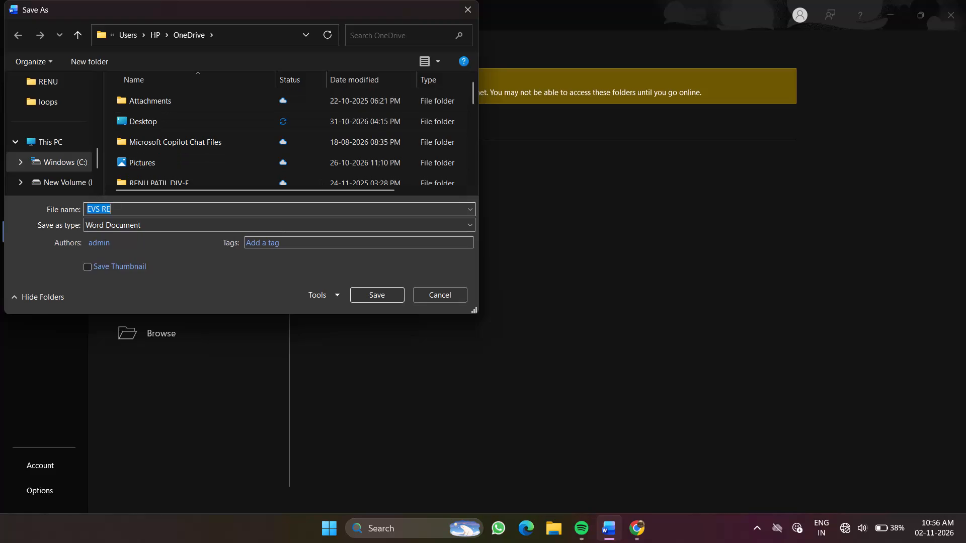
# Name the copy "EVS final" and save it as a Word document in the OneDrive folder.
pyautogui.press('BackSpace')
pyautogui.write('EVS')
pyautogui.press('space')
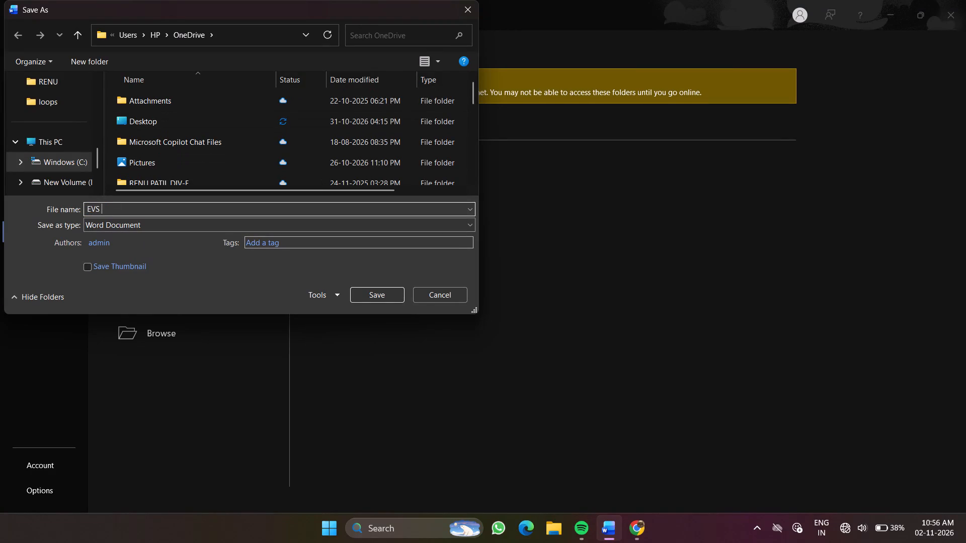
pyautogui.write('final')
pyautogui.click(358, 298)
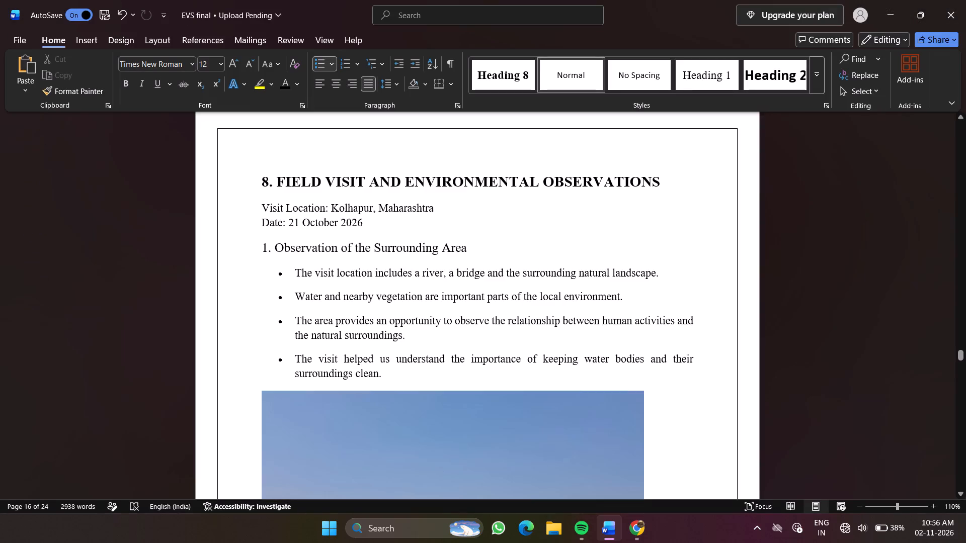
# Connect the computer to the "Renuuu" Wi-Fi network and return to the report.
pyautogui.click(850, 530)
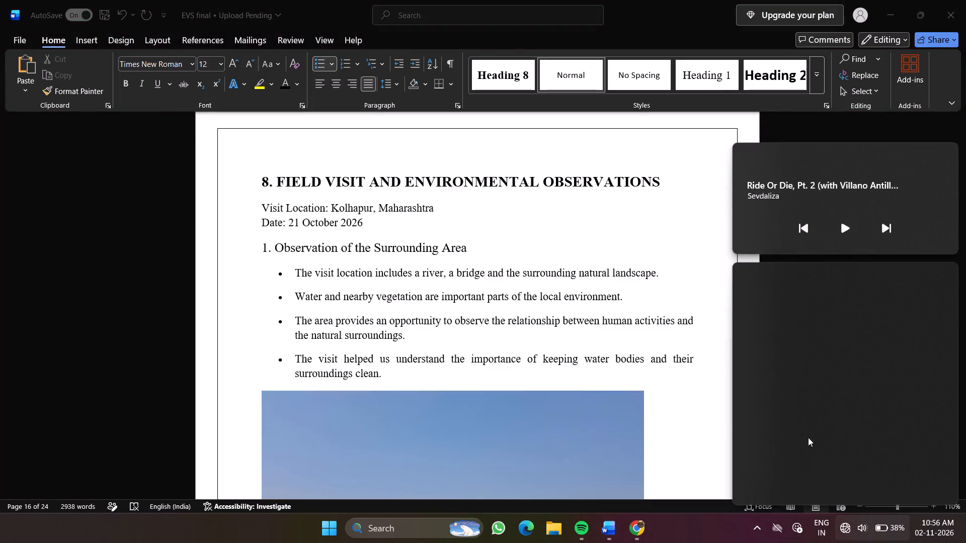
pyautogui.click(791, 289)
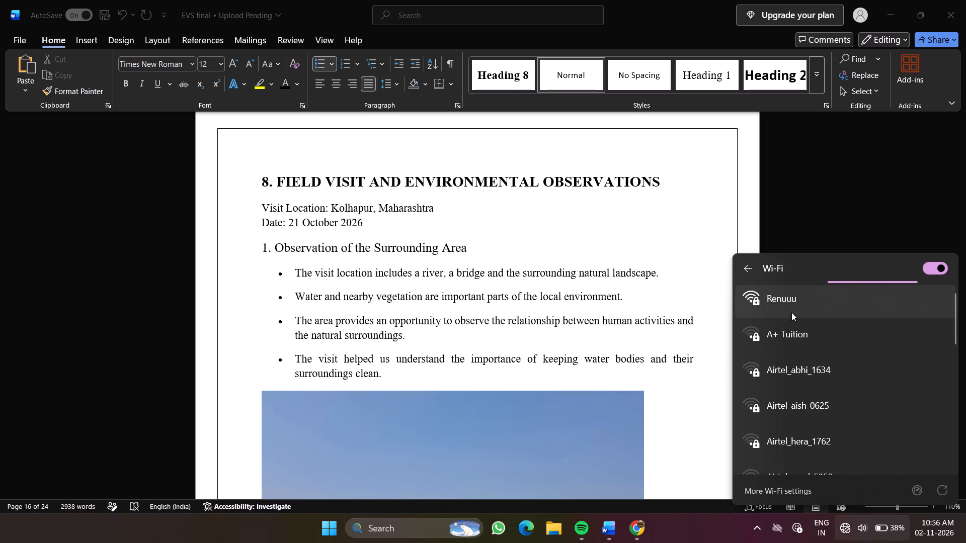
pyautogui.click(809, 295)
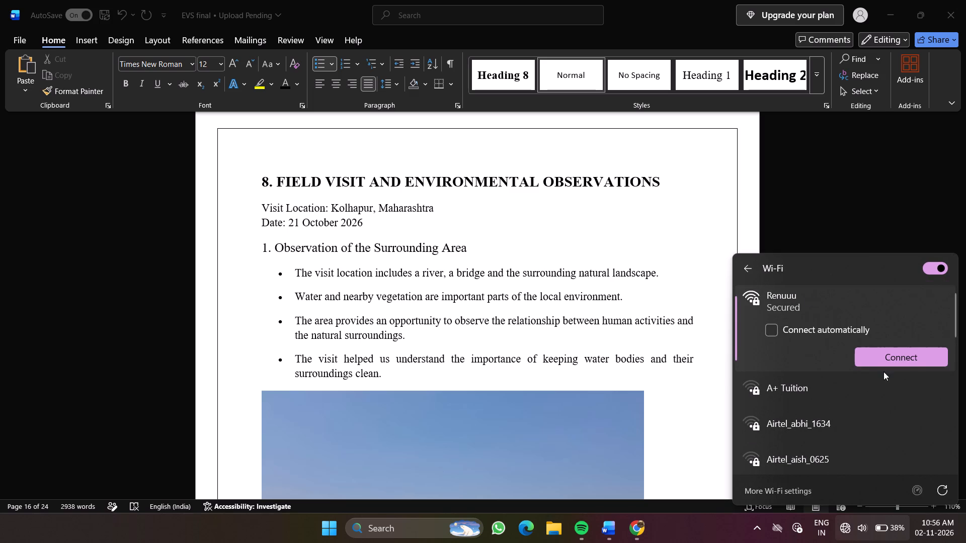
pyautogui.click(891, 360)
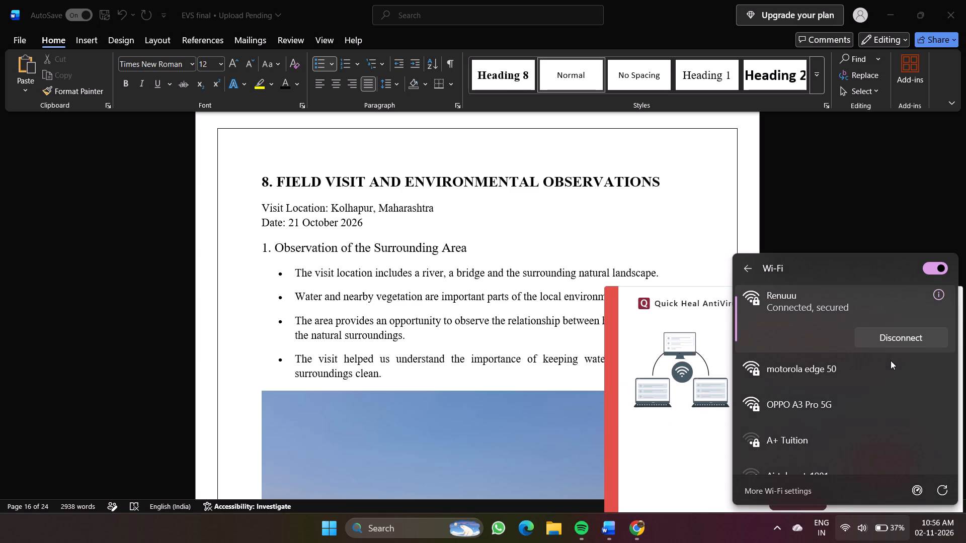
pyautogui.click(885, 234)
# Open the file details of the EVS final document and bring up the location chooser for its OneDrive folder.
pyautogui.click(252, 19)
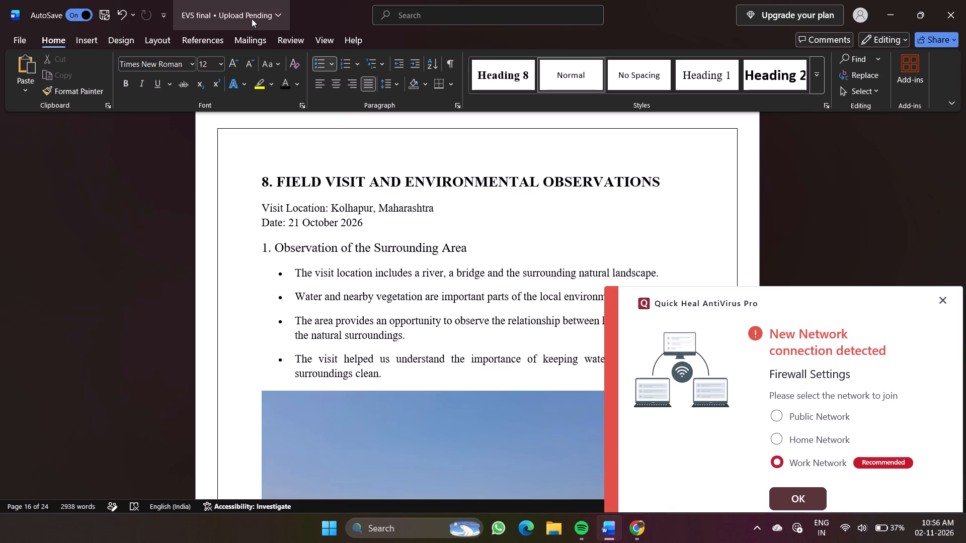
pyautogui.click(238, 121)
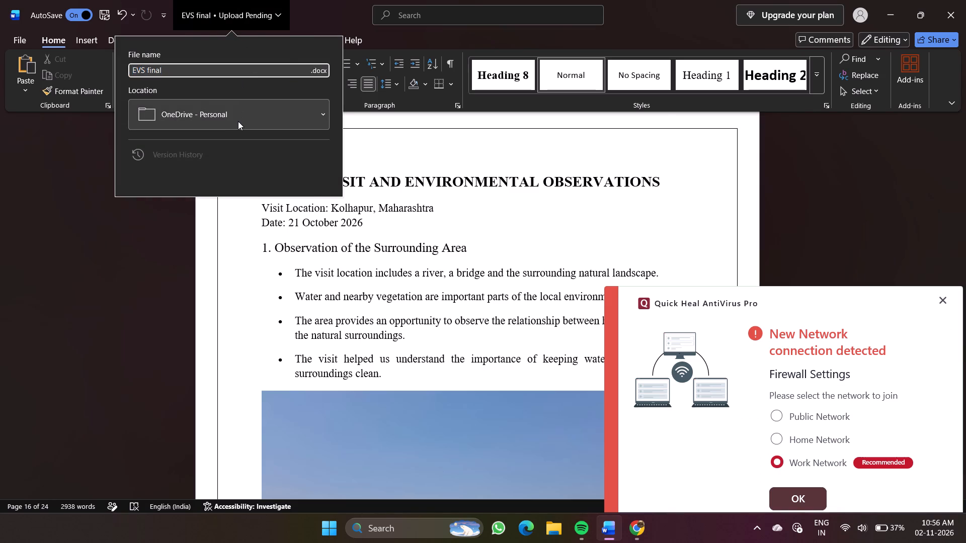
pyautogui.click(755, 239)
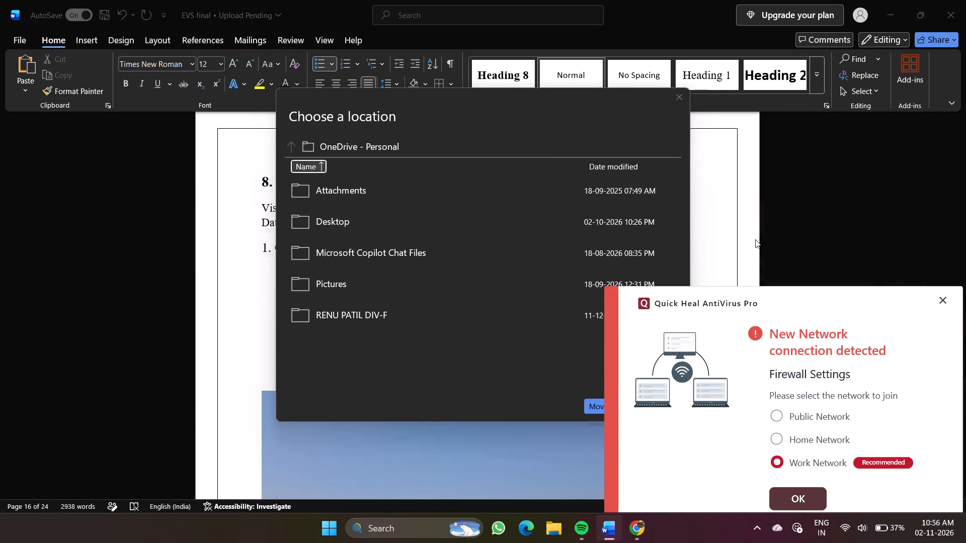
# Dismiss the antivirus notification about the new network without choosing a network type.
pyautogui.click(945, 302)
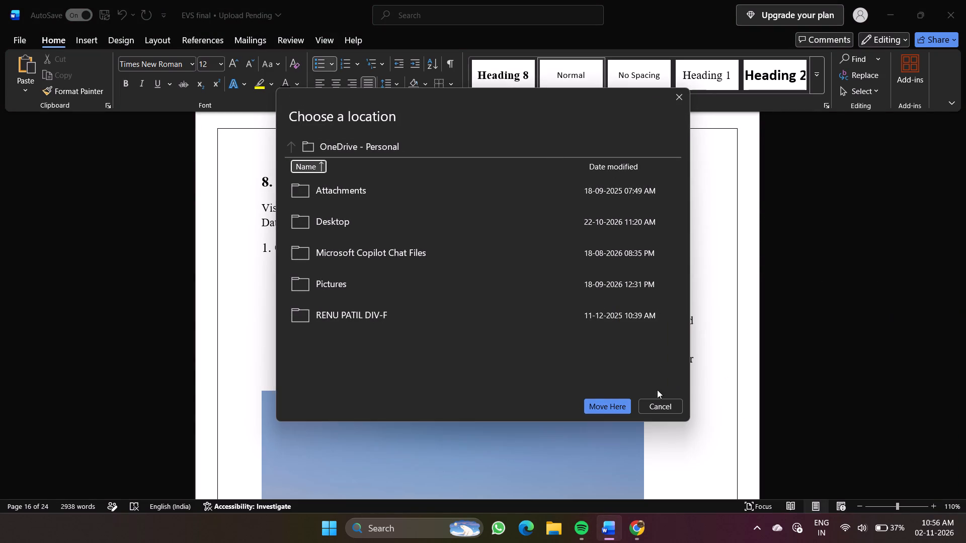
# Move the "EVS final" document into the Desktop folder of the personal OneDrive.
pyautogui.doubleClick(349, 146)
pyautogui.doubleClick(358, 226)
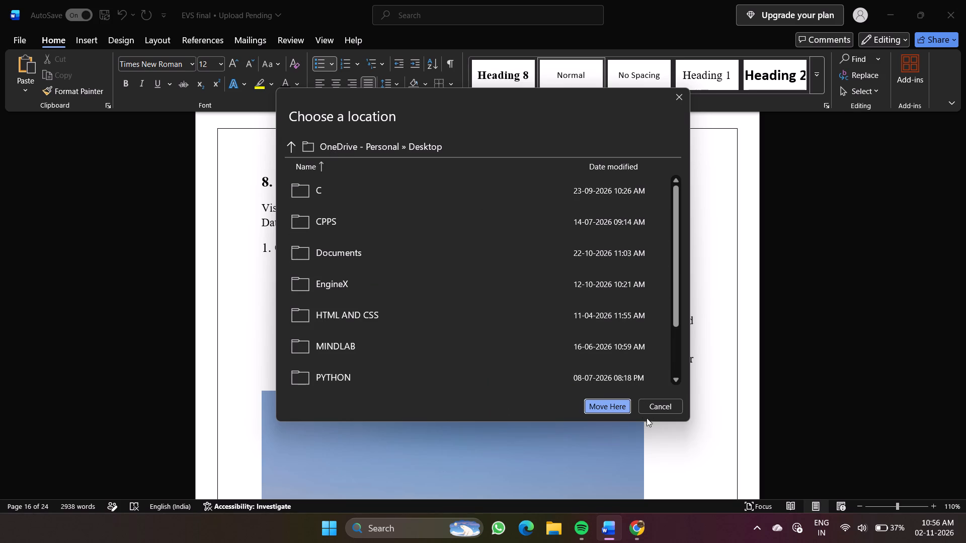
pyautogui.click(625, 409)
pyautogui.click(625, 409)
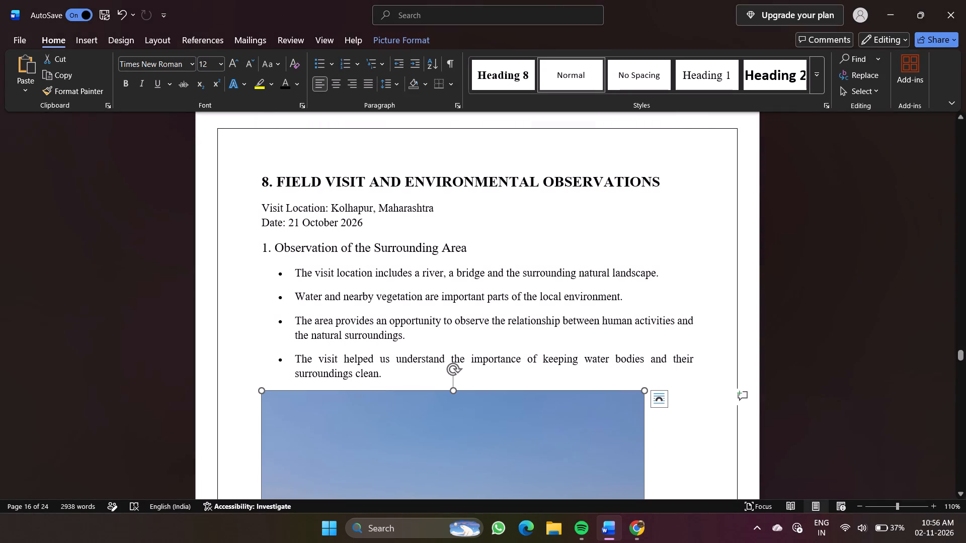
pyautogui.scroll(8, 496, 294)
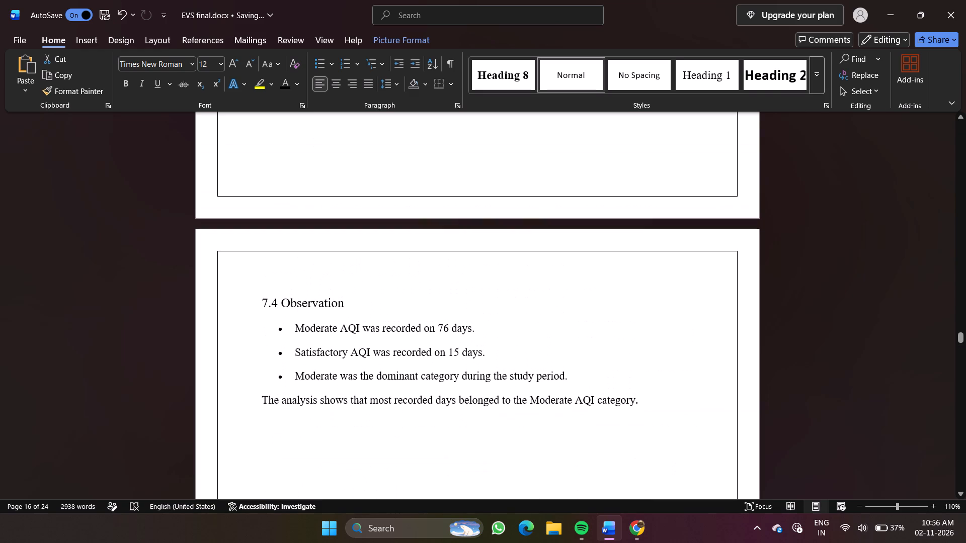
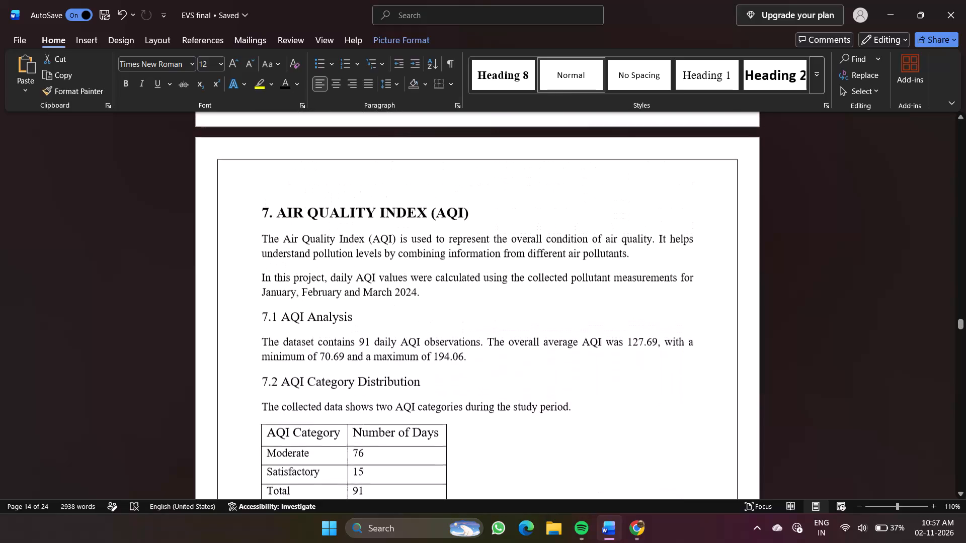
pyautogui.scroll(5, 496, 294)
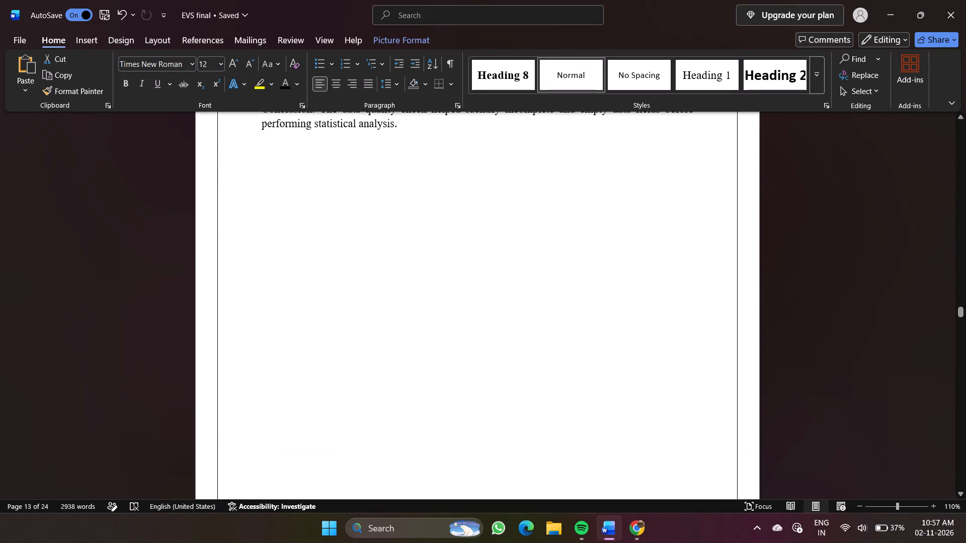
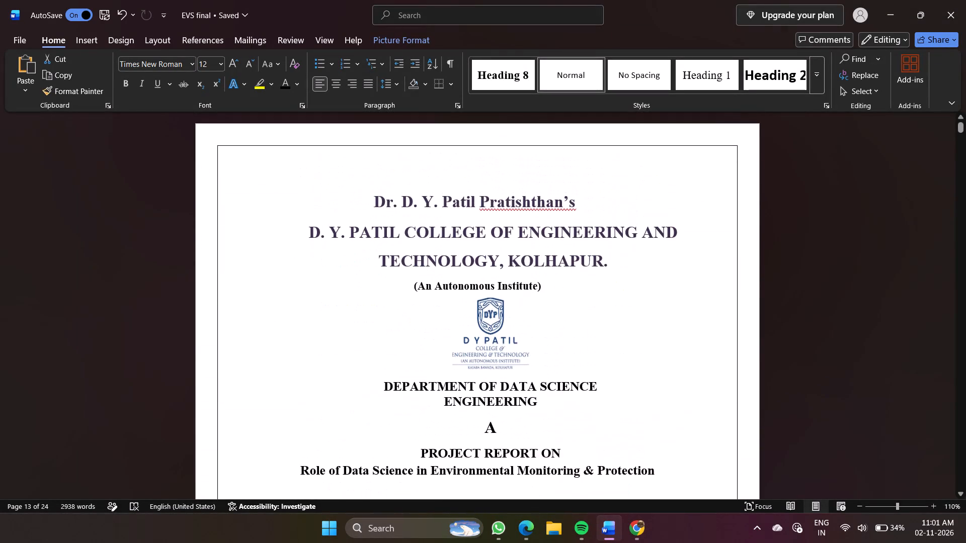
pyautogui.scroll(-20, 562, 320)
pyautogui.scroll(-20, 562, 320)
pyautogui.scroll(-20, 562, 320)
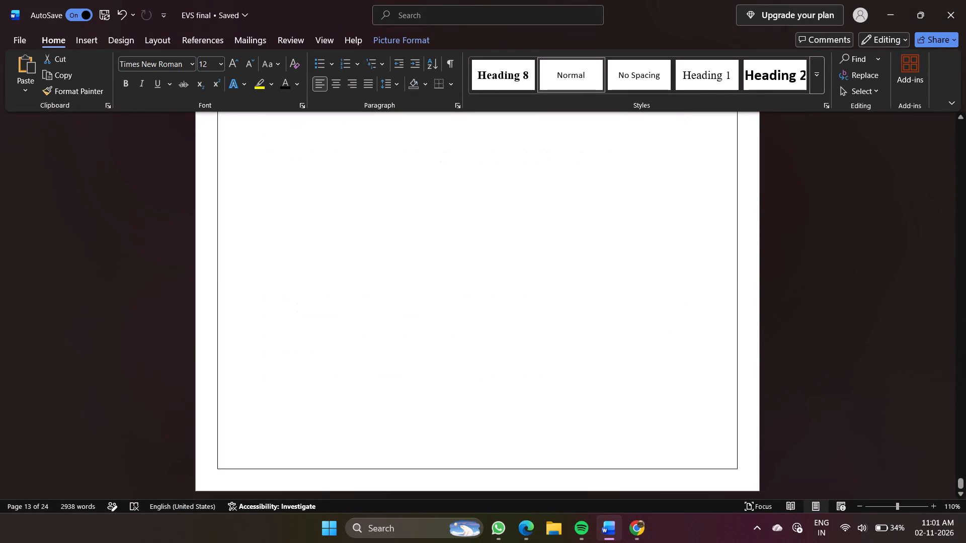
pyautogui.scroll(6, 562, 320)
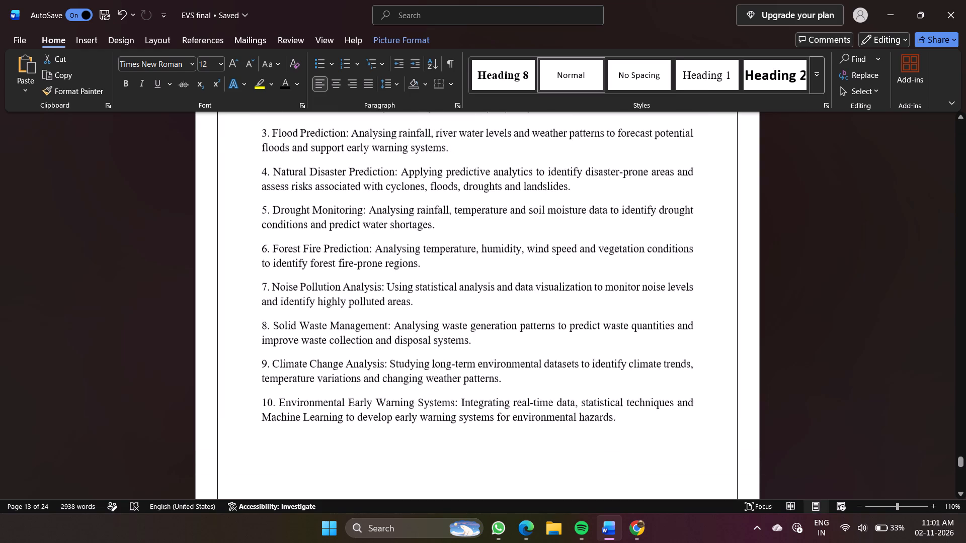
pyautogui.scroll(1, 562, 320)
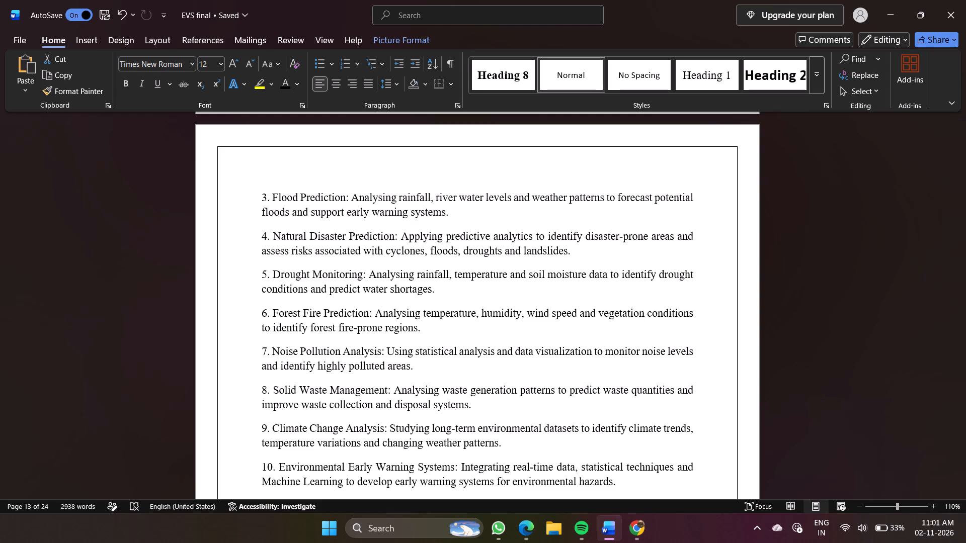
# Review the layout of the saved report's body pages, from the numbered prediction applications and AQI findings back to the data science process section.
pyautogui.scroll(15, 562, 320)
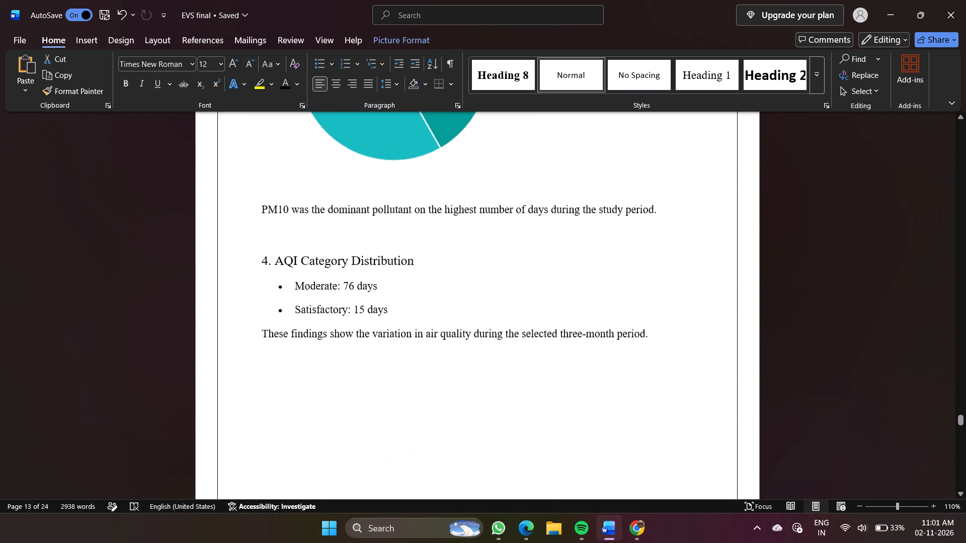
pyautogui.scroll(-6, 562, 320)
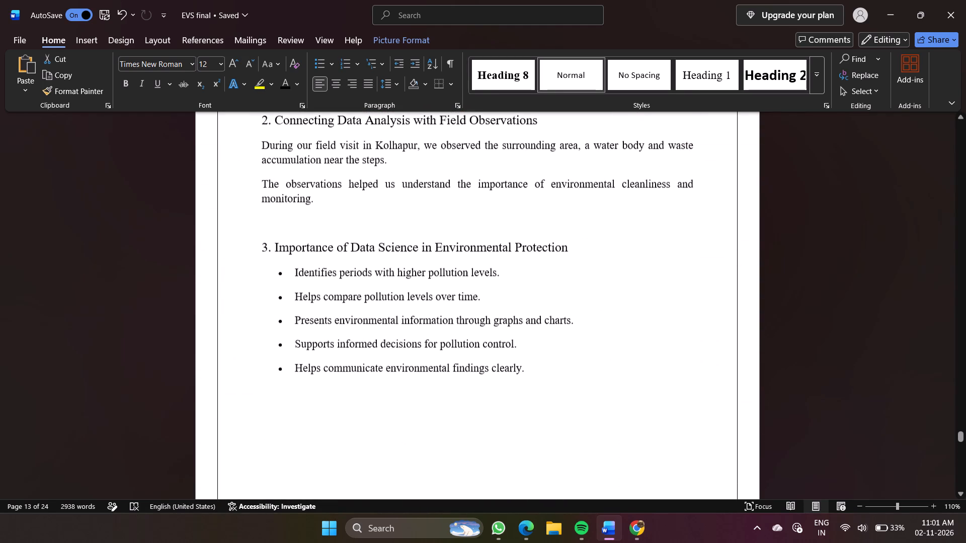
pyautogui.scroll(-1, 562, 320)
pyautogui.scroll(12, 562, 320)
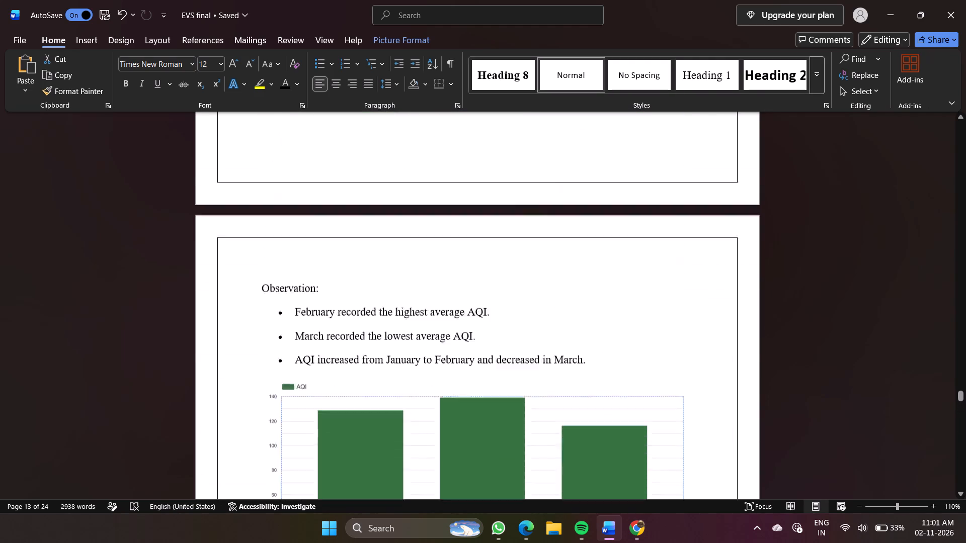
pyautogui.scroll(17, 562, 320)
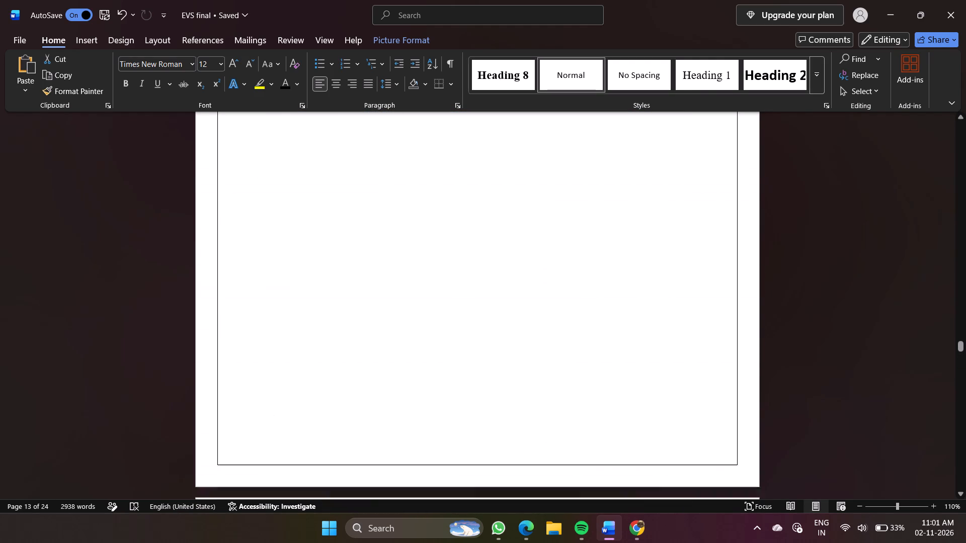
pyautogui.scroll(14, 562, 320)
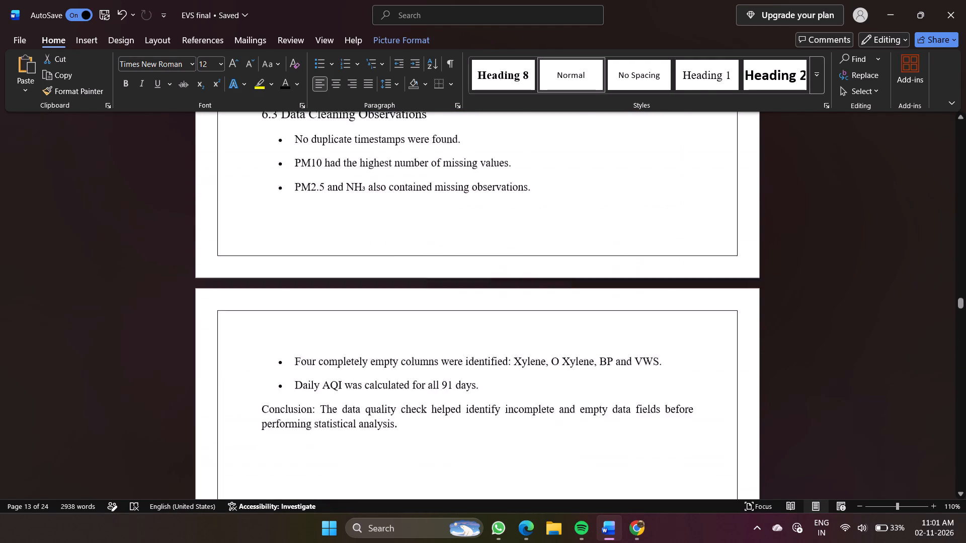
pyautogui.scroll(11, 562, 320)
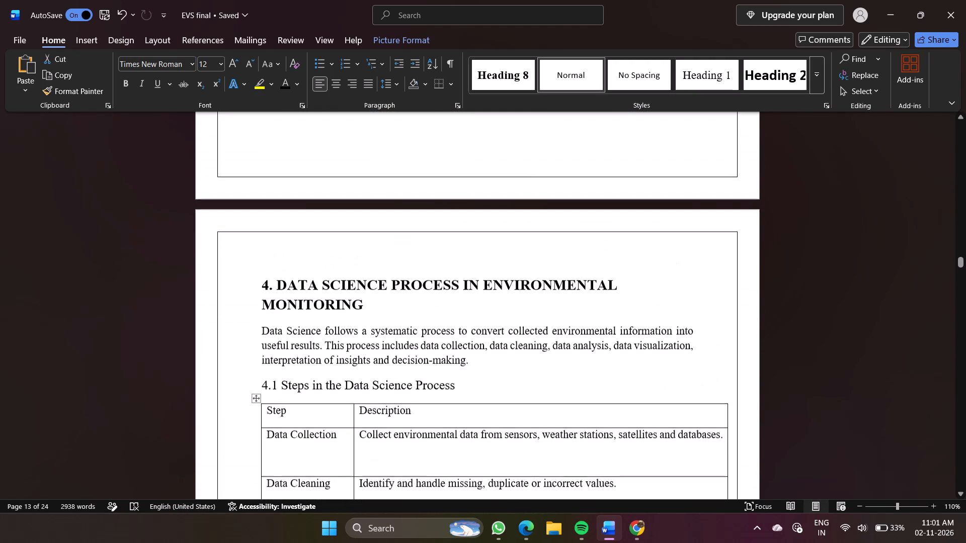
pyautogui.scroll(1, 562, 320)
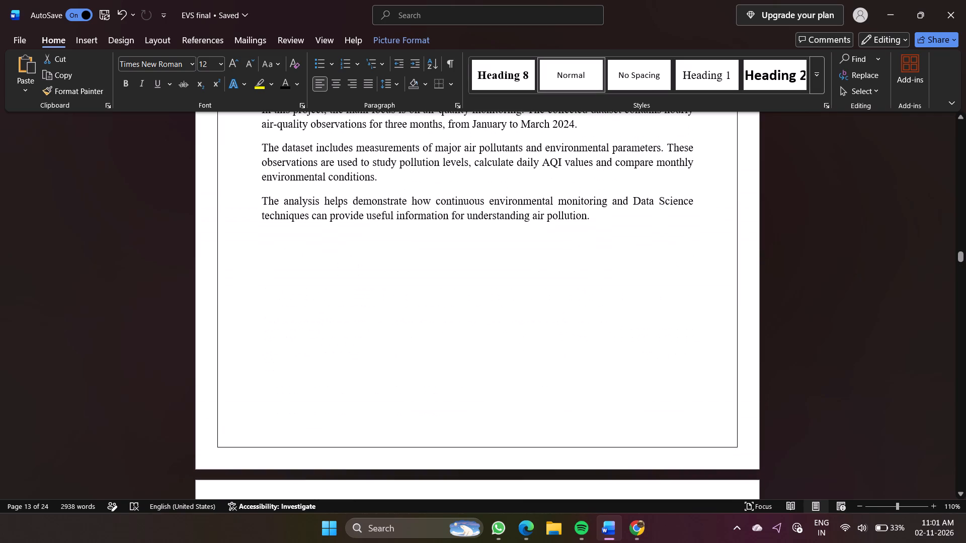
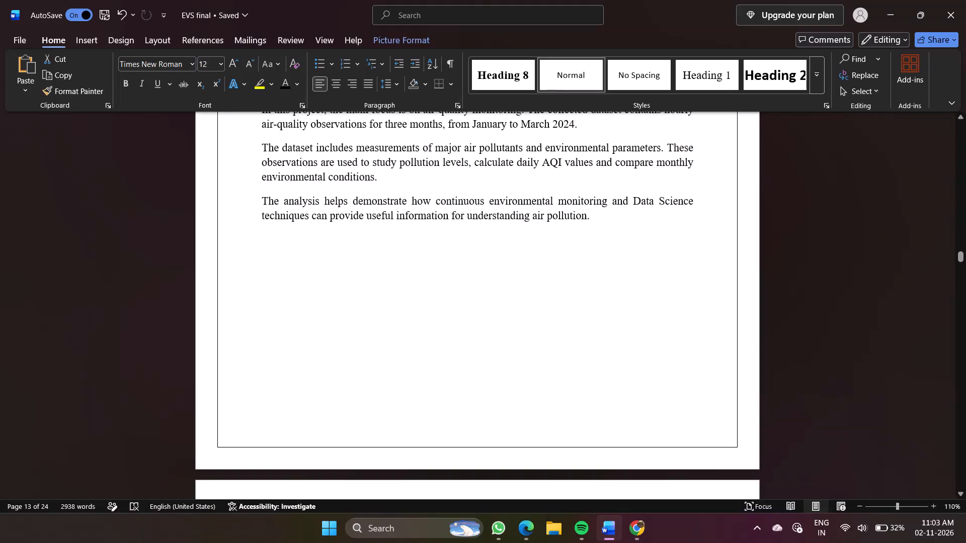
# Save a copy of the report as a PDF named "EVS final" in the personal OneDrive folder.
pyautogui.click(20, 34)
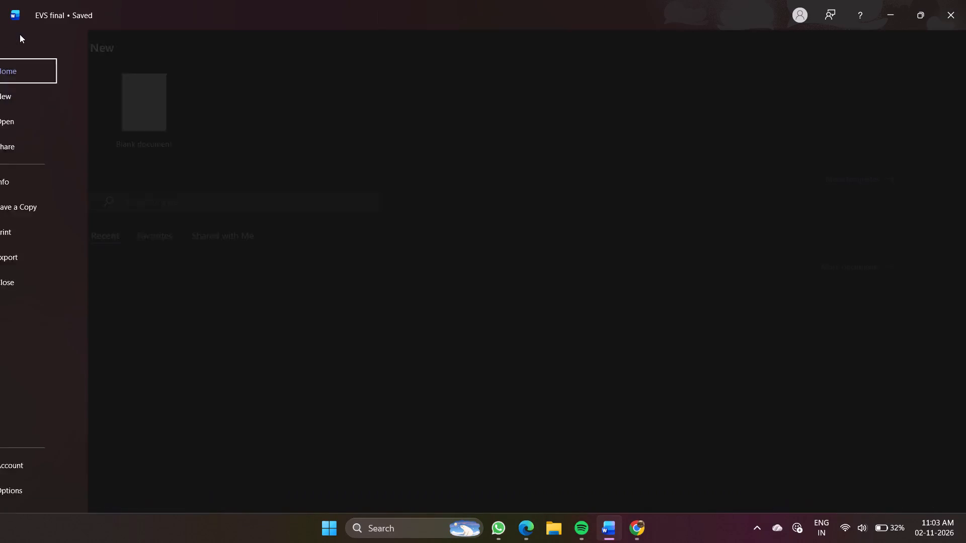
pyautogui.click(42, 207)
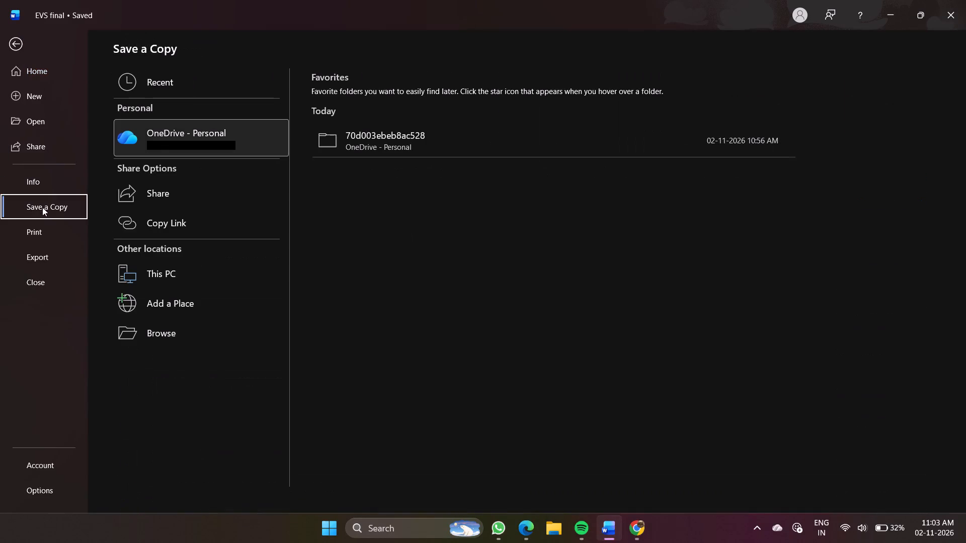
pyautogui.doubleClick(145, 142)
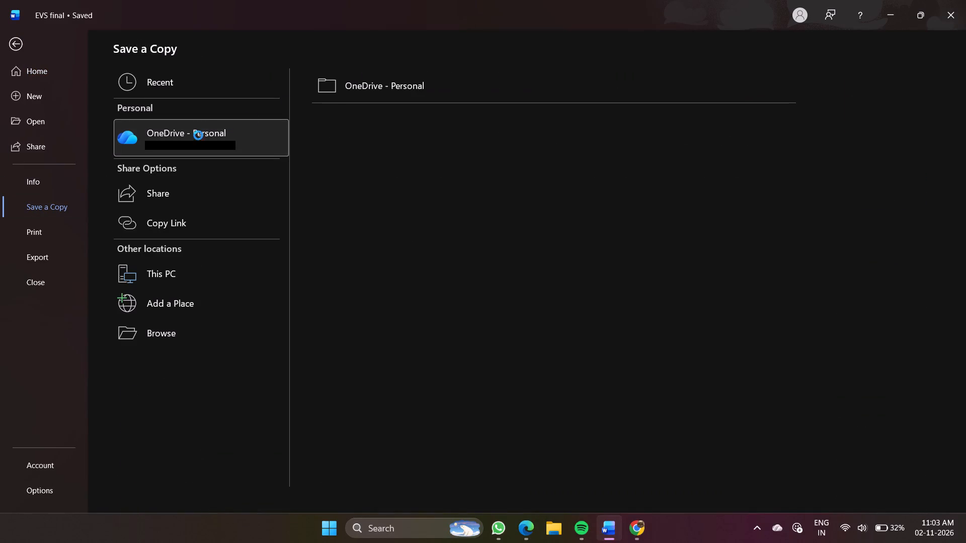
pyautogui.click(248, 144)
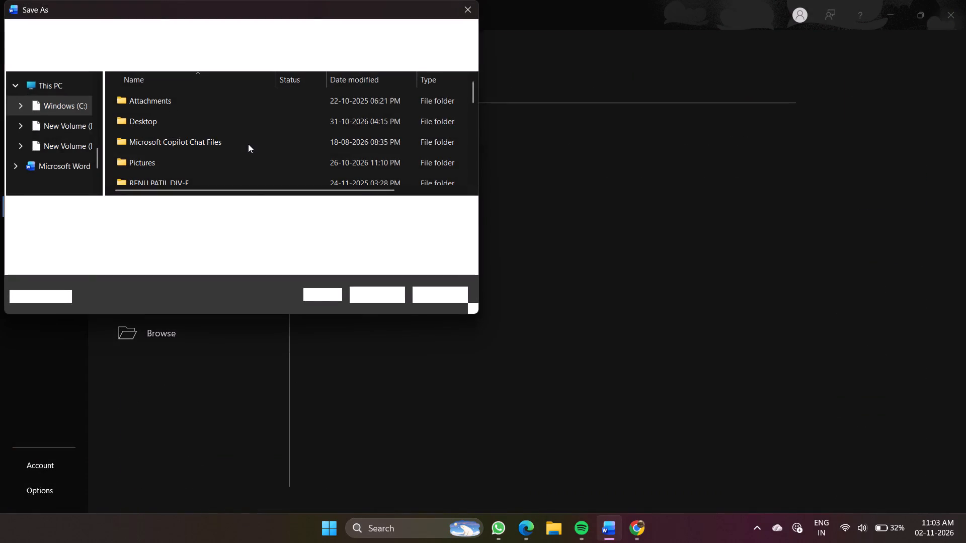
pyautogui.click(153, 227)
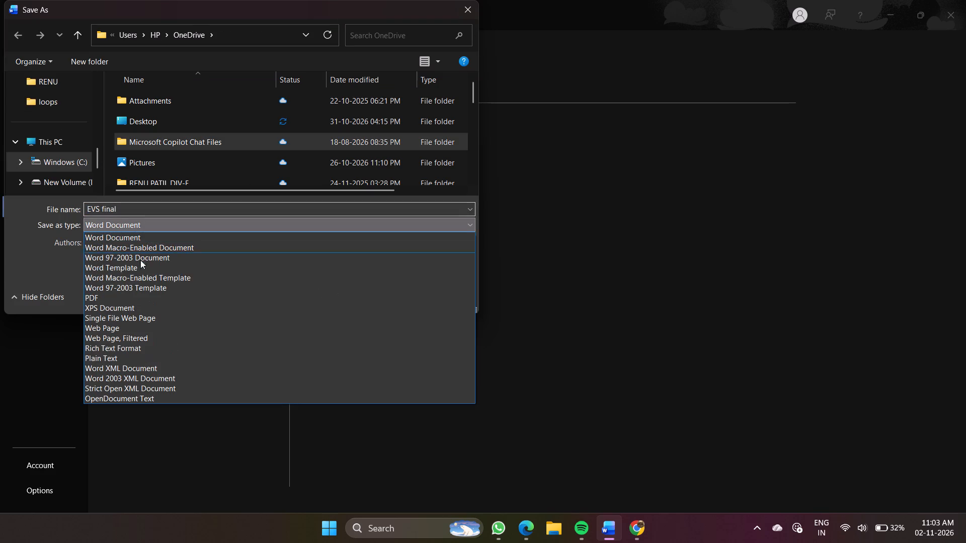
pyautogui.click(131, 296)
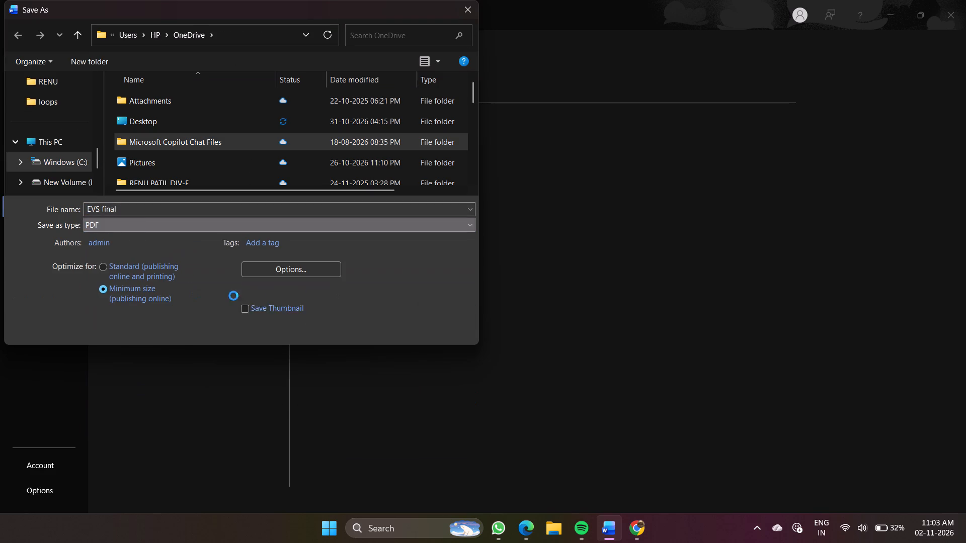
pyautogui.click(358, 328)
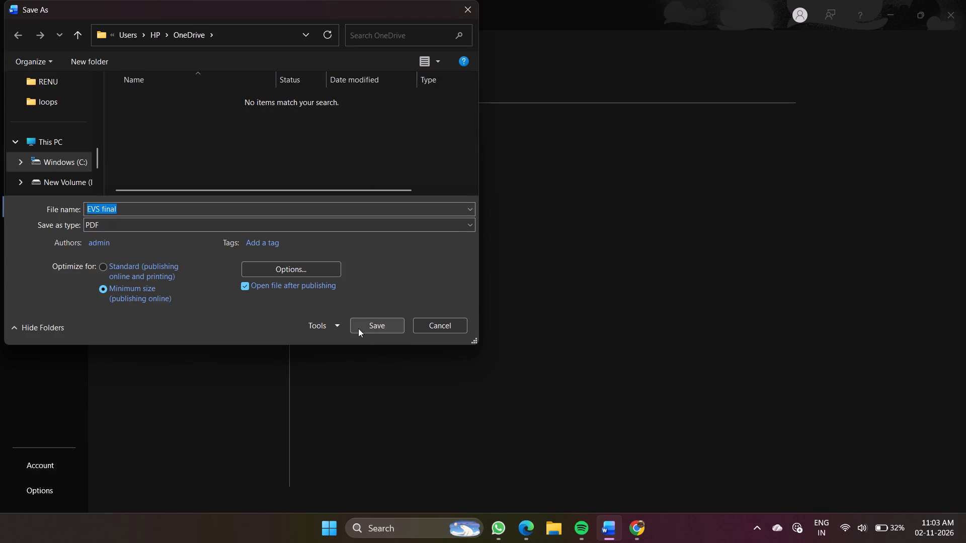
# Publish the report to OneDrive as the minimum-size PDF "EVS final", opening it after publishing.
pyautogui.click(358, 328)
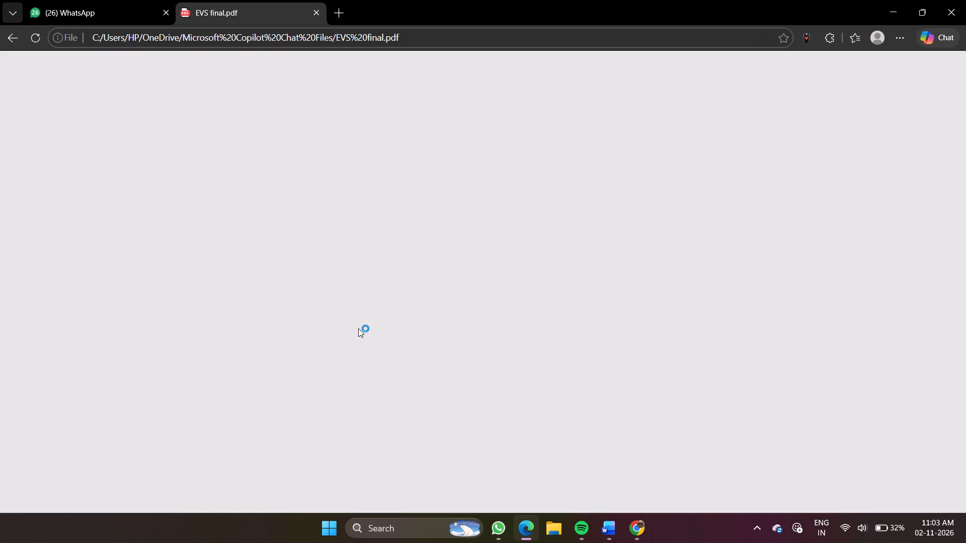
# Check the exported PDF's front pages, from the declaration and certificate to the acknowledgement, and hide the table of contents.
pyautogui.scroll(-7, 358, 328)
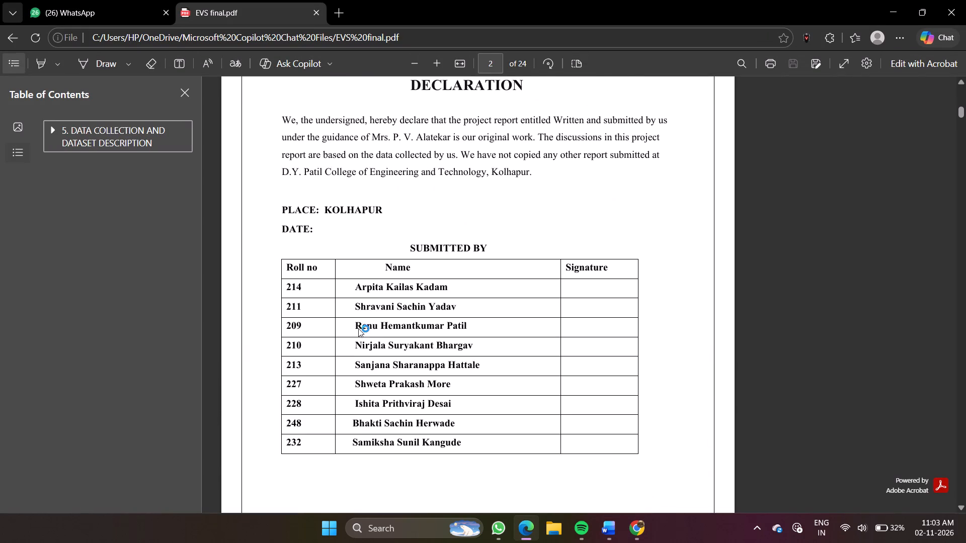
pyautogui.scroll(-5, 358, 328)
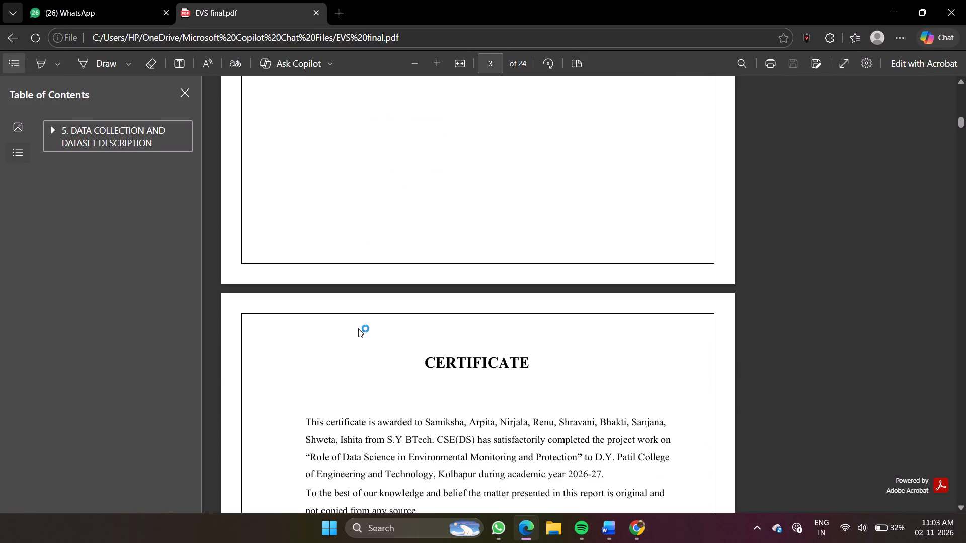
pyautogui.scroll(-8, 358, 328)
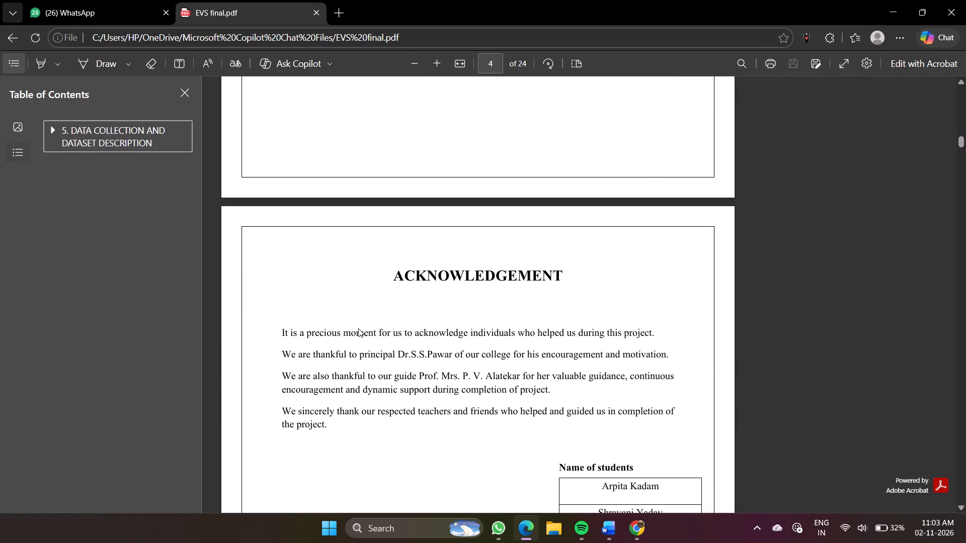
pyautogui.scroll(-2, 358, 328)
pyautogui.click(174, 94)
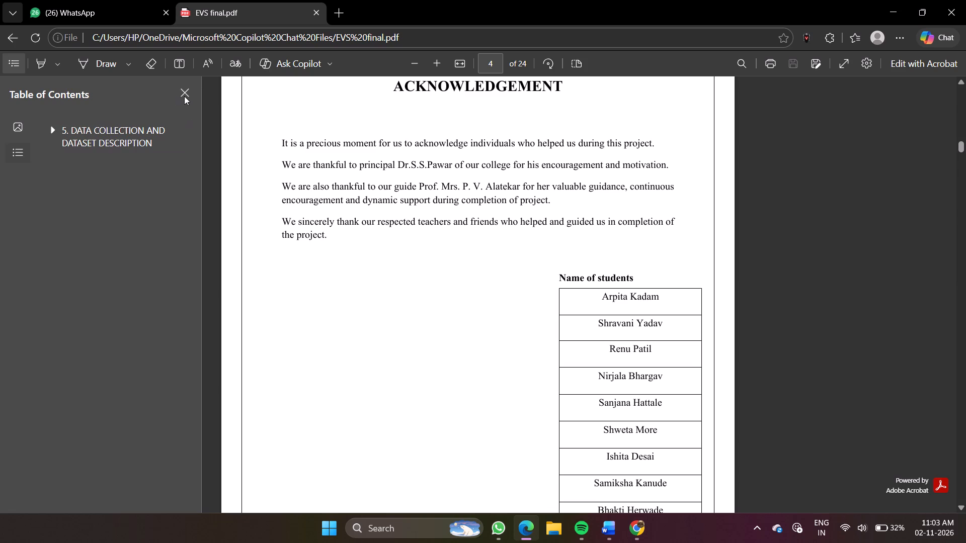
pyautogui.click(185, 96)
# Review the rest of the PDF, from the index through the field visit photographs and AQI analysis to the references on the last page.
pyautogui.scroll(-7, 329, 353)
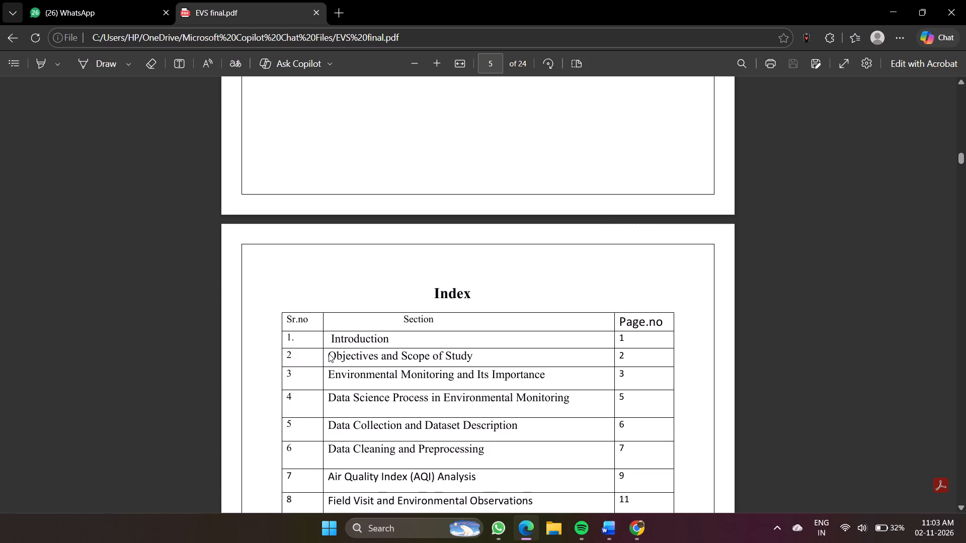
pyautogui.scroll(-11, 329, 353)
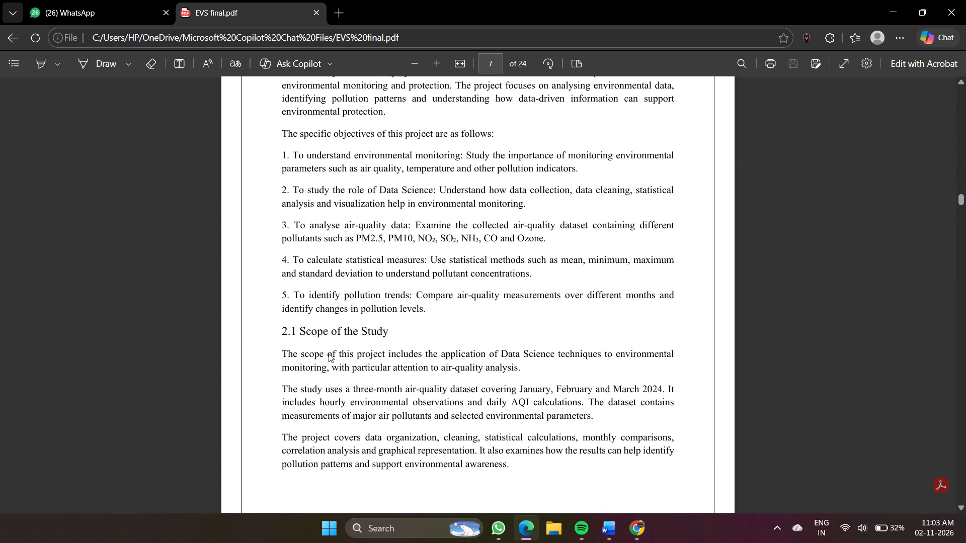
pyautogui.scroll(-14, 329, 353)
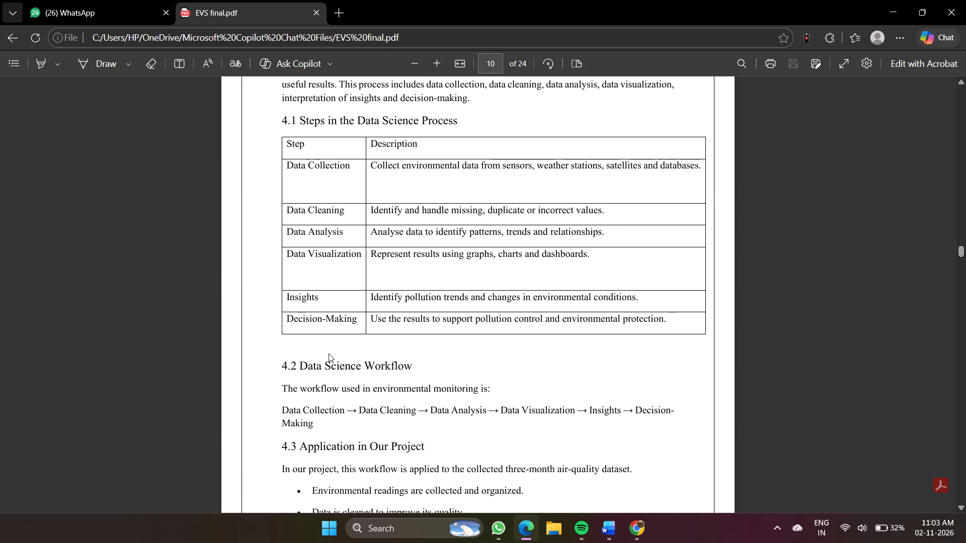
pyautogui.scroll(-11, 329, 353)
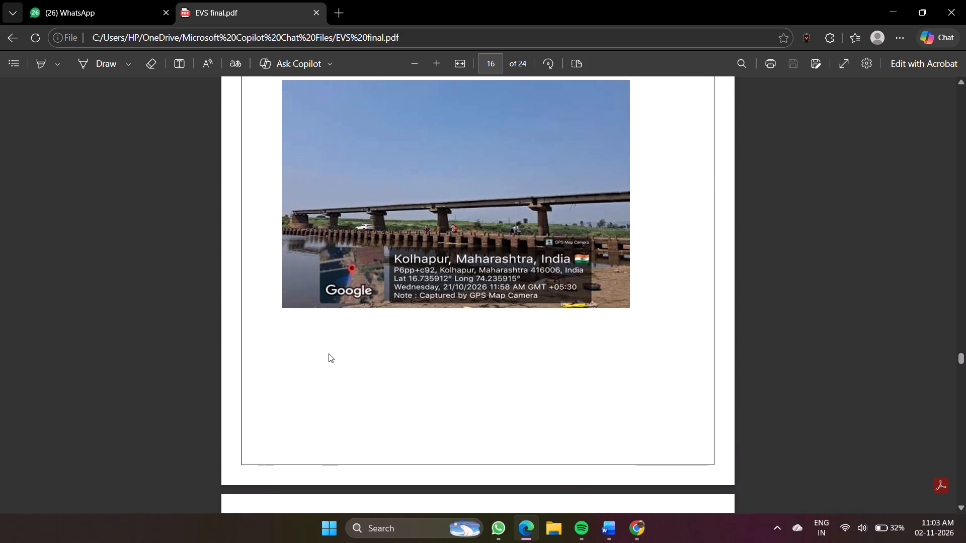
pyautogui.scroll(-7, 329, 353)
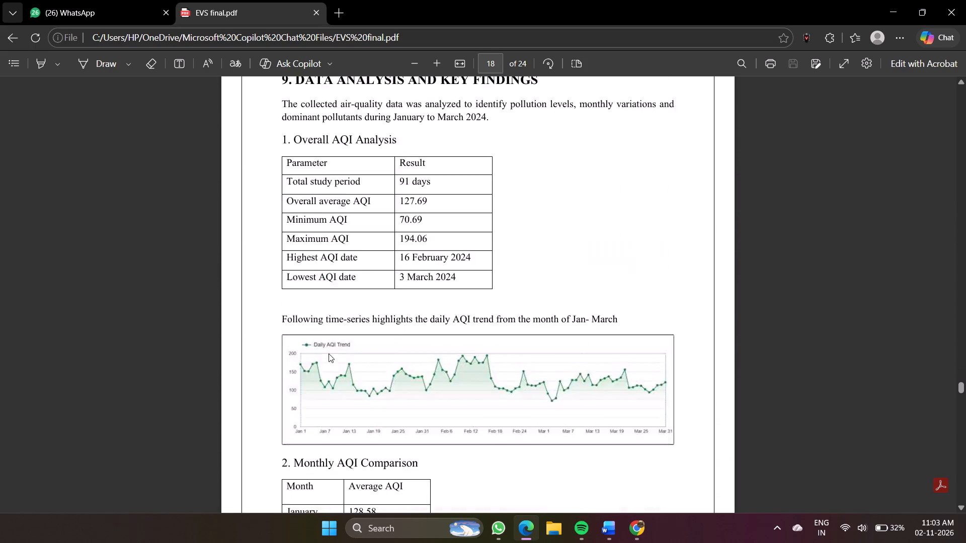
pyautogui.scroll(-12, 329, 353)
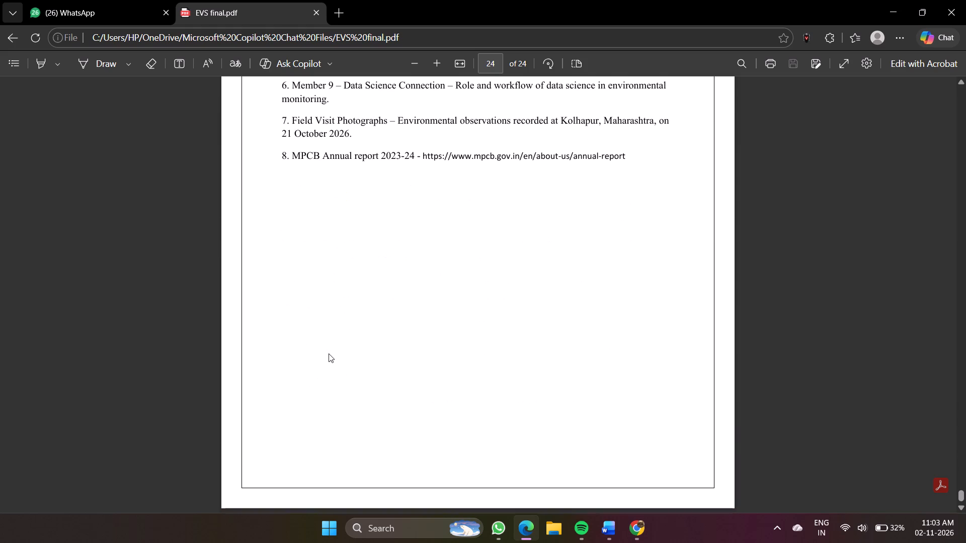
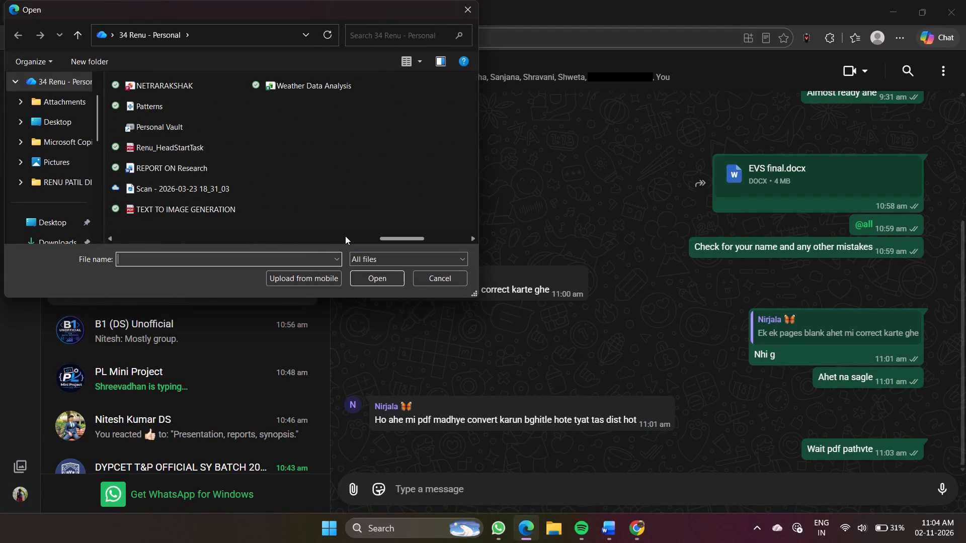
# Look through the Desktop and Downloads folders for the "EVS final" PDF to attach to the WhatsApp group chat.
pyautogui.click(57, 213)
pyautogui.scroll(-1, 186, 208)
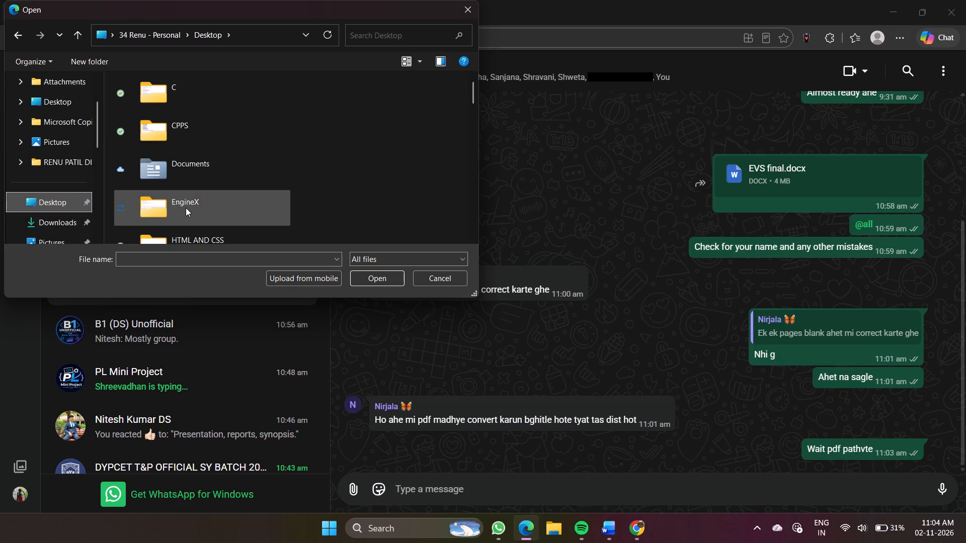
pyautogui.scroll(-4, 186, 208)
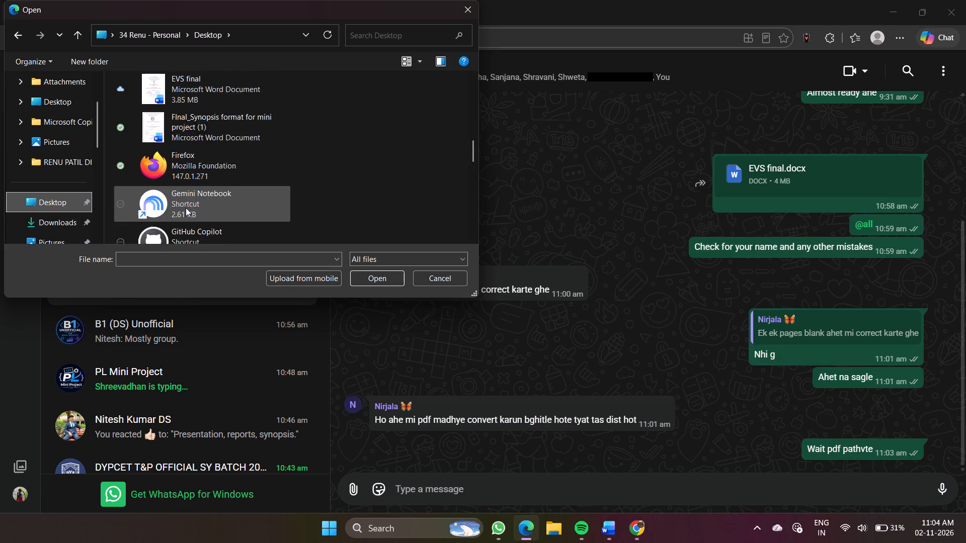
pyautogui.scroll(-2, 186, 208)
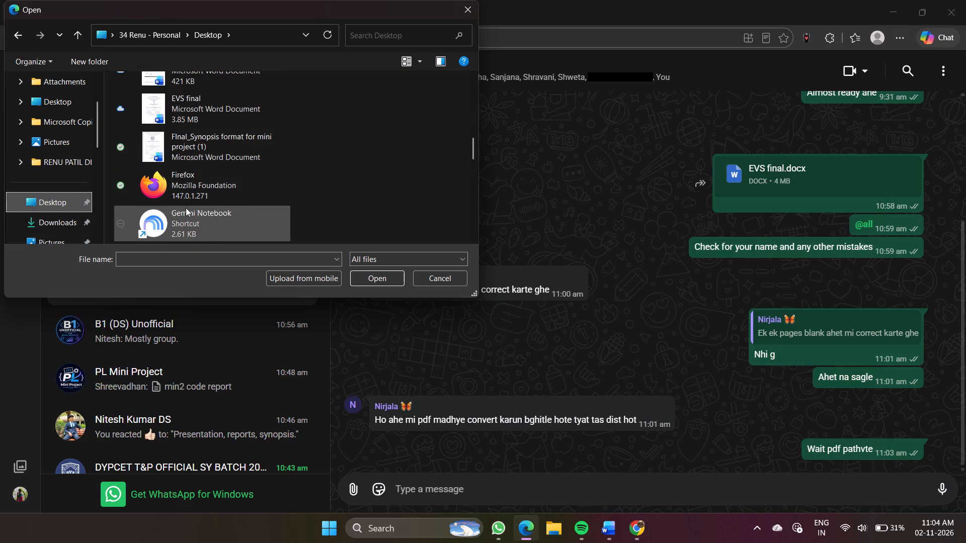
pyautogui.scroll(-4, 186, 208)
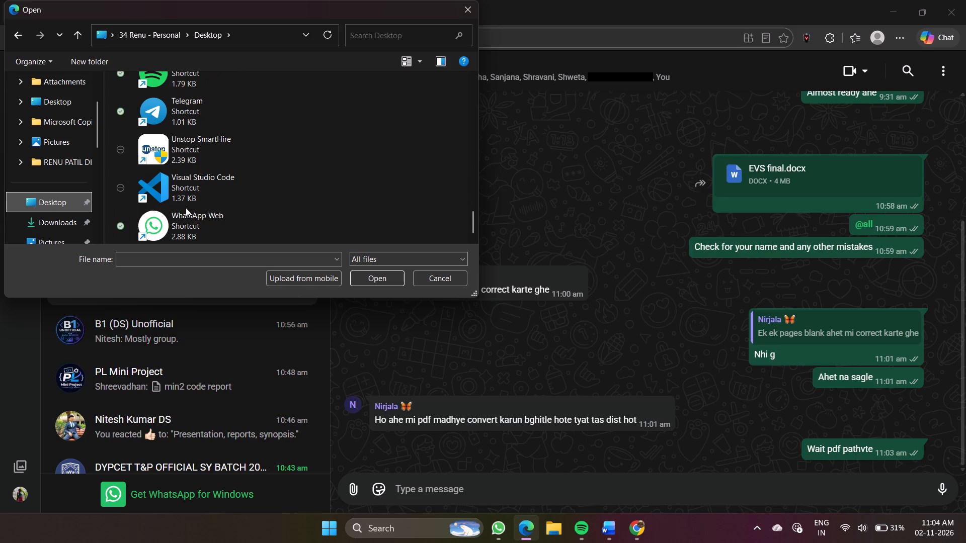
pyautogui.scroll(2, 186, 208)
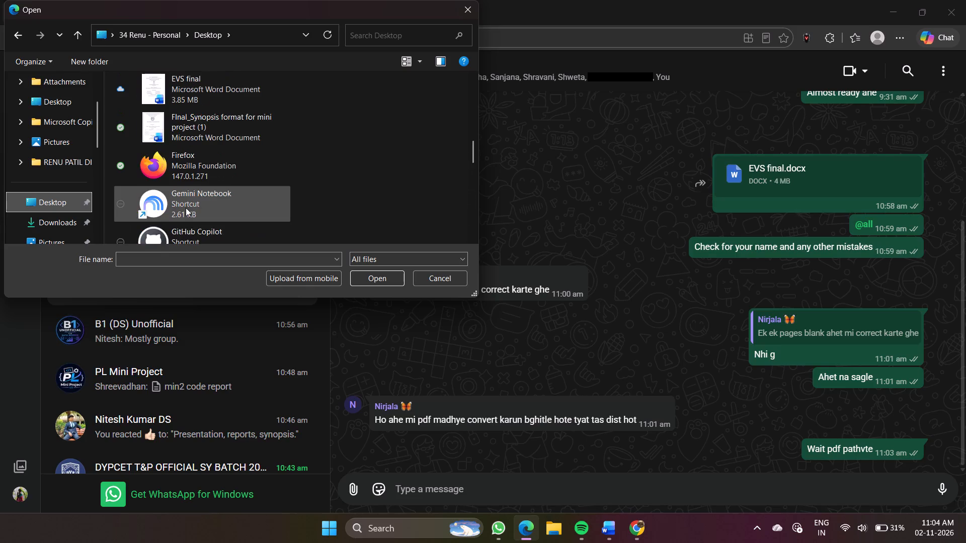
pyautogui.scroll(3, 186, 208)
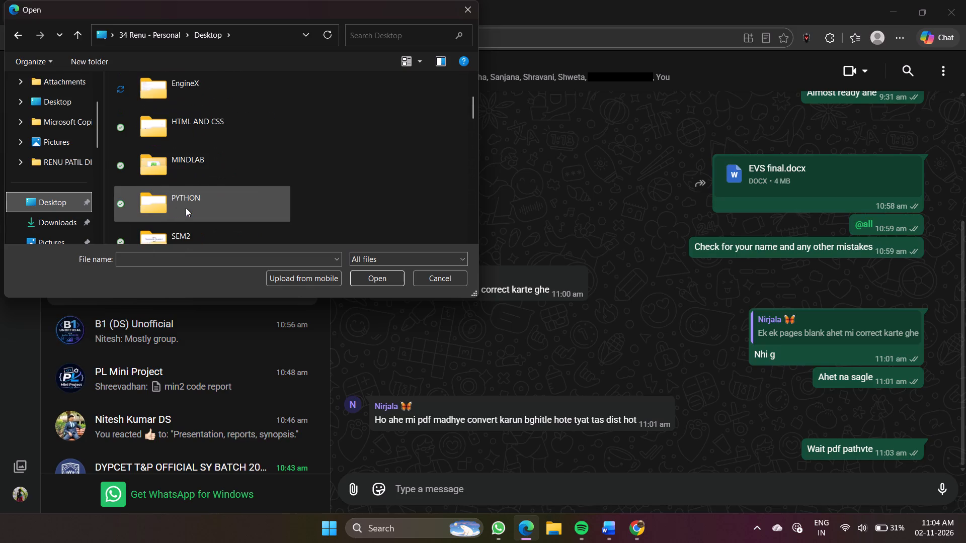
pyautogui.scroll(3, 186, 208)
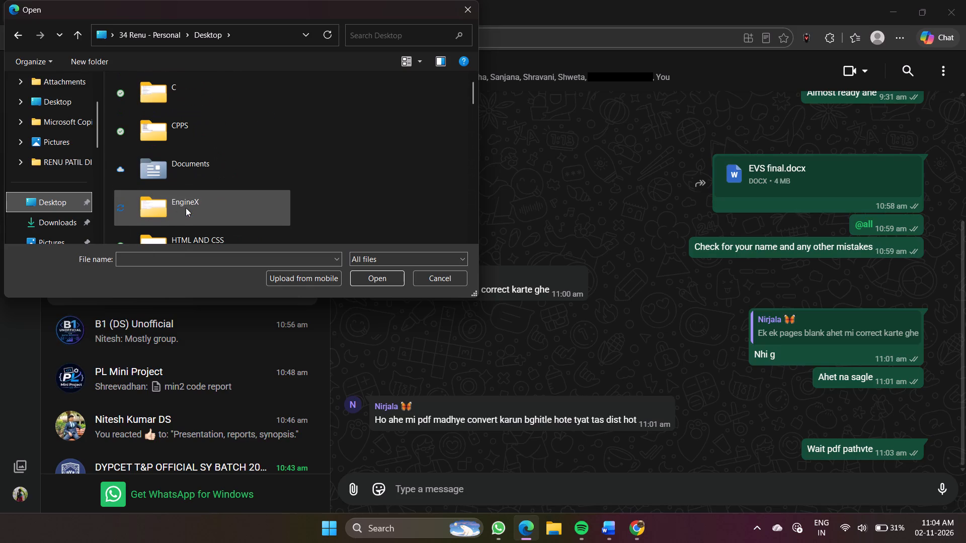
pyautogui.click(58, 222)
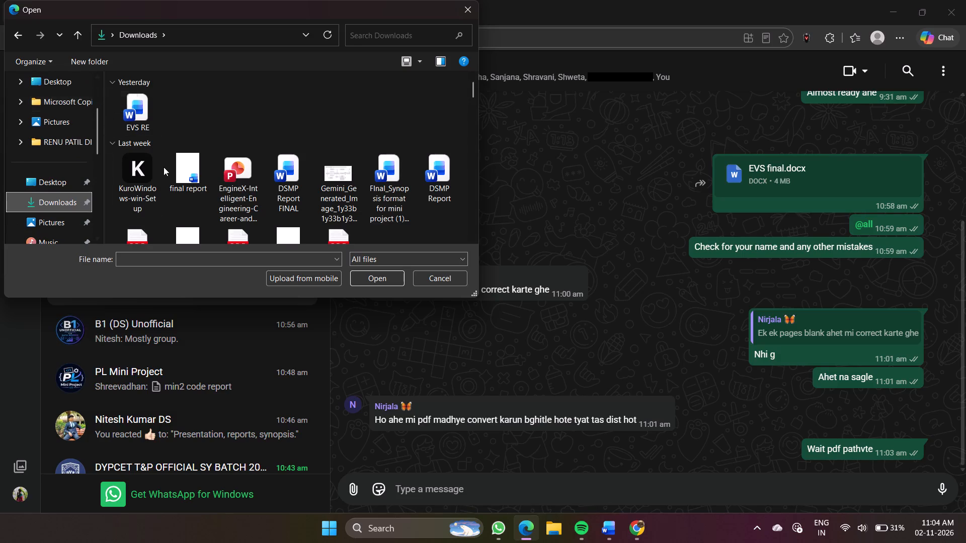
# Switch to File Explorer and copy the recent "EVS final" PDF stored in the Microsoft Copilot Chat Files folder.
pyautogui.click(546, 534)
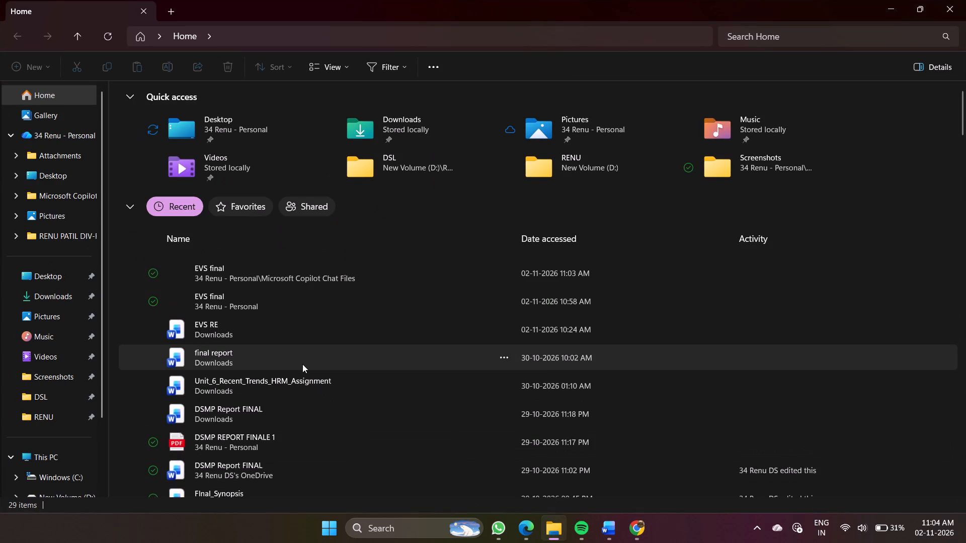
pyautogui.click(312, 269)
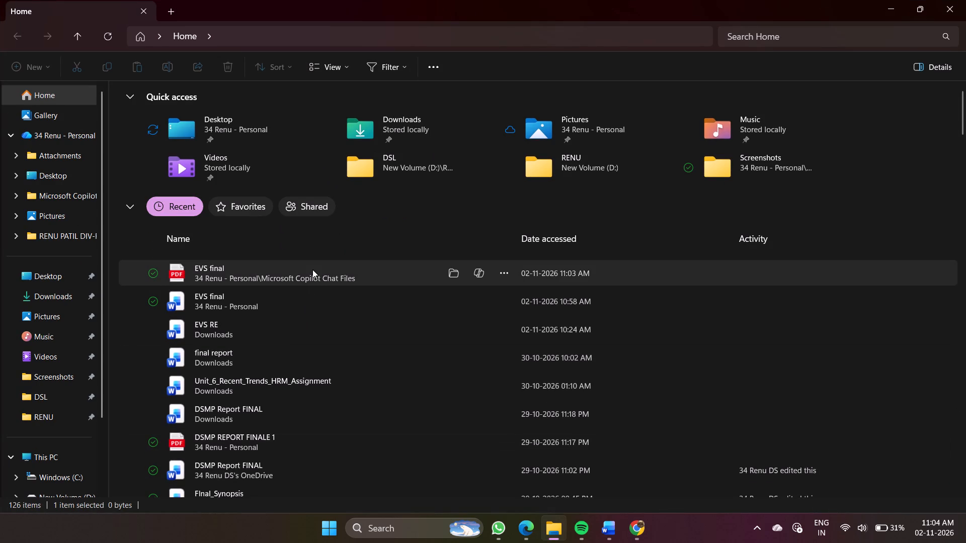
pyautogui.click(312, 269)
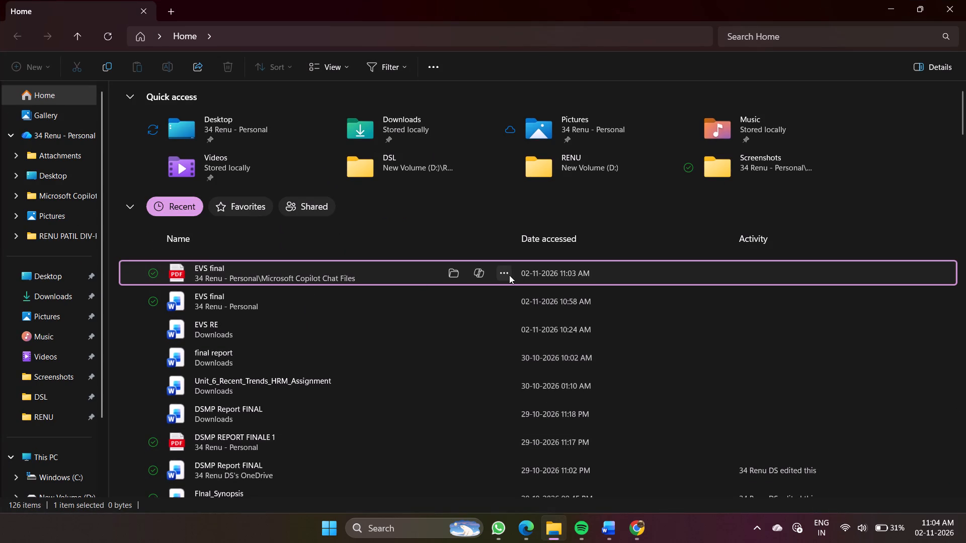
pyautogui.click(492, 272)
pyautogui.click(501, 271)
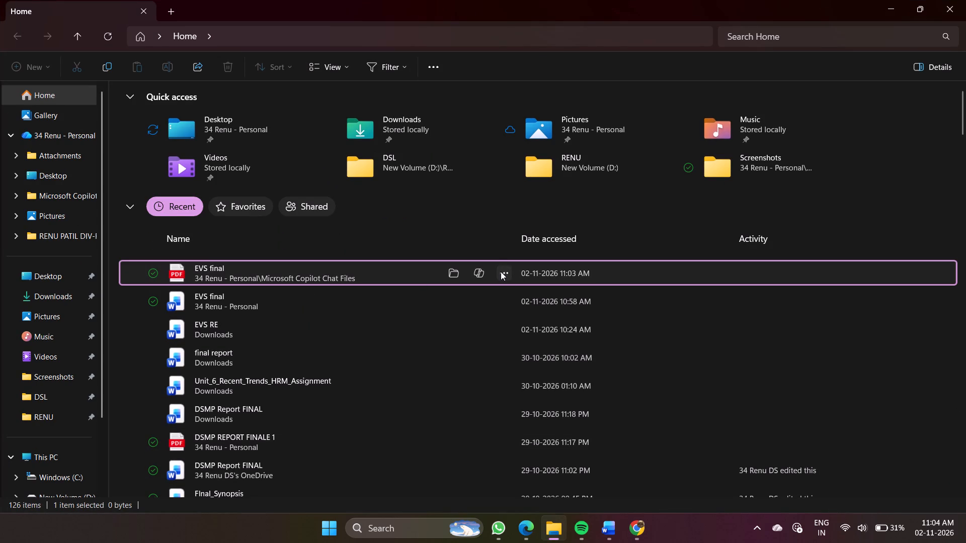
pyautogui.click(501, 271)
pyautogui.click(501, 271)
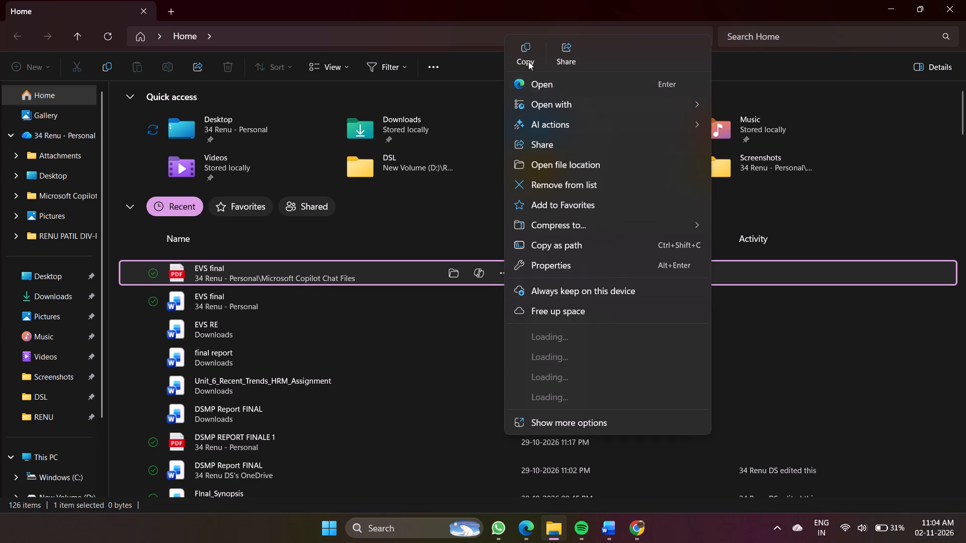
pyautogui.click(530, 47)
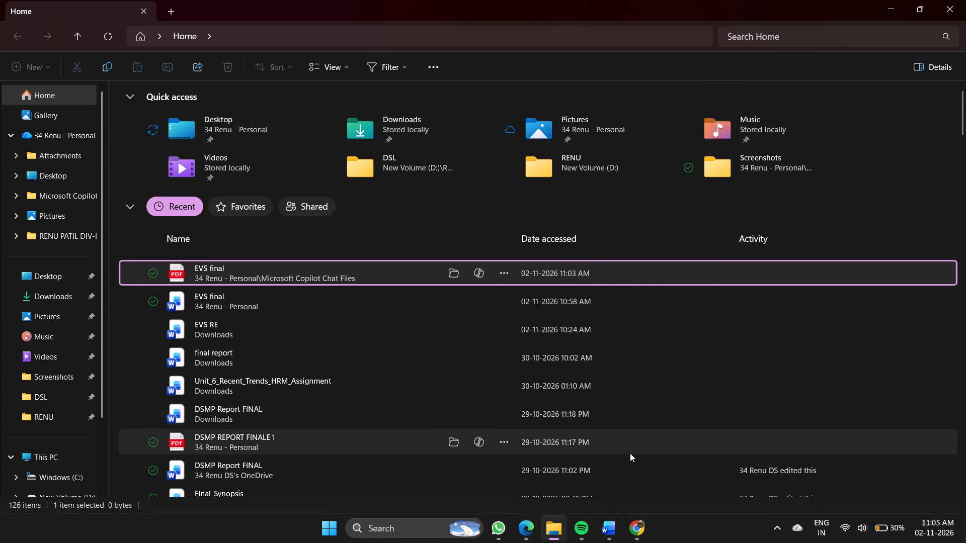
# Switch to the Chrome window.
pyautogui.click(632, 522)
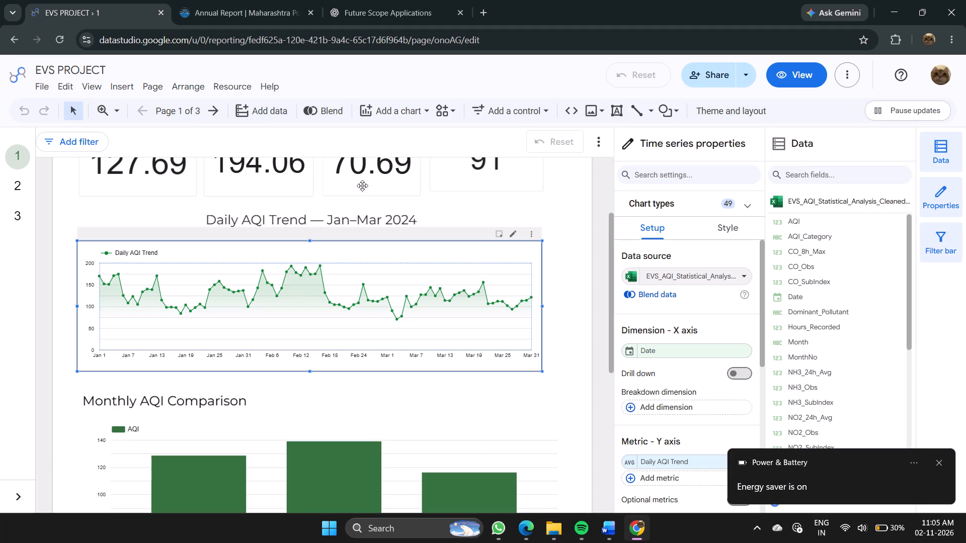